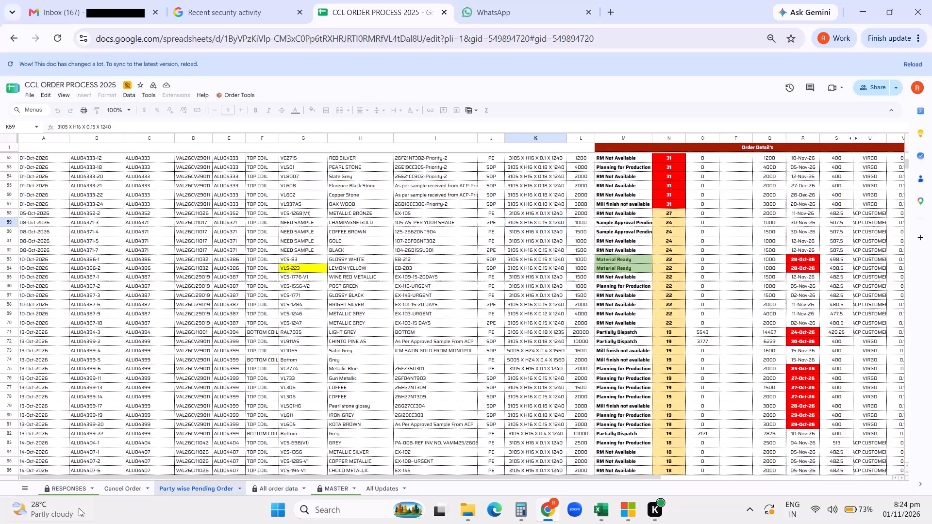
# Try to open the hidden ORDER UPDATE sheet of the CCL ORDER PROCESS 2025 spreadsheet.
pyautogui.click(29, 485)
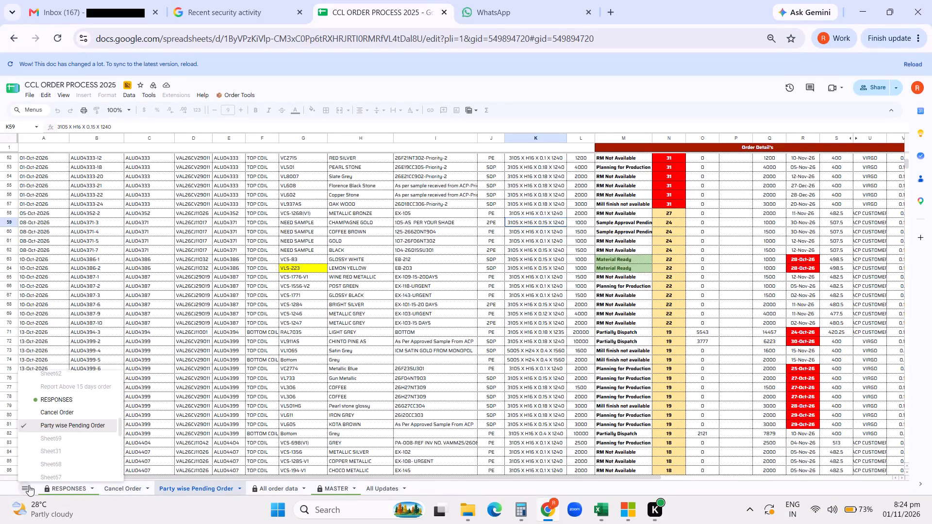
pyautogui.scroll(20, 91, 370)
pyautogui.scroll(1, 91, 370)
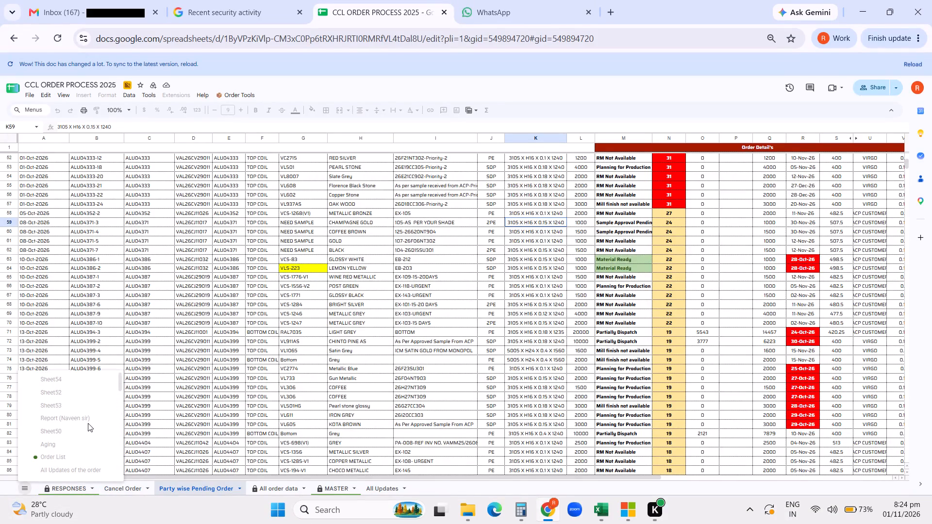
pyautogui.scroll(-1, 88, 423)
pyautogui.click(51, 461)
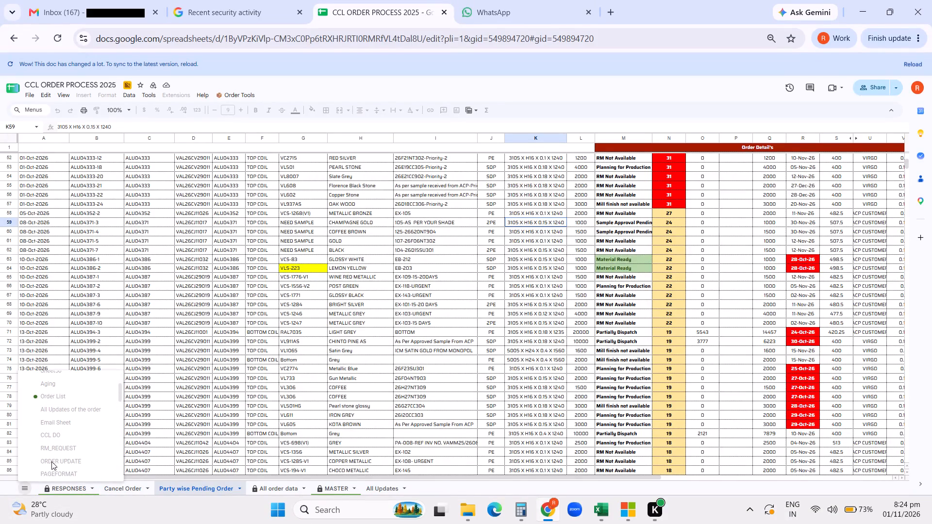
# Reload the CCL ORDER PROCESS 2025 spreadsheet and close the Recent security activity page.
pyautogui.click(55, 40)
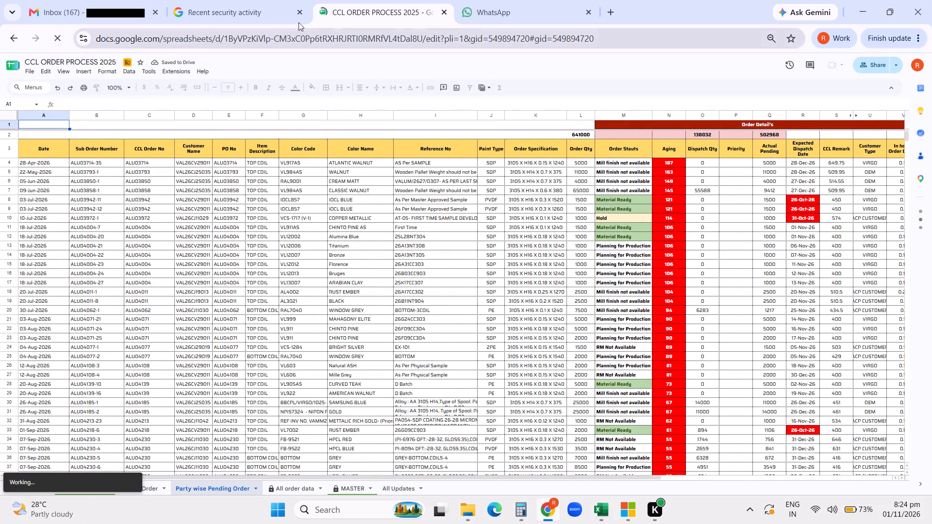
pyautogui.click(299, 12)
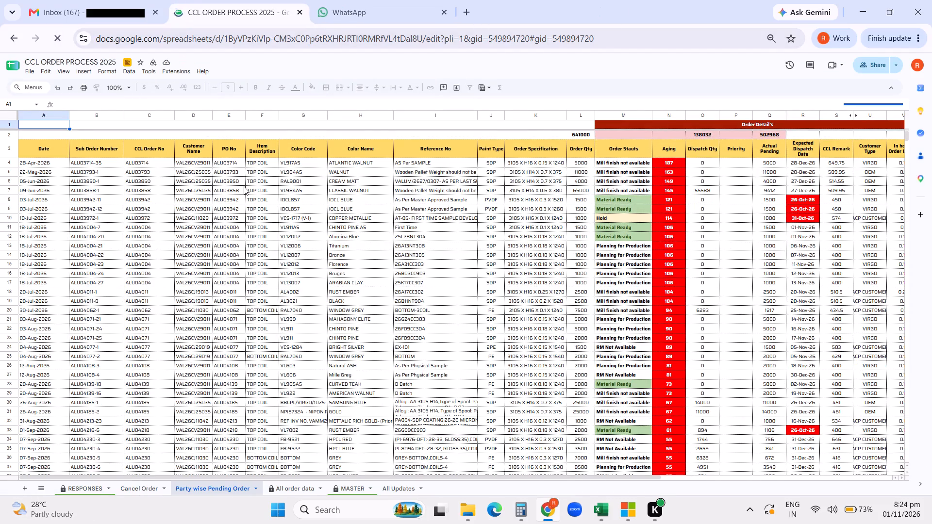
# Open the hidden ORDER UPDATE sheet in the CCL ORDER PROCESS 2025 spreadsheet.
pyautogui.click(42, 487)
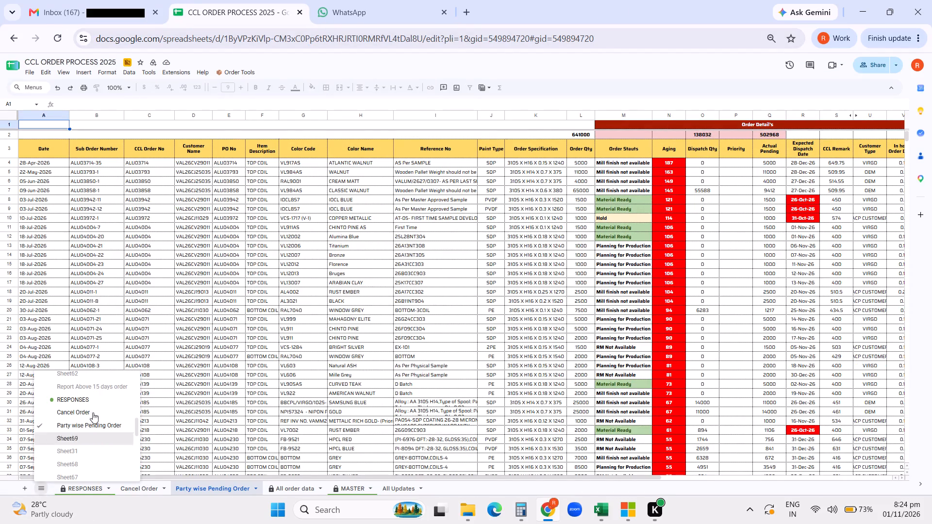
pyautogui.scroll(1, 110, 392)
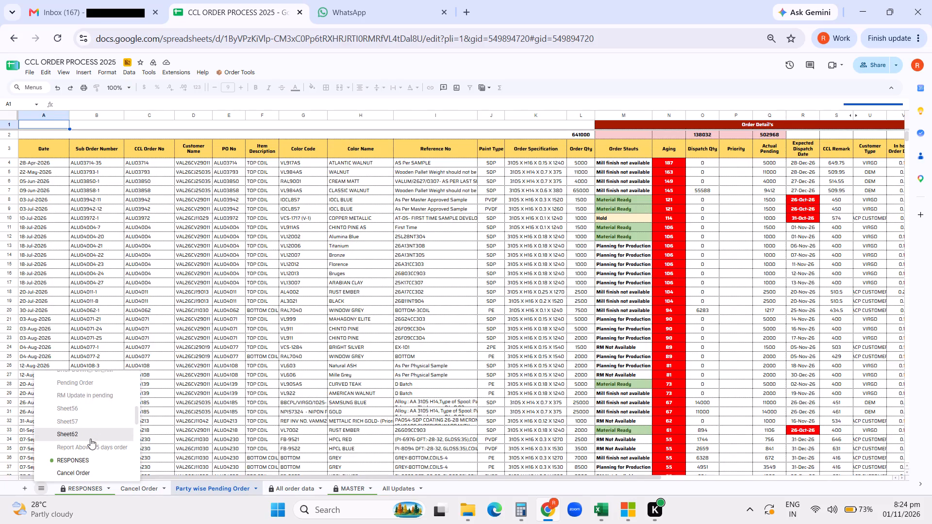
pyautogui.scroll(1, 90, 439)
pyautogui.click(85, 405)
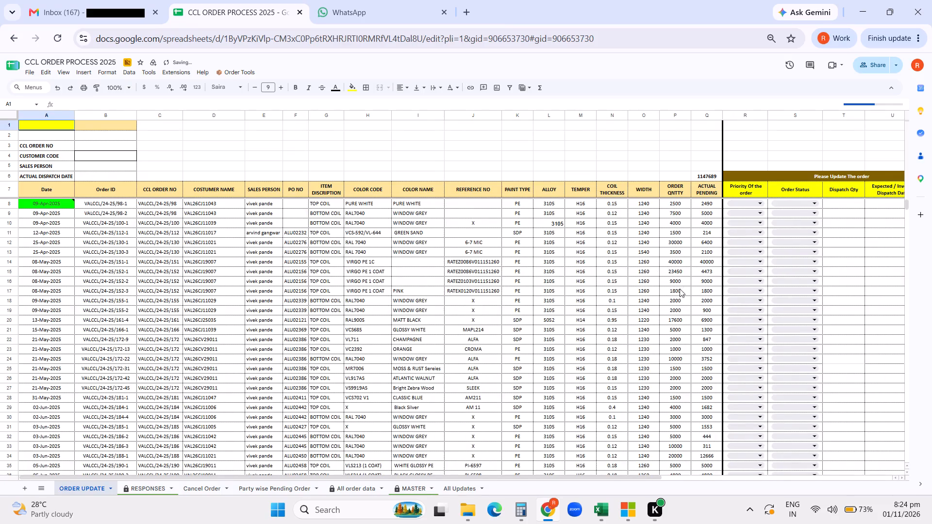
pyautogui.scroll(-5, 680, 289)
pyautogui.scroll(-2, 696, 331)
# Switch to the Pending Order 1nov26 workbook in Excel and clear the COLOR CODE filter on sheet 01Nov26.
pyautogui.click(598, 517)
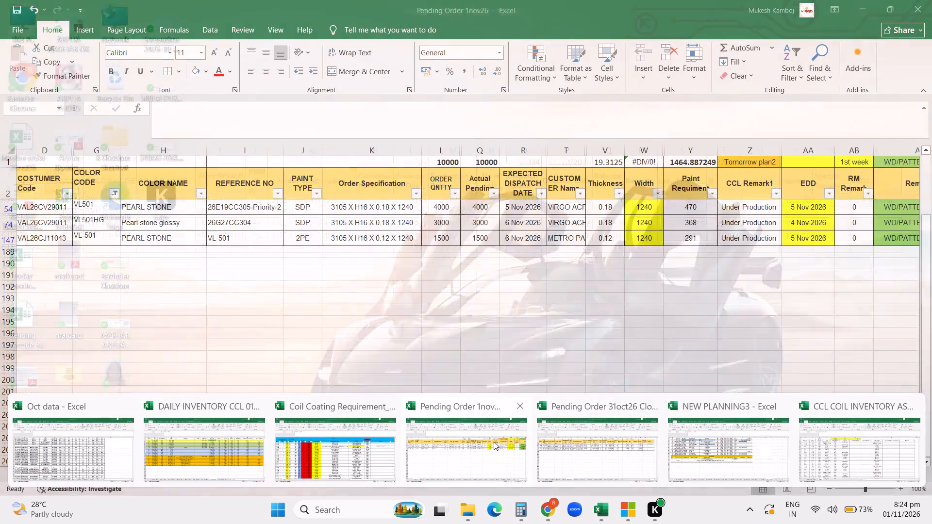
pyautogui.click(489, 441)
pyautogui.scroll(14, 586, 299)
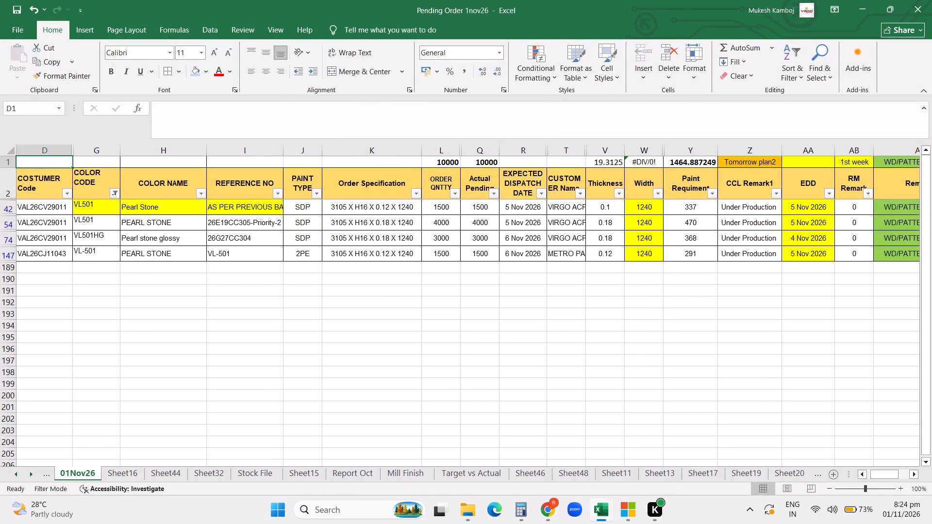
pyautogui.click(115, 193)
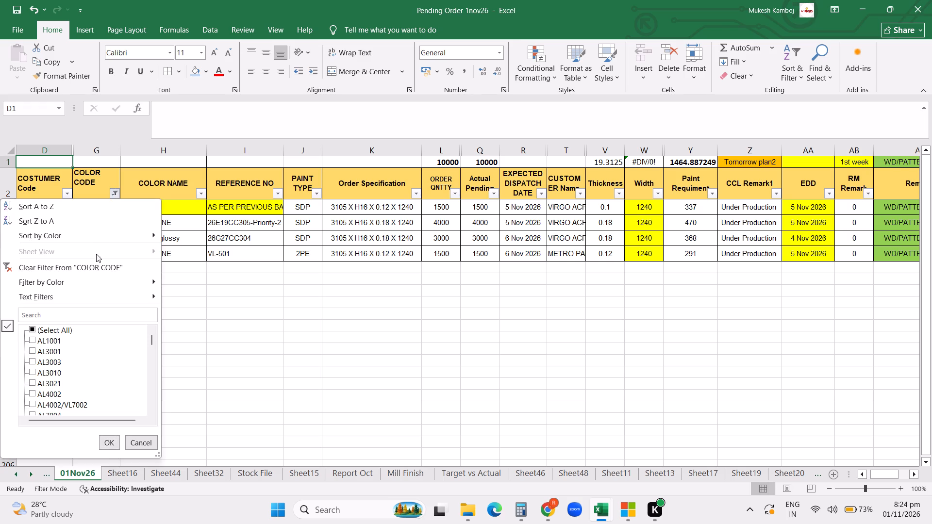
pyautogui.click(93, 262)
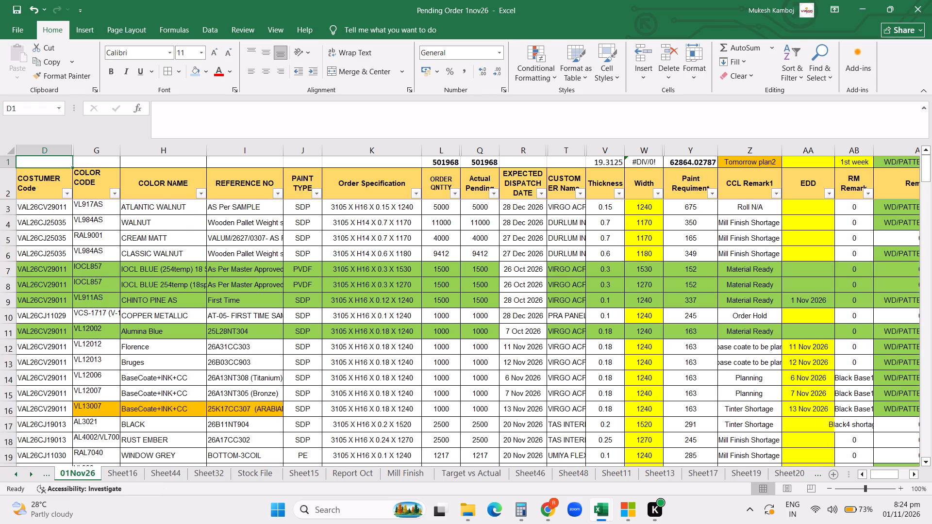
# Filter the CCL Remark1 column to show only the orders marked ok.
pyautogui.scroll(-14, 632, 290)
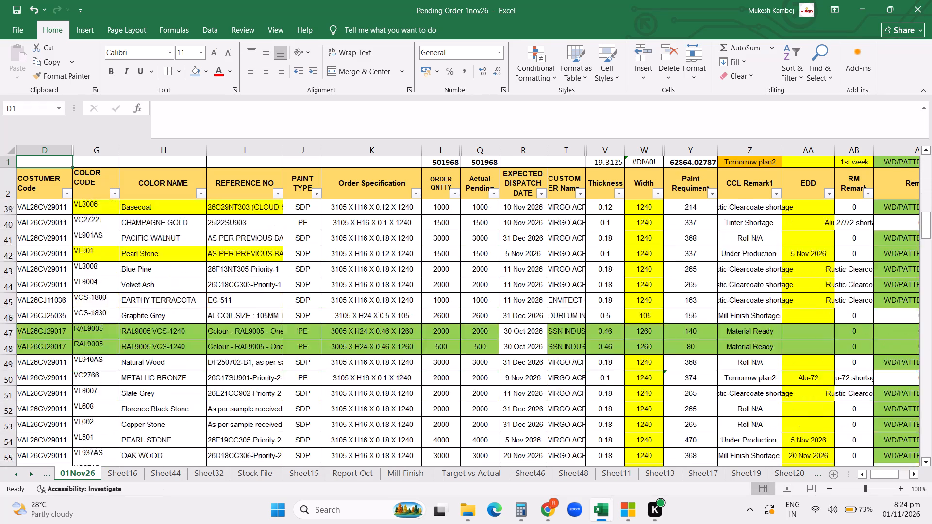
pyautogui.scroll(-4, 632, 291)
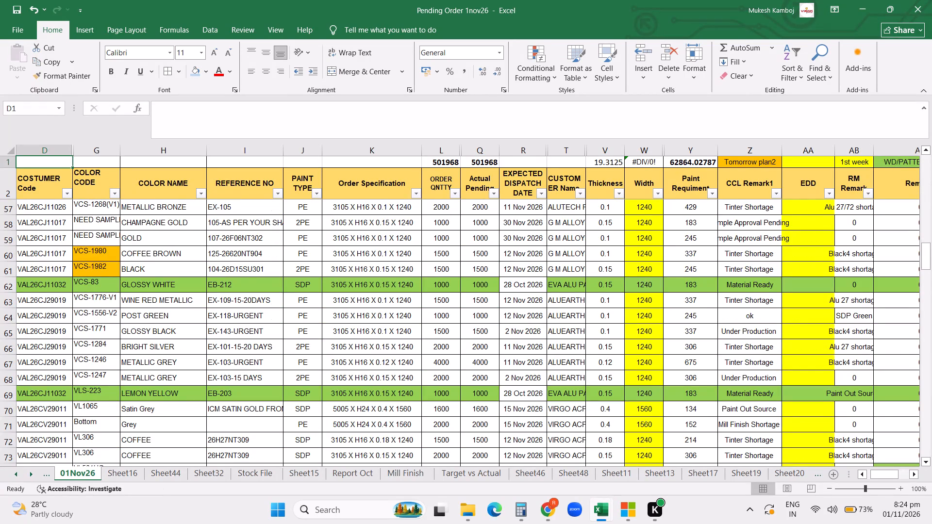
pyautogui.click(774, 190)
pyautogui.click(670, 325)
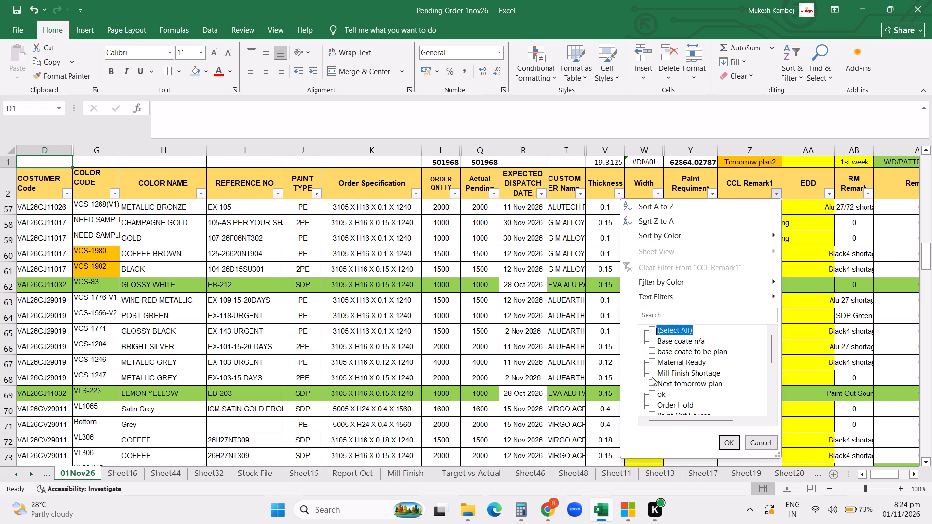
pyautogui.click(651, 395)
pyautogui.click(730, 444)
pyautogui.scroll(11, 730, 397)
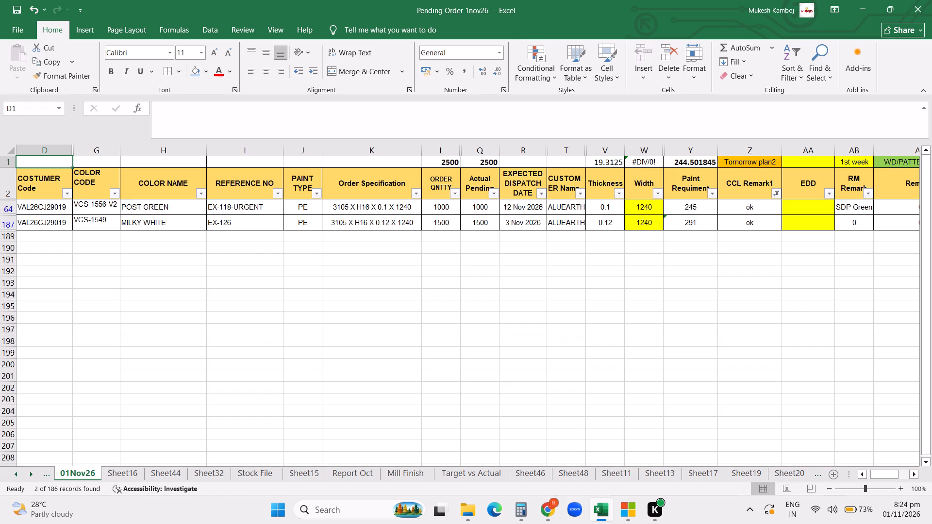
# Set CCL Remark1 to Under Production for the POST GREEN and MILKY WHITE orders.
pyautogui.click(732, 209)
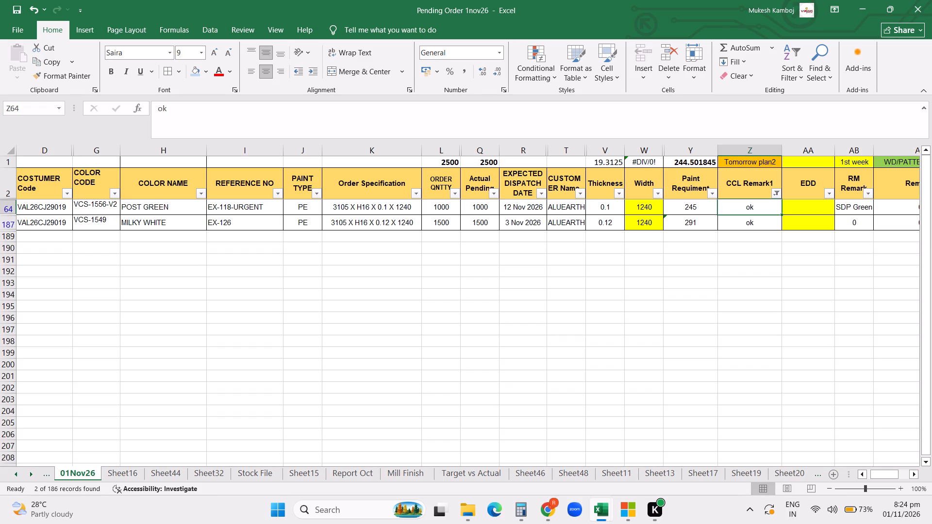
pyautogui.press('u')
pyautogui.click(761, 248)
pyautogui.click(752, 227)
pyautogui.press('u')
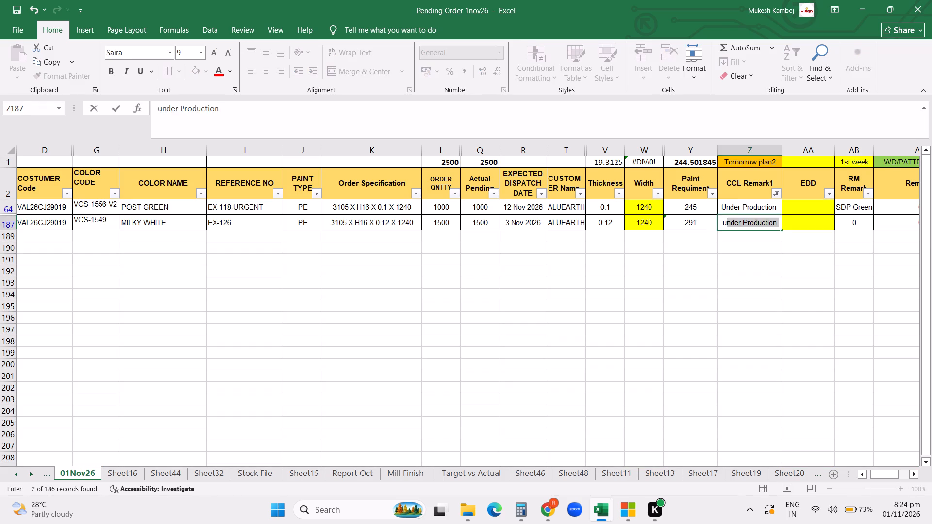
# Clear the CCL Remark1 filter on sheet 01Nov26 and look through the full list of pending orders.
pyautogui.click(753, 257)
pyautogui.click(776, 190)
pyautogui.click(722, 267)
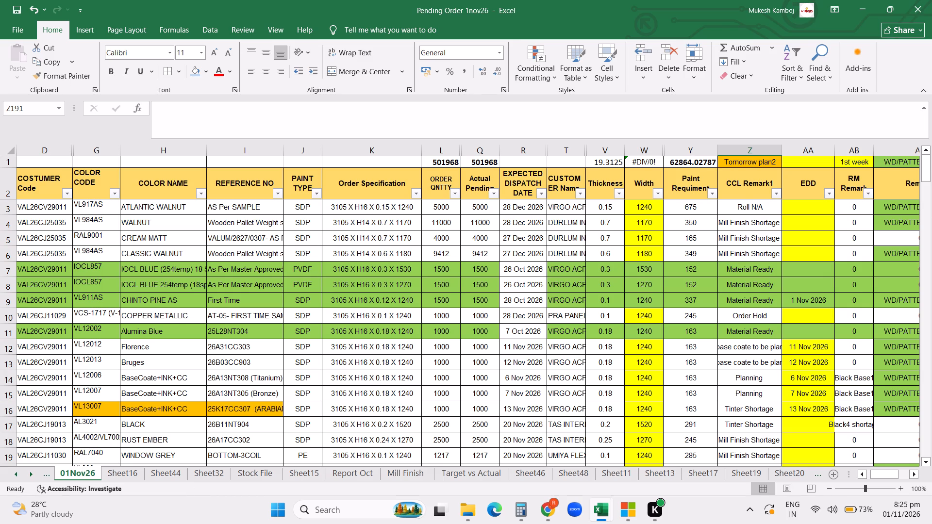
pyautogui.scroll(-8, 590, 277)
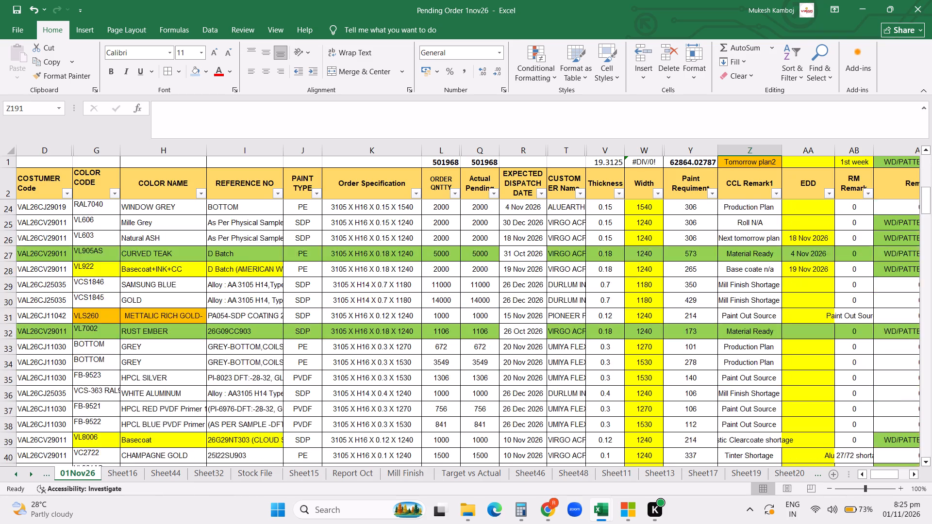
pyautogui.scroll(-3, 590, 279)
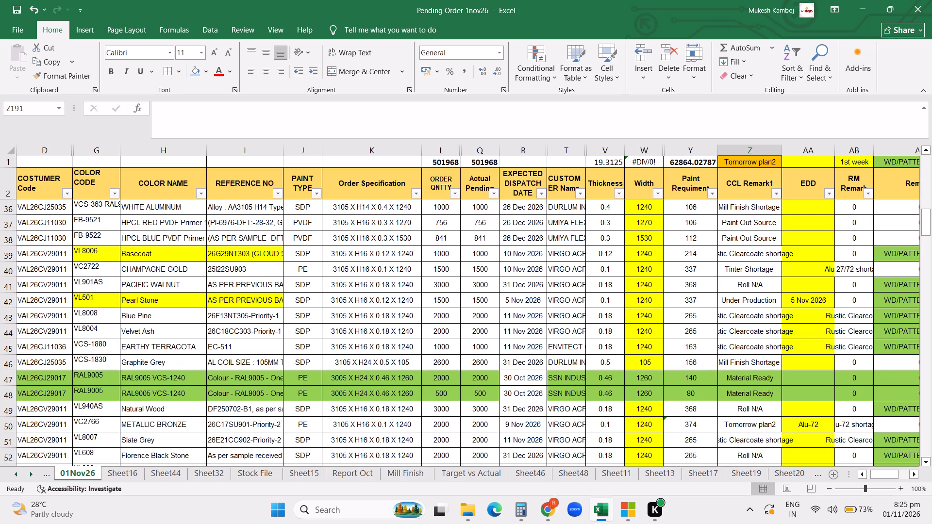
# Switch to the CCL ORDER PROCESS 2025 spreadsheet in Chrome and examine the update columns and last order statuses on the ORDER UPDATE sheet.
pyautogui.click(550, 514)
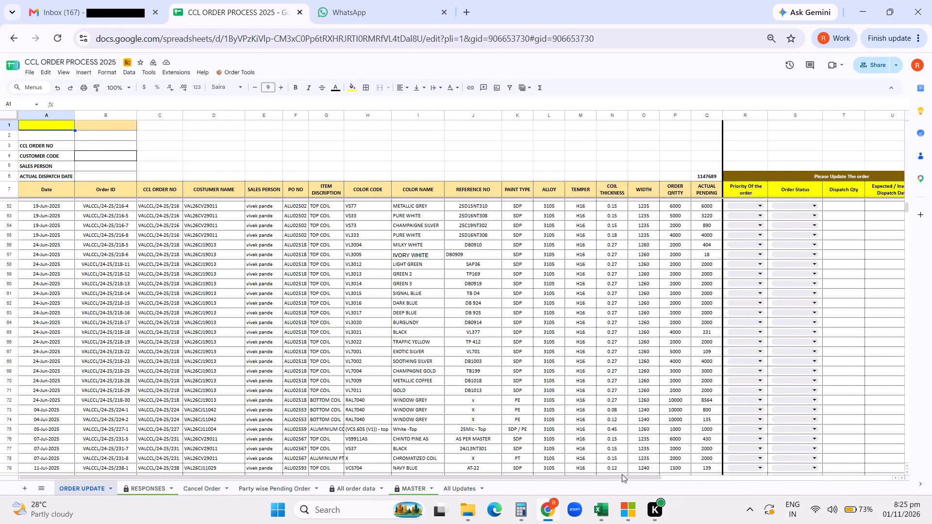
pyautogui.moveTo(619, 476); pyautogui.dragTo(793, 477)
pyautogui.scroll(-3, 648, 327)
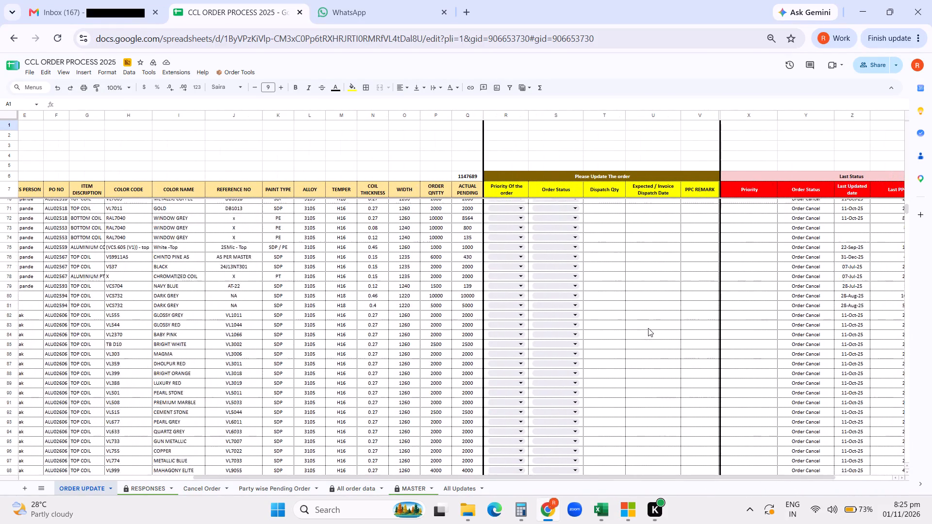
pyautogui.scroll(-8, 648, 328)
pyautogui.scroll(5, 729, 255)
pyautogui.scroll(-6, 692, 275)
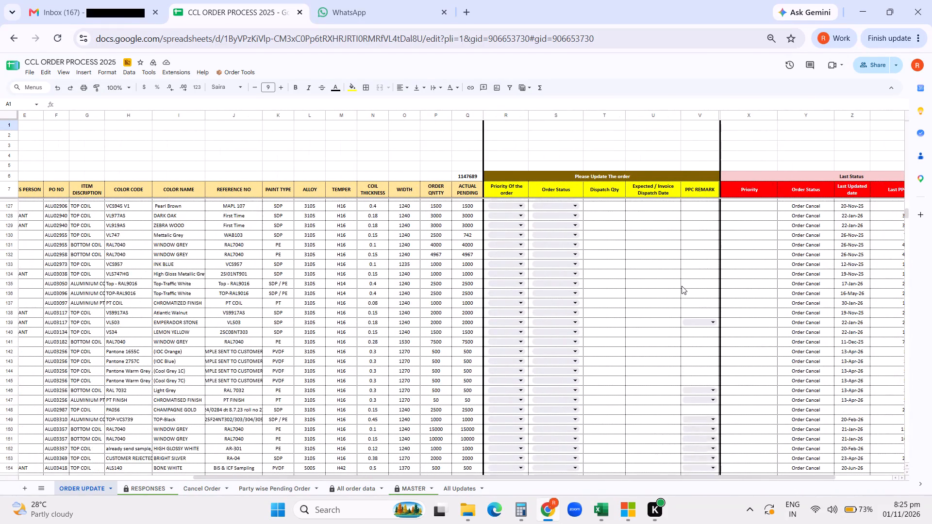
pyautogui.scroll(-9, 682, 286)
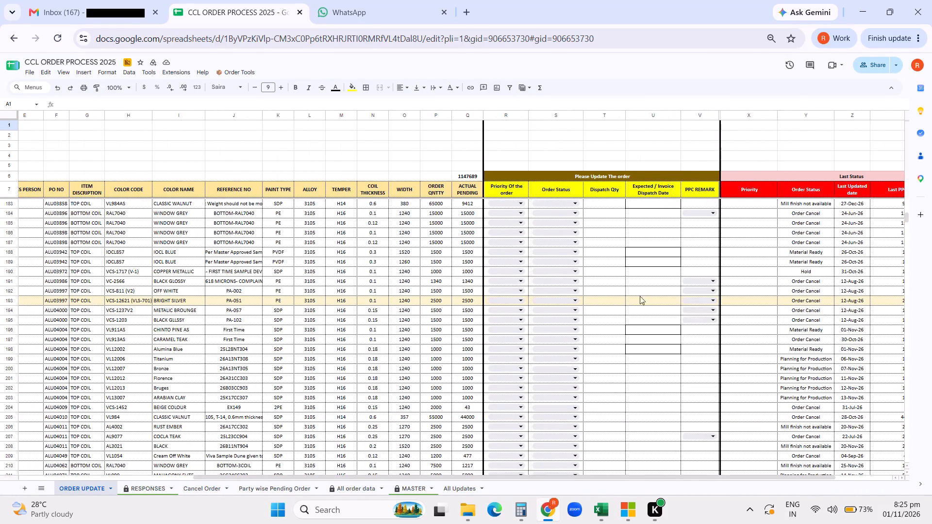
pyautogui.click(437, 314)
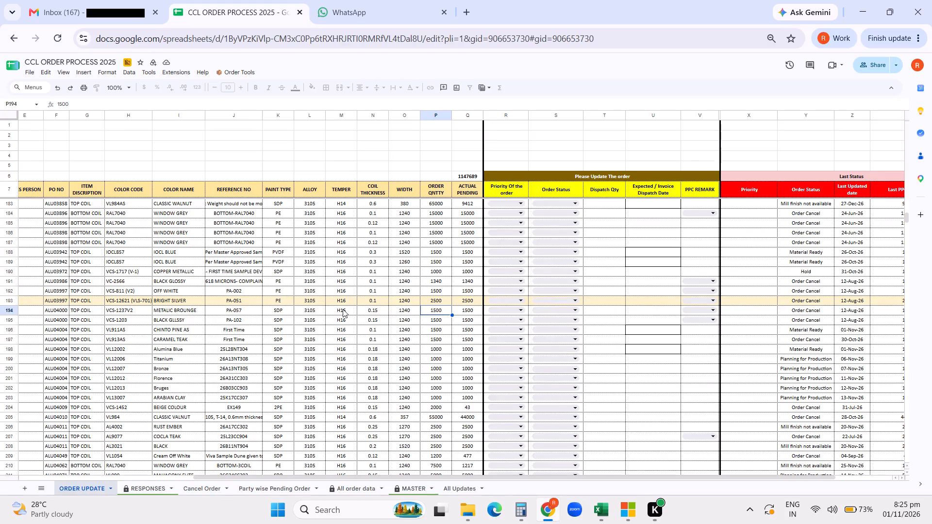
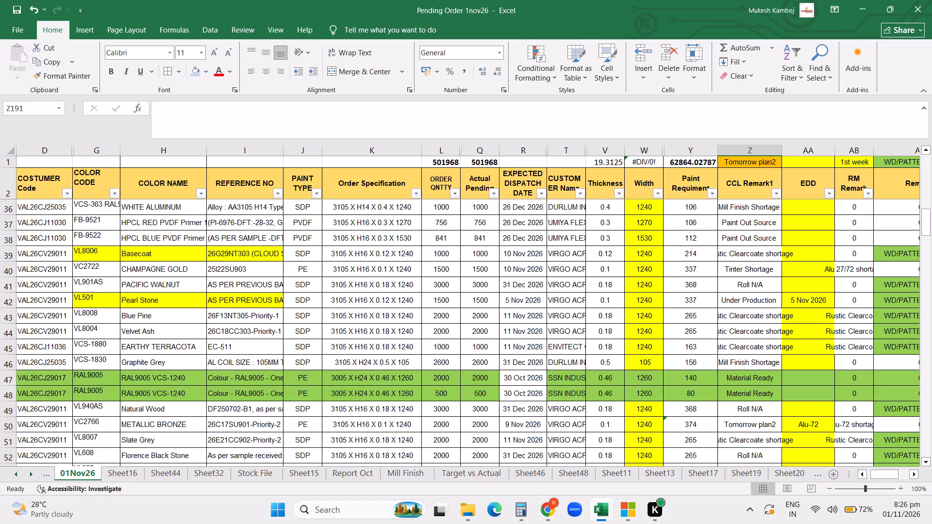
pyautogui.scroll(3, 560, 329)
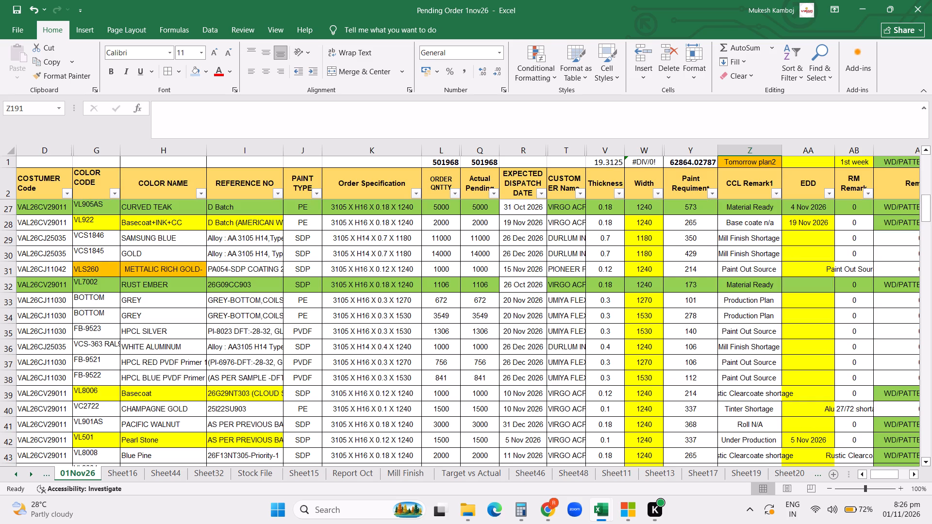
# Review the CCL Remark1 and EDD entries of the pending orders on sheet 01Nov26, down to the COFFEE orders.
pyautogui.scroll(1, 560, 331)
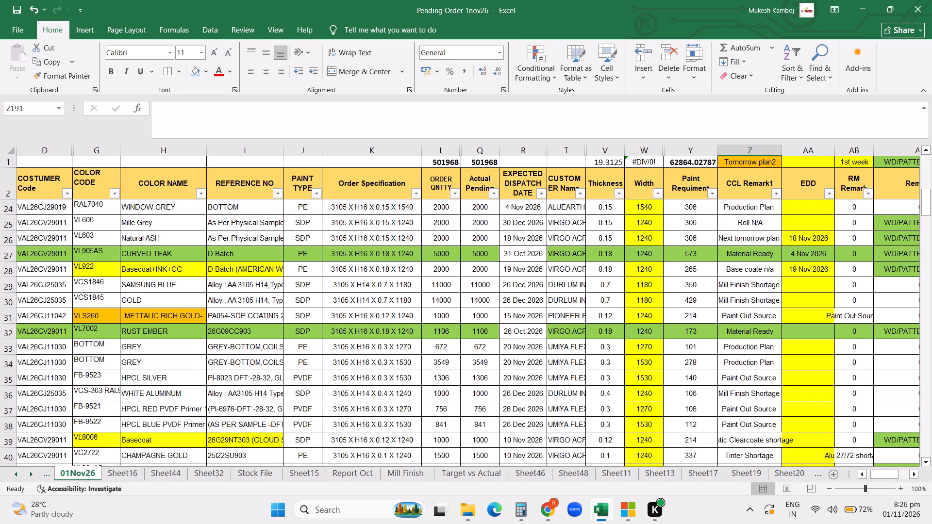
pyautogui.scroll(-2, 560, 331)
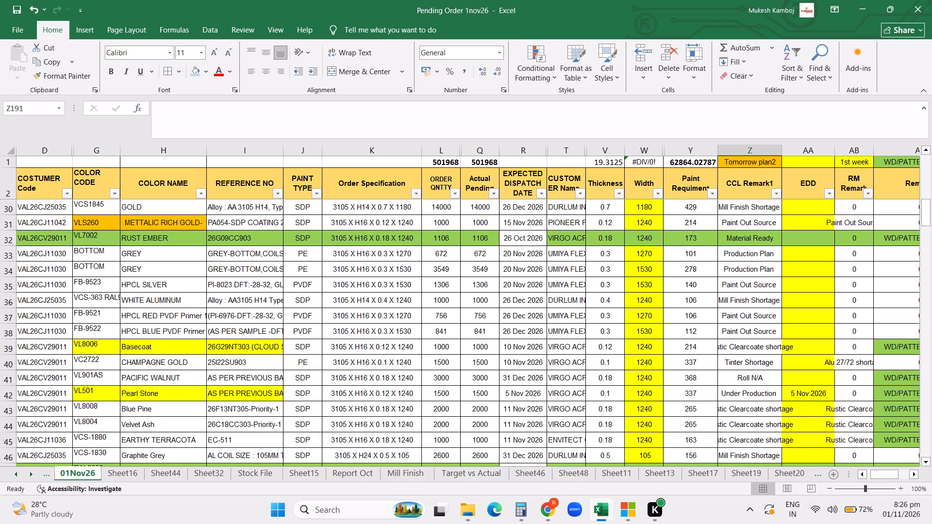
pyautogui.scroll(-2, 560, 331)
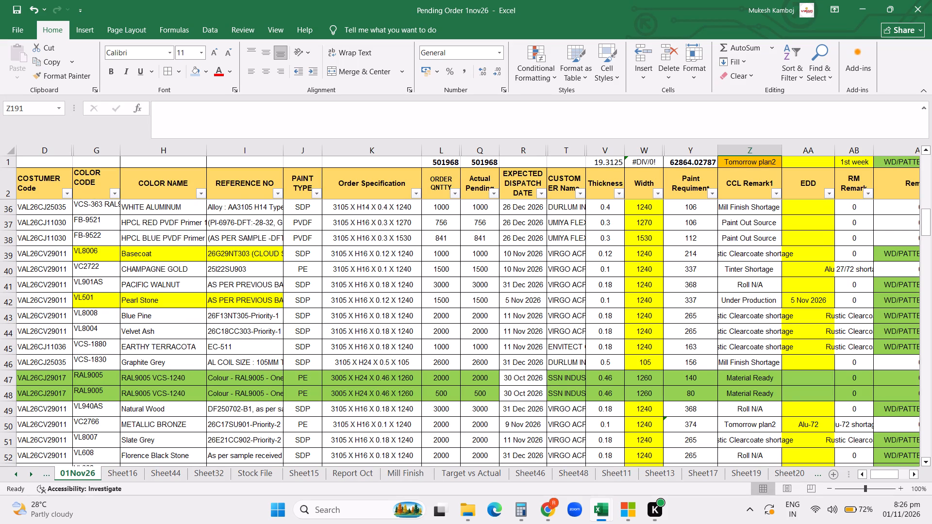
pyautogui.scroll(-5, 565, 353)
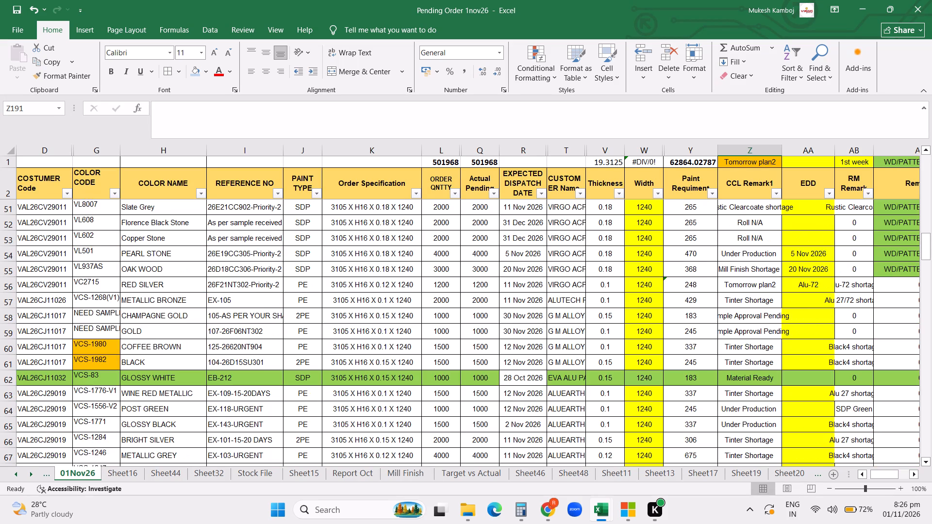
pyautogui.scroll(-1, 565, 353)
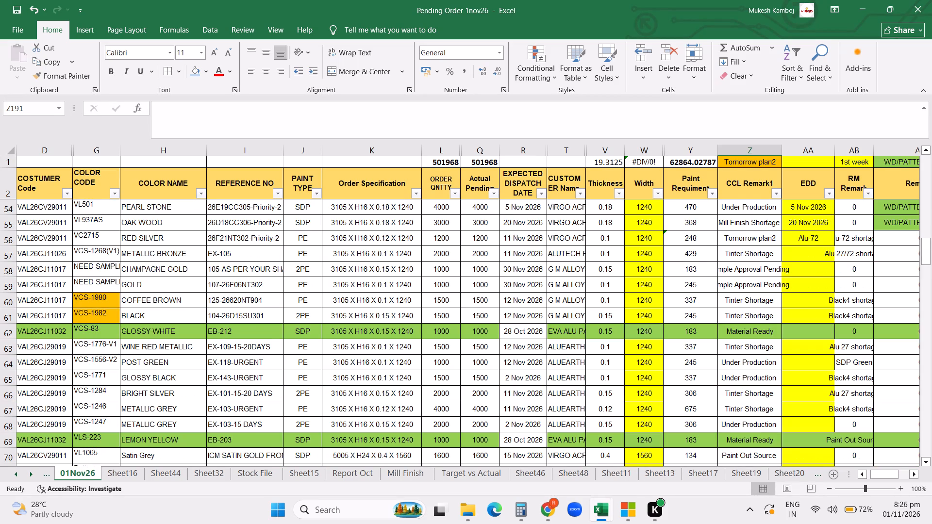
pyautogui.scroll(-1, 575, 384)
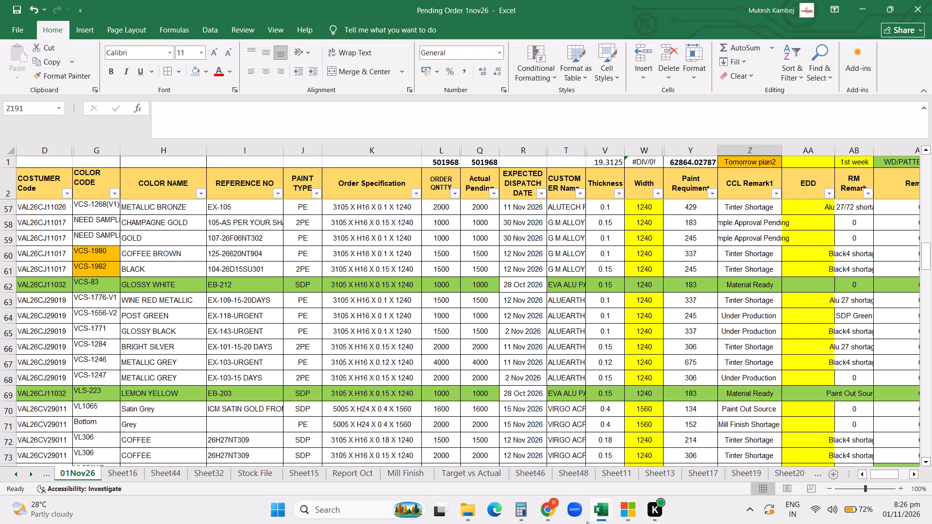
# Switch to the CCL ORDER PROCESS 2025 spreadsheet in Chrome, showing the ORDER UPDATE sheet.
pyautogui.click(543, 517)
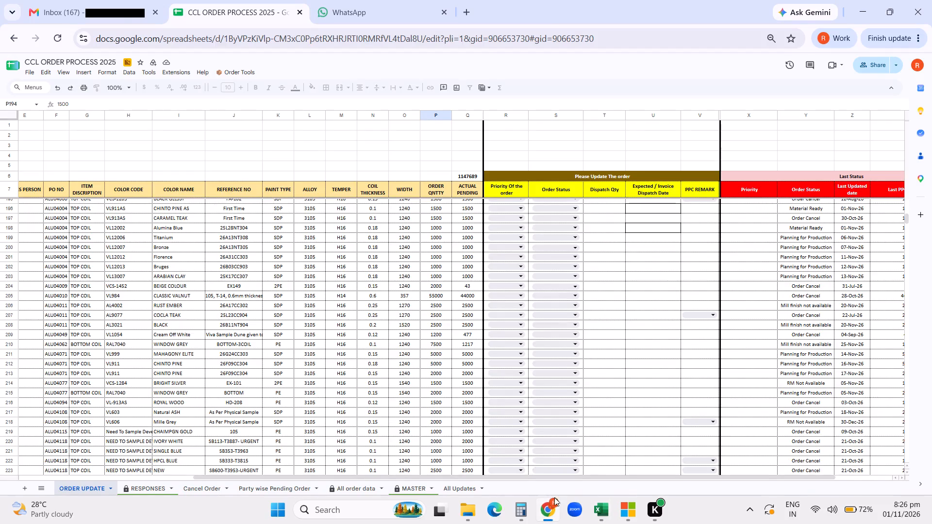
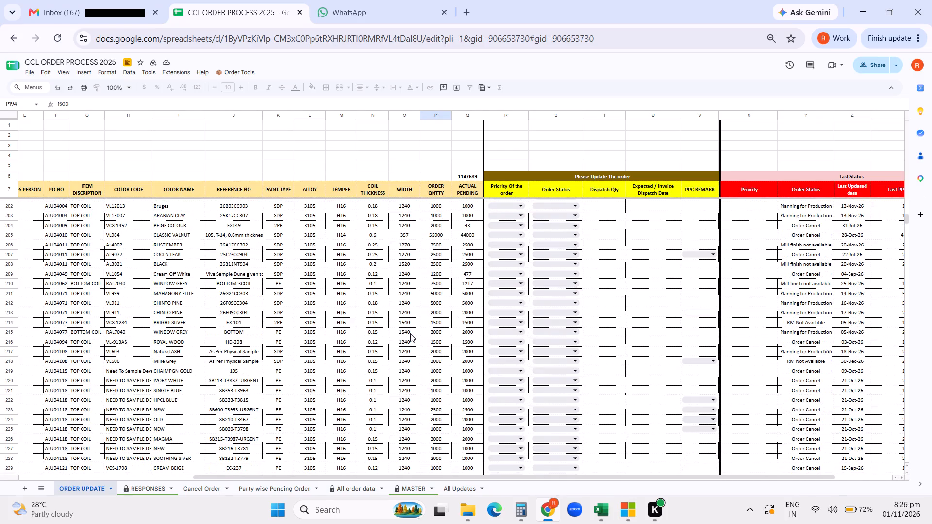
# Review the last order statuses in the ORDER UPDATE sheet, down to the ALU04387 coil orders in rows 283 to 285.
pyautogui.scroll(-2, 410, 333)
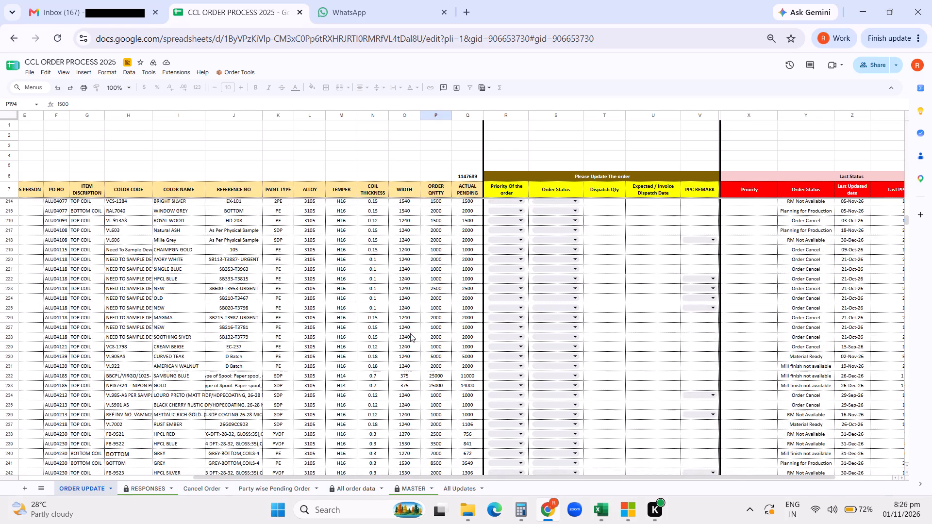
pyautogui.scroll(-1, 410, 333)
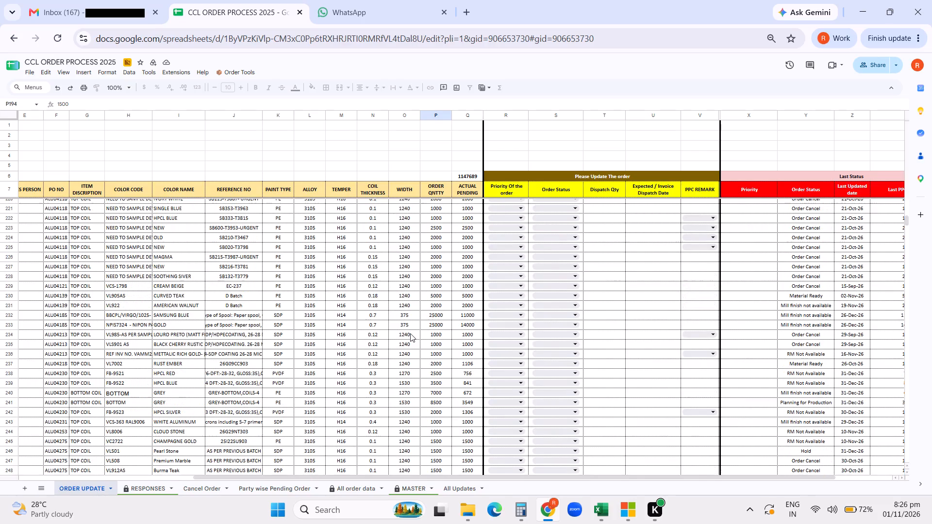
pyautogui.scroll(-1, 410, 333)
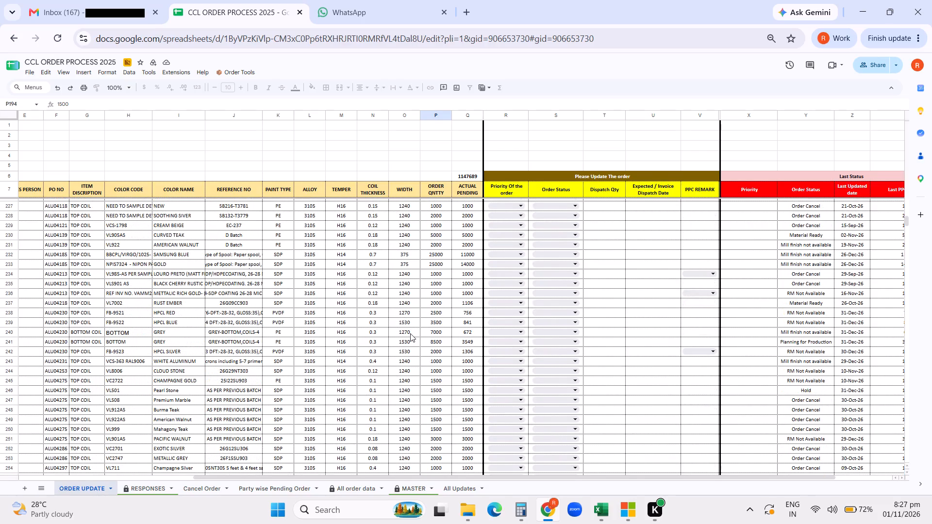
pyautogui.scroll(-1, 410, 333)
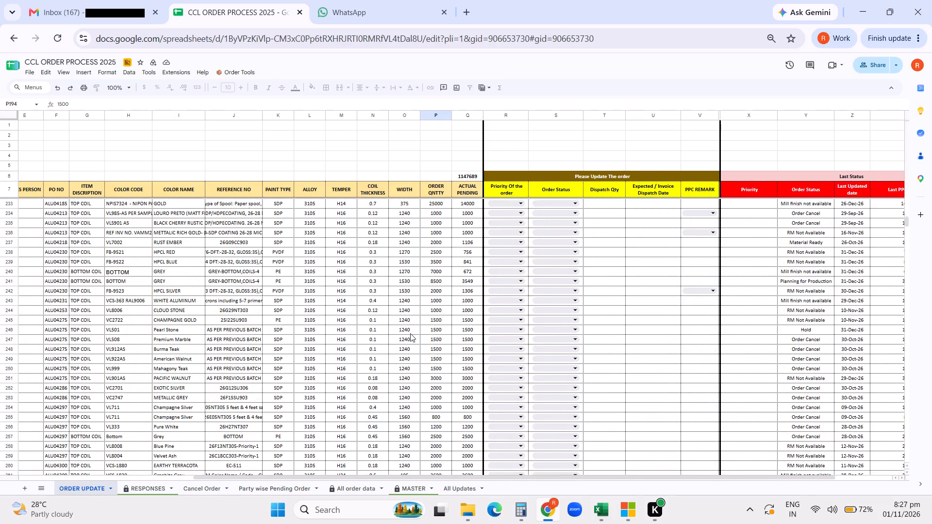
pyautogui.scroll(-4, 410, 333)
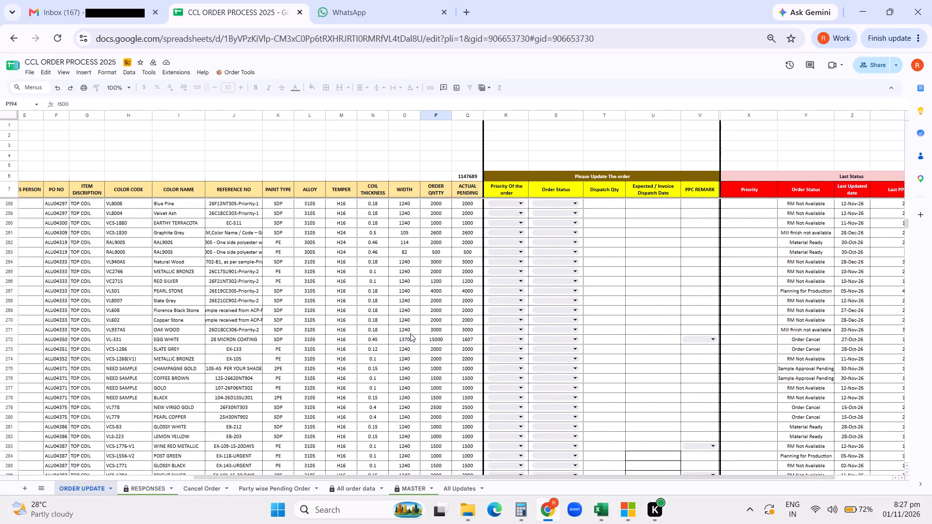
pyautogui.scroll(-1, 410, 333)
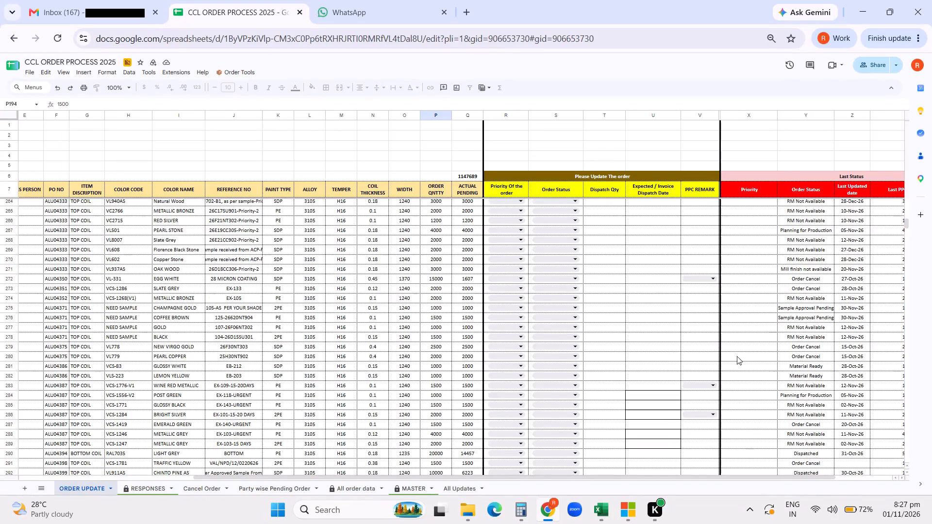
pyautogui.click(799, 387)
pyautogui.click(796, 394)
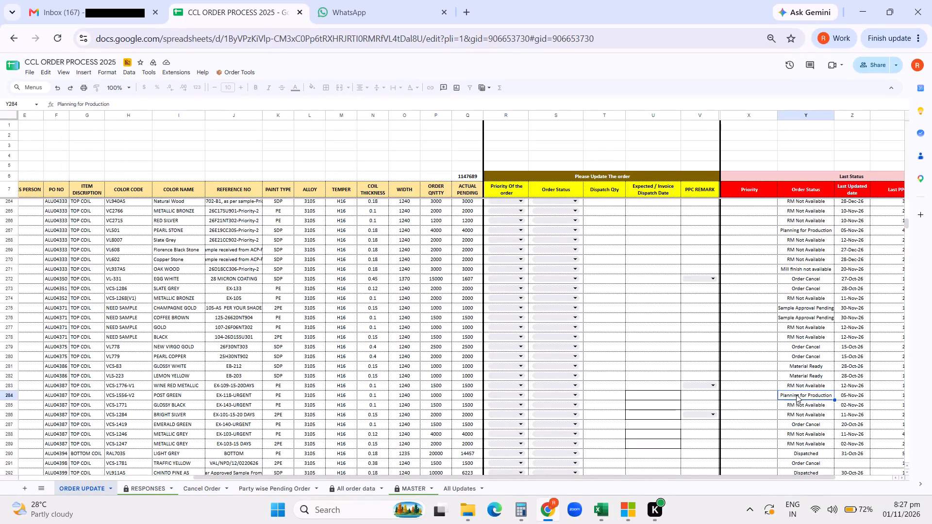
pyautogui.click(792, 406)
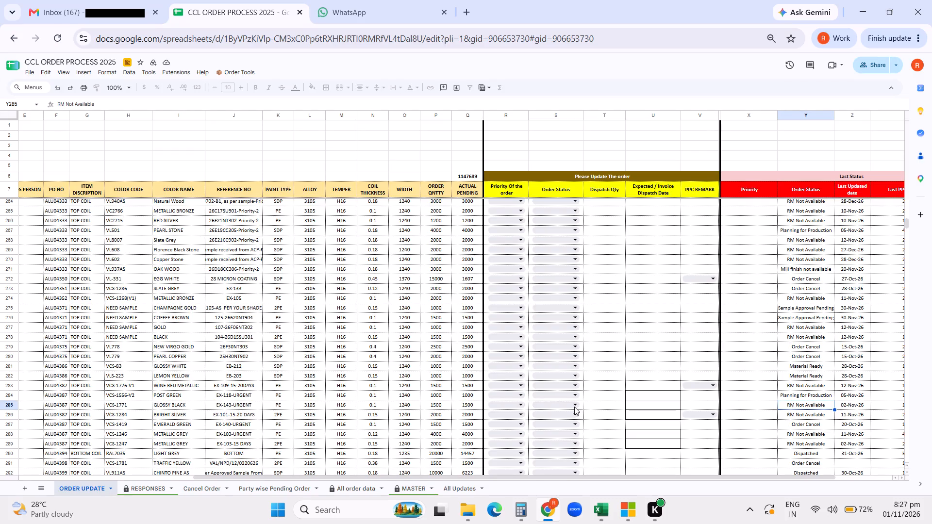
# Update the VCS-1771 Glossy Black order in row 285: status RM Not Available, dispatch quantity 1500, expected dispatch date 11/11/2026.
pyautogui.click(574, 407)
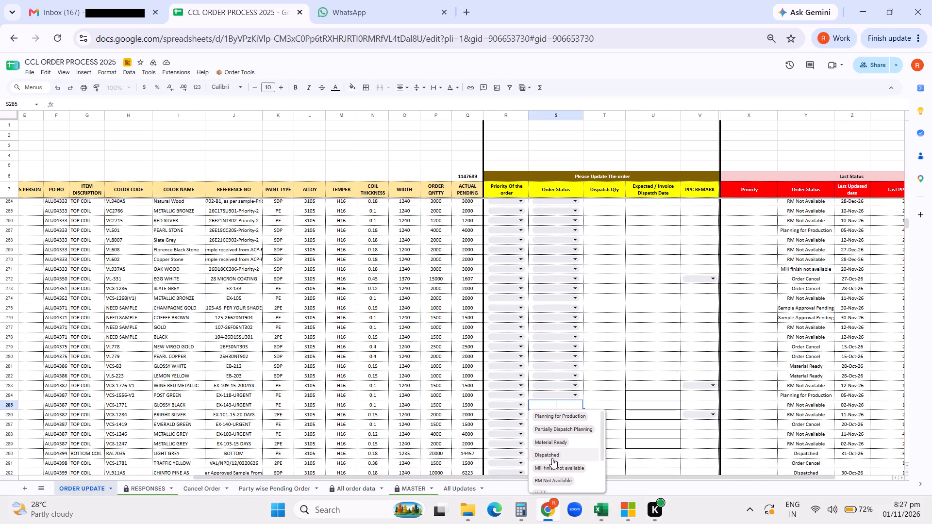
pyautogui.click(551, 482)
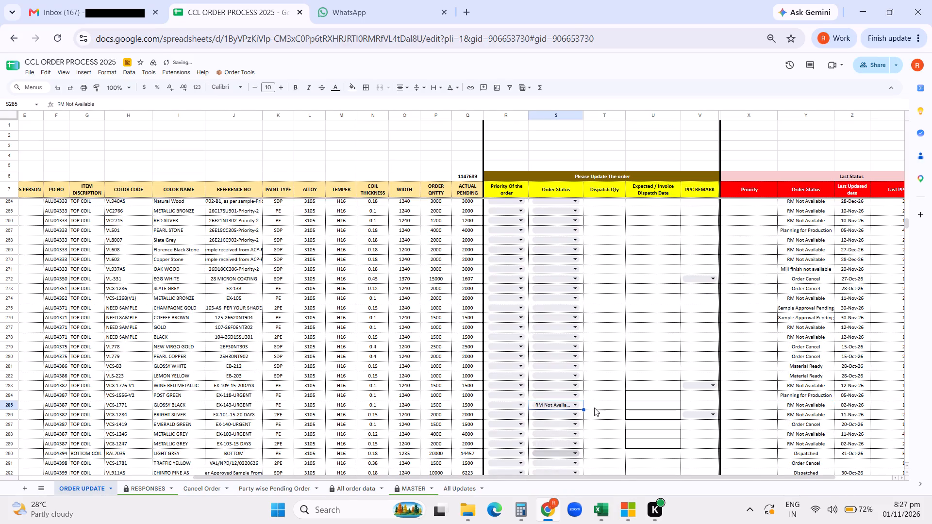
pyautogui.click(594, 408)
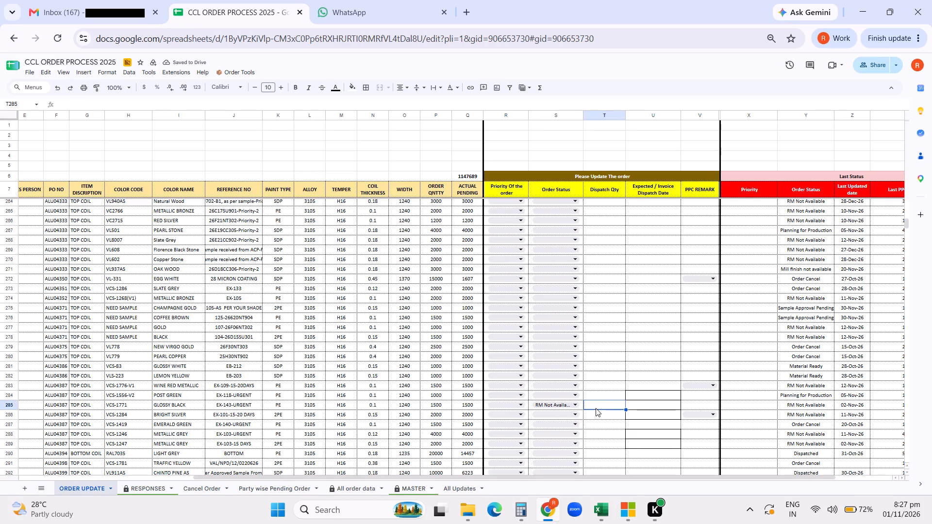
pyautogui.write('1500')
pyautogui.press('Return')
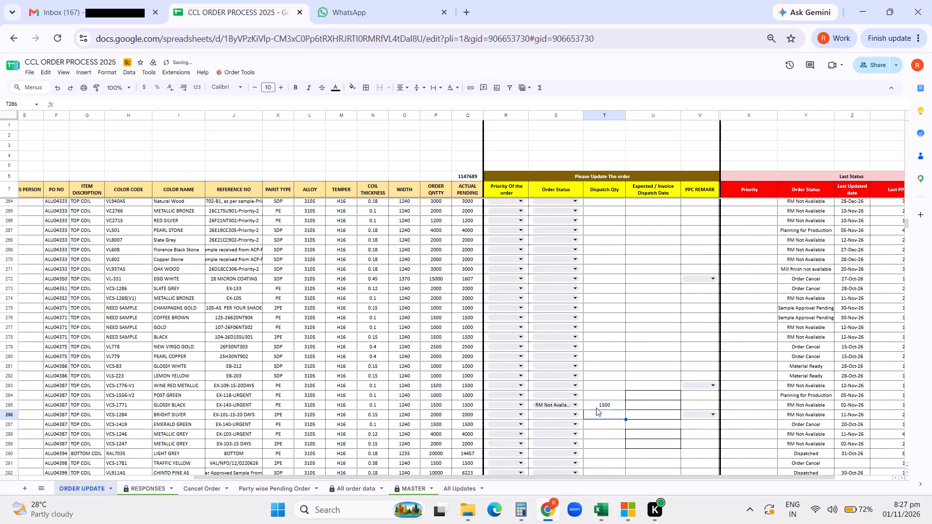
pyautogui.doubleClick(640, 402)
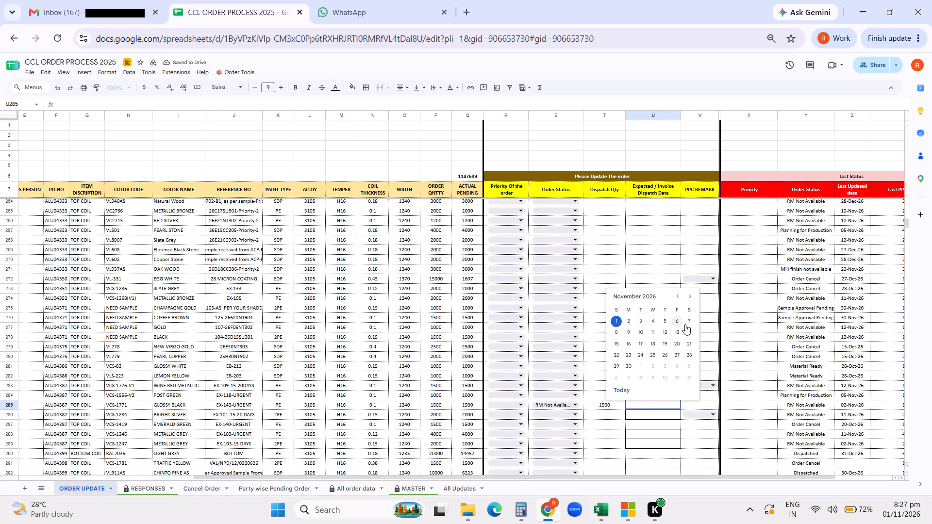
pyautogui.click(650, 332)
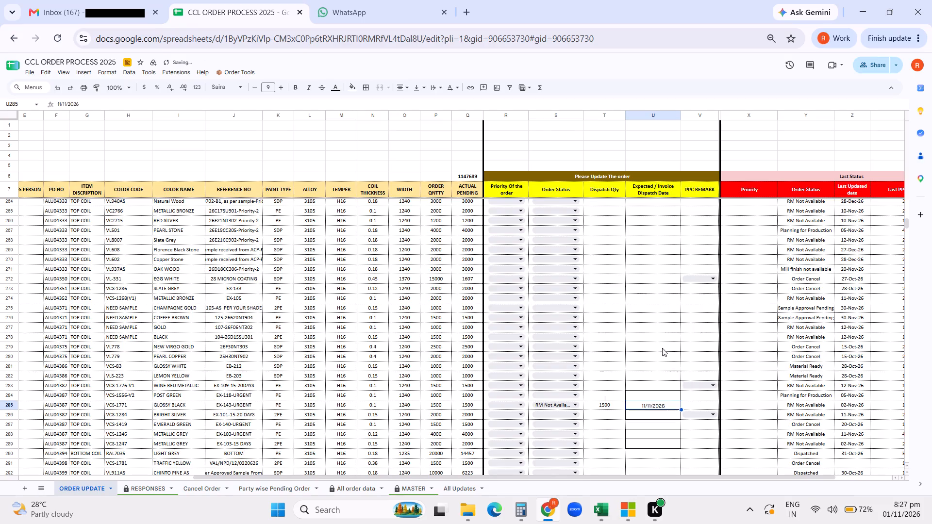
# Update the VCS-1247 Metallic Grey order in row 289: status RM Not Available, dispatch quantity 2000, and open its expected dispatch date for entry.
pyautogui.scroll(-1, 673, 409)
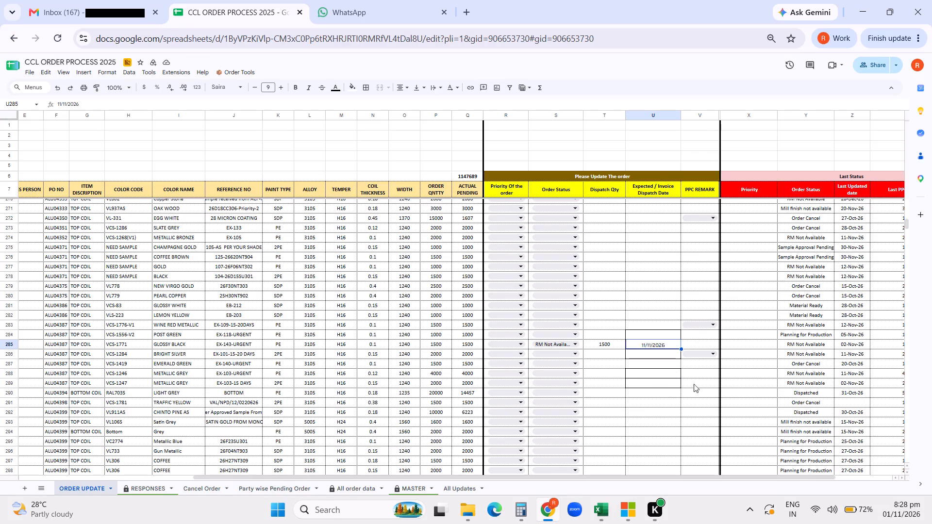
pyautogui.click(545, 385)
pyautogui.click(556, 460)
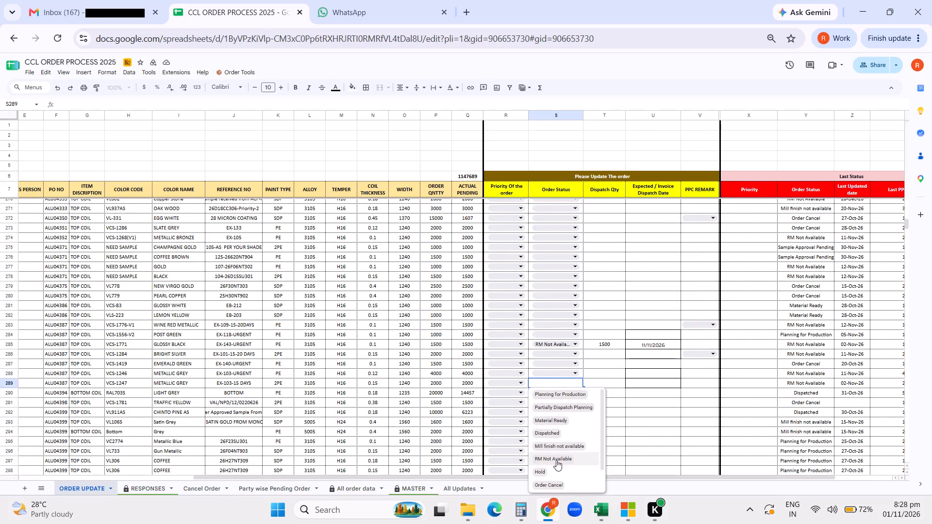
pyautogui.click(602, 385)
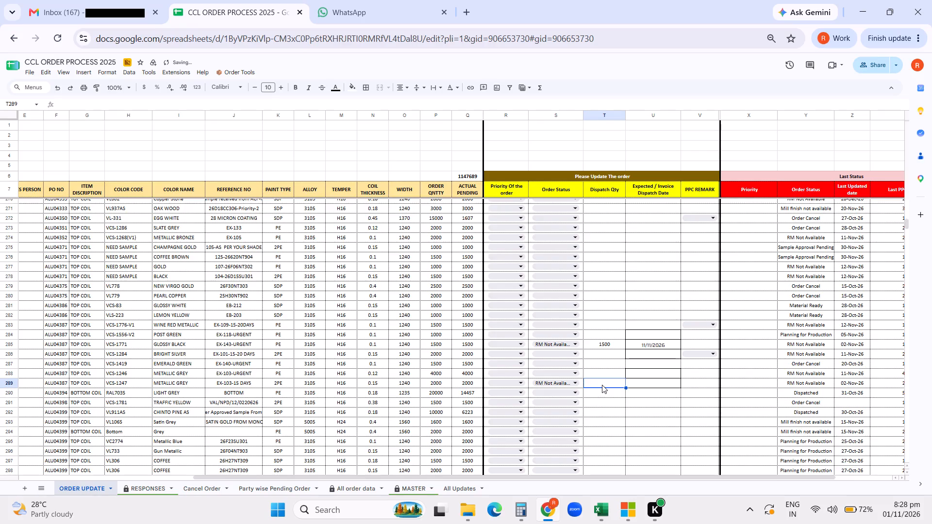
pyautogui.write('2000')
pyautogui.press('Return')
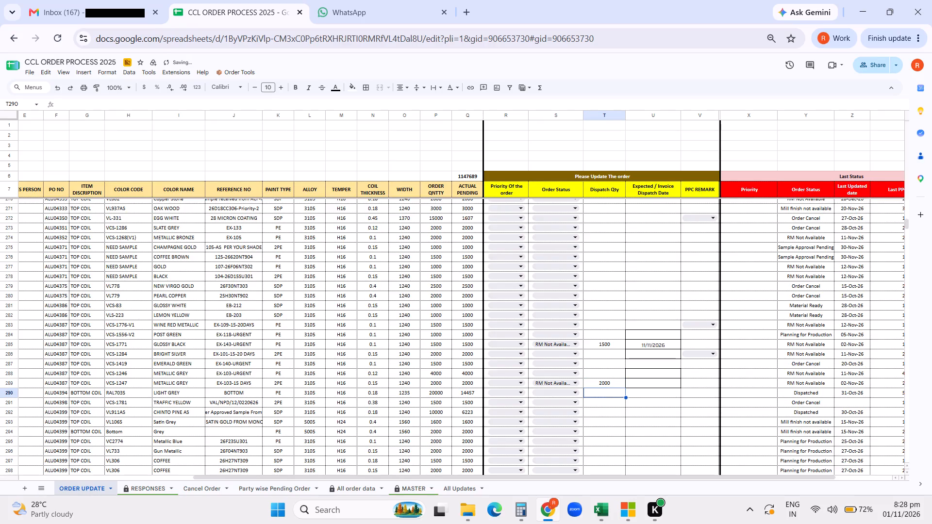
pyautogui.doubleClick(646, 384)
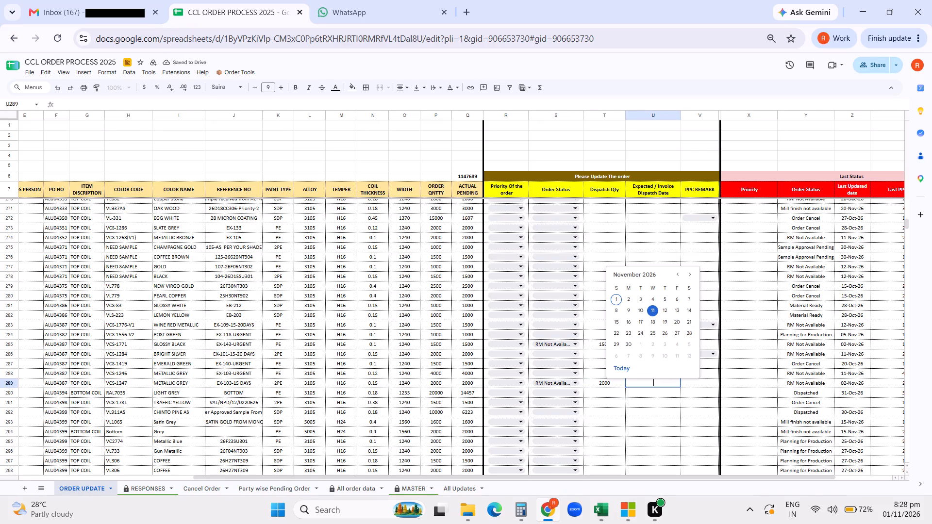
pyautogui.click(666, 311)
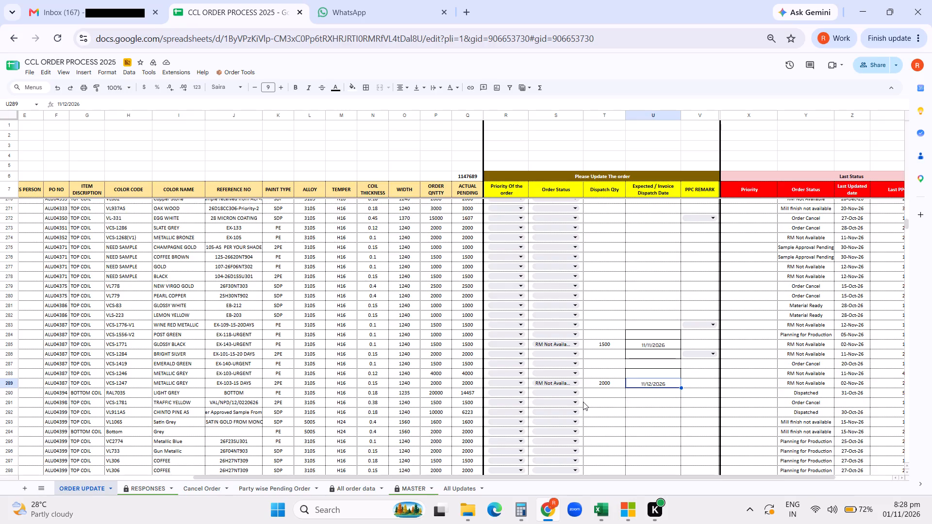
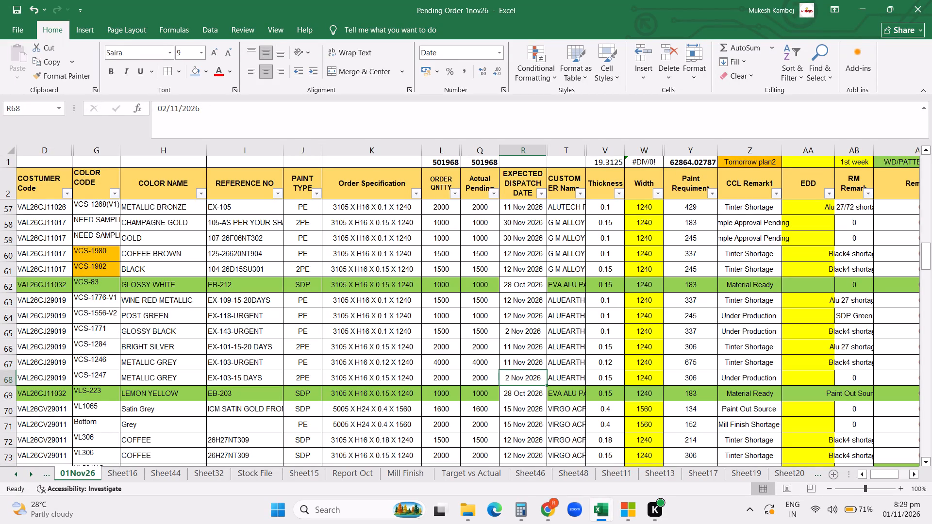
# Select the expected dispatch date of the VLS-223 Lemon Yellow order in the 01Nov26 sheet.
pyautogui.click(520, 394)
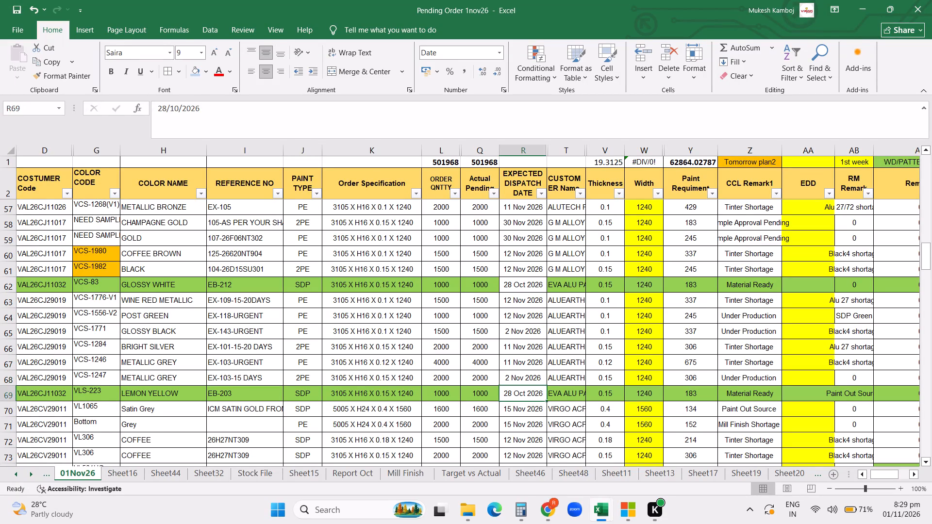
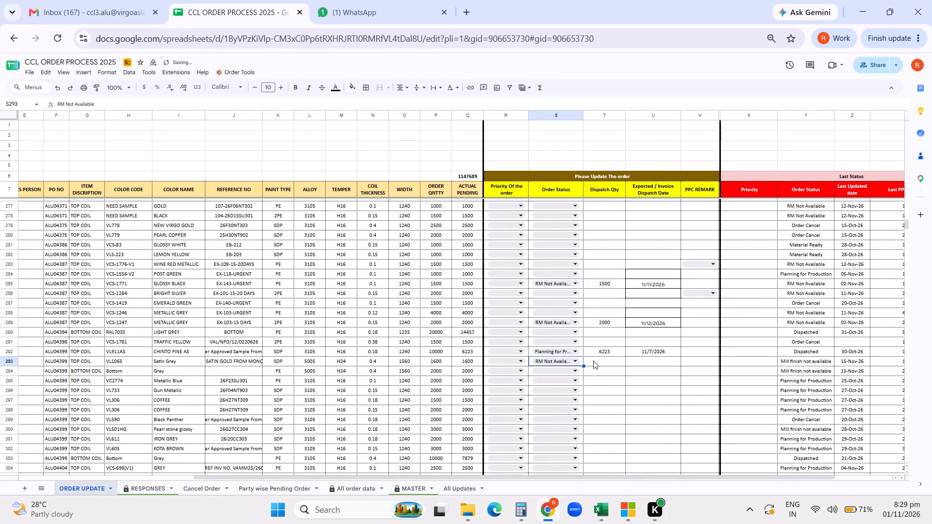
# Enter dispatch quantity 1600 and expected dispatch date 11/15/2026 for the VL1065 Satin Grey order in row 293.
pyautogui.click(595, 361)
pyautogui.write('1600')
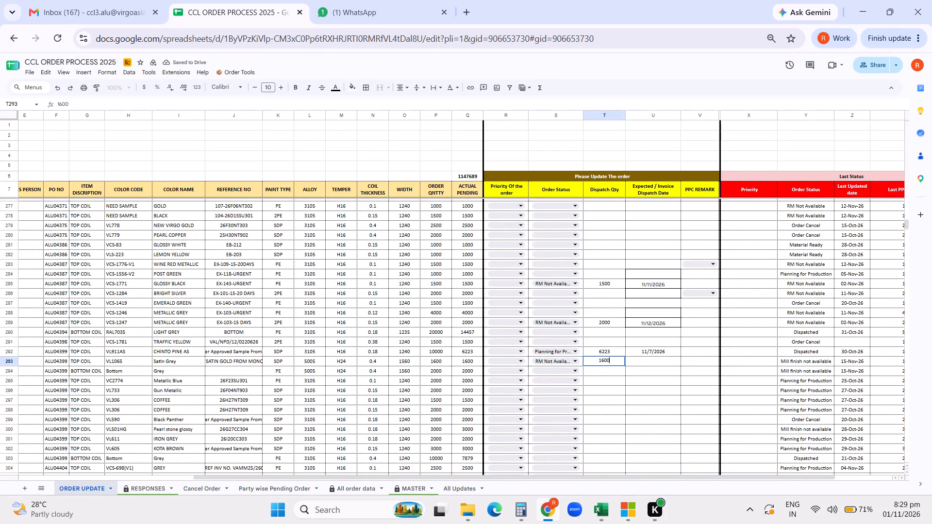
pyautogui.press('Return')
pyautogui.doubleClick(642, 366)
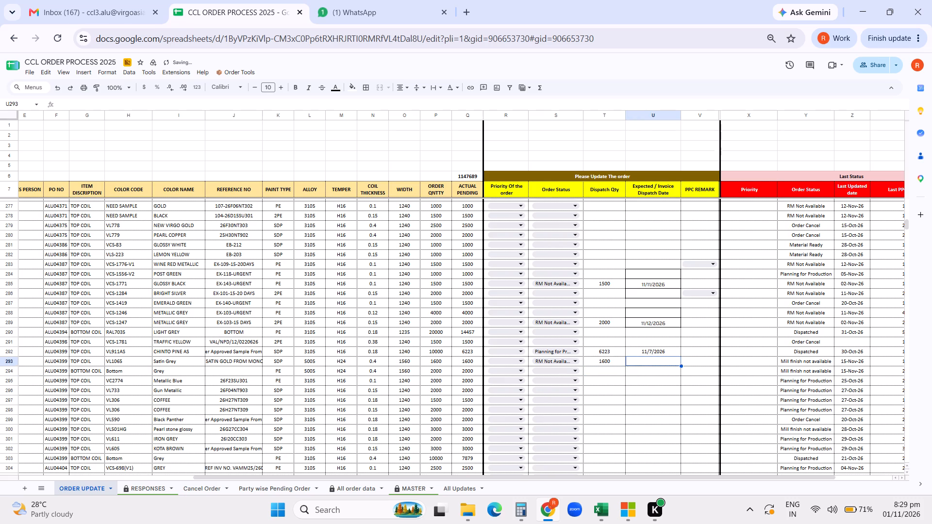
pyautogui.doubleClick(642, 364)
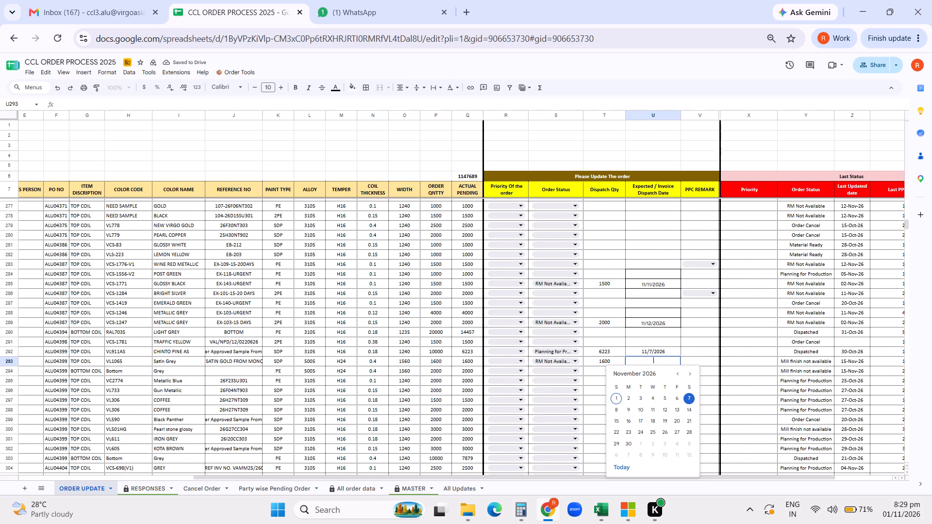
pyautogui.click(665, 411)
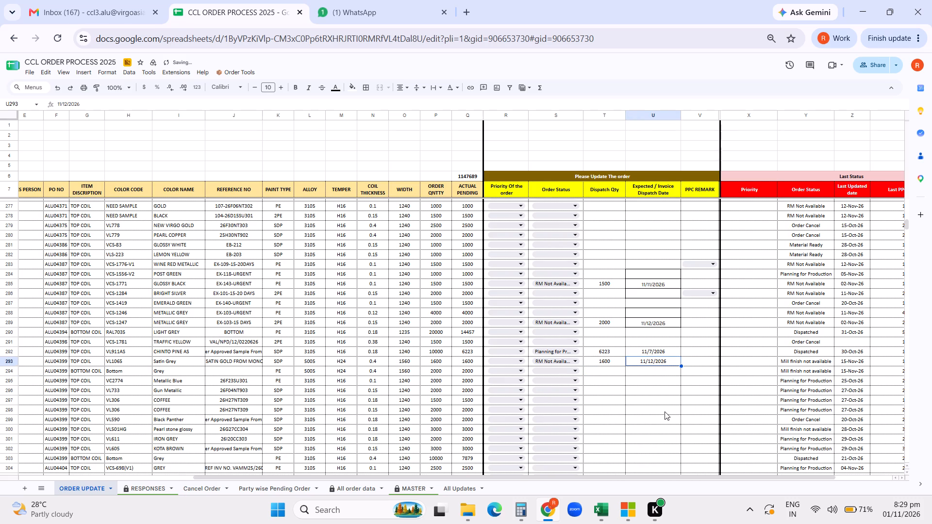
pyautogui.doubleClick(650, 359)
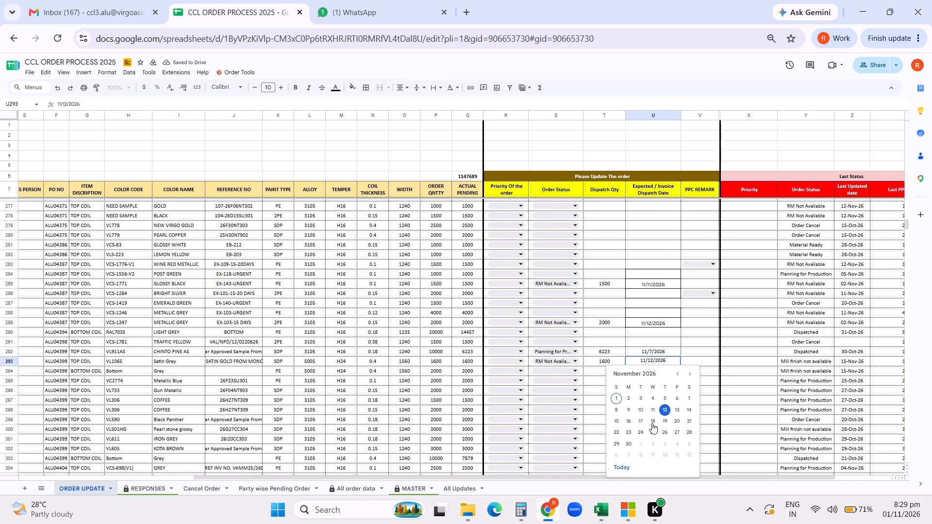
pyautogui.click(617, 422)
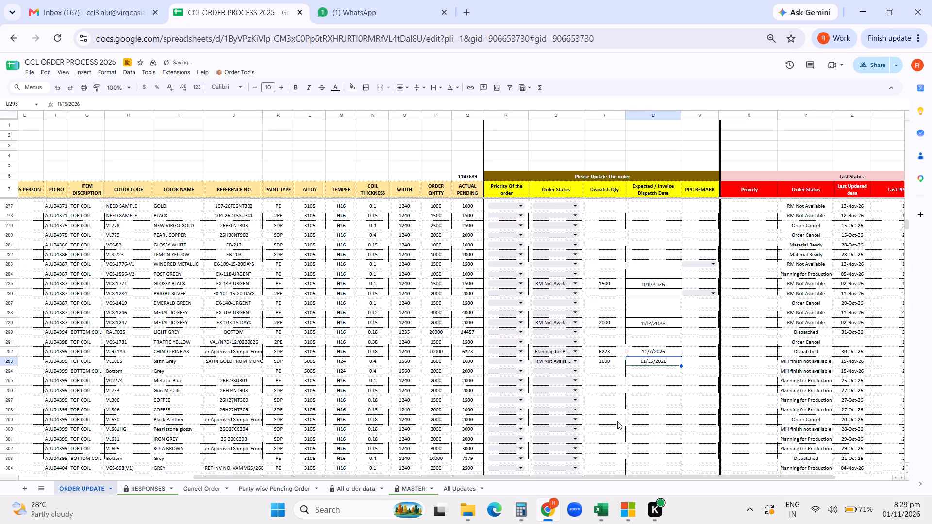
# Set the order status of the Grey bottom coil order in row 294 to Planning for Production.
pyautogui.click(559, 373)
pyautogui.moveTo(551, 446); pyautogui.dragTo(548, 384)
pyautogui.click(548, 384)
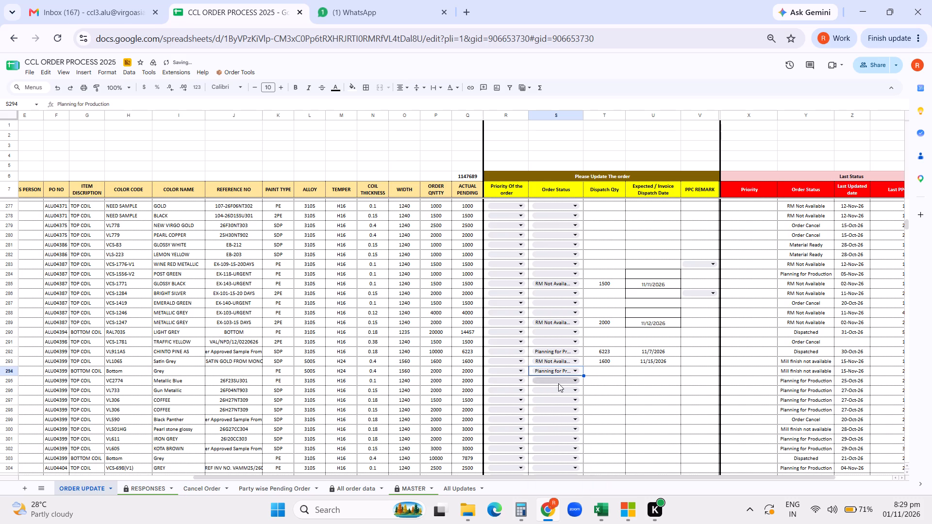
pyautogui.doubleClick(601, 372)
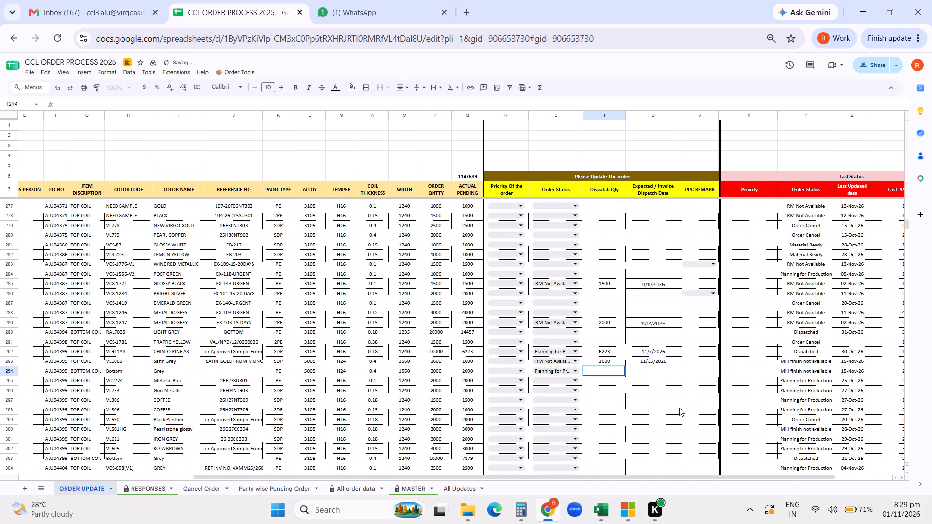
pyautogui.click(679, 408)
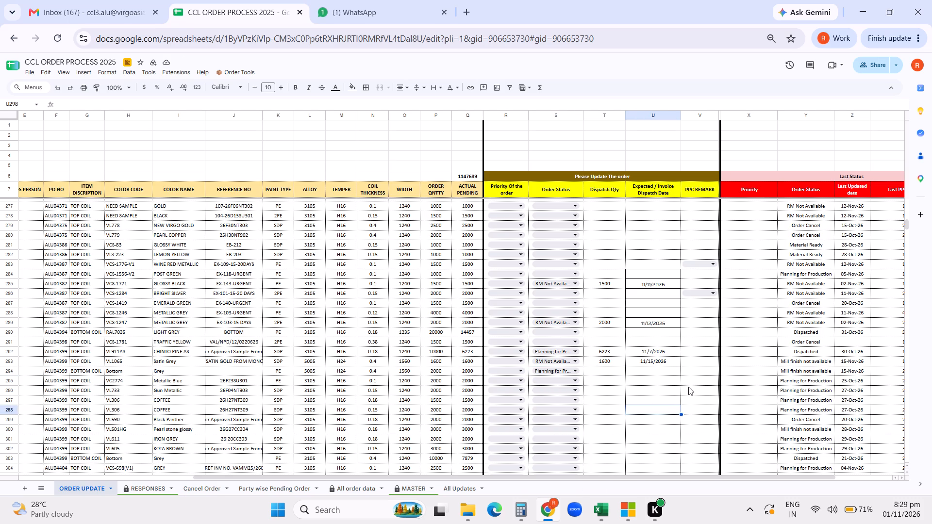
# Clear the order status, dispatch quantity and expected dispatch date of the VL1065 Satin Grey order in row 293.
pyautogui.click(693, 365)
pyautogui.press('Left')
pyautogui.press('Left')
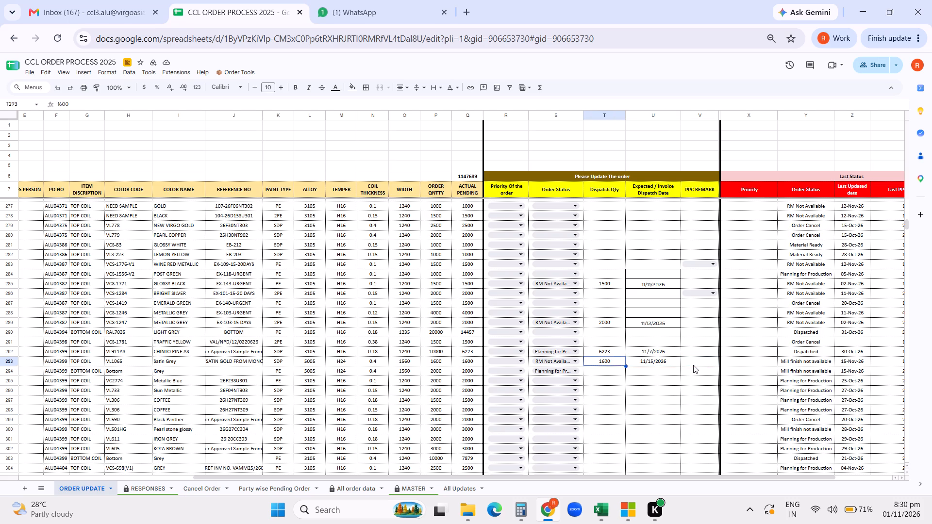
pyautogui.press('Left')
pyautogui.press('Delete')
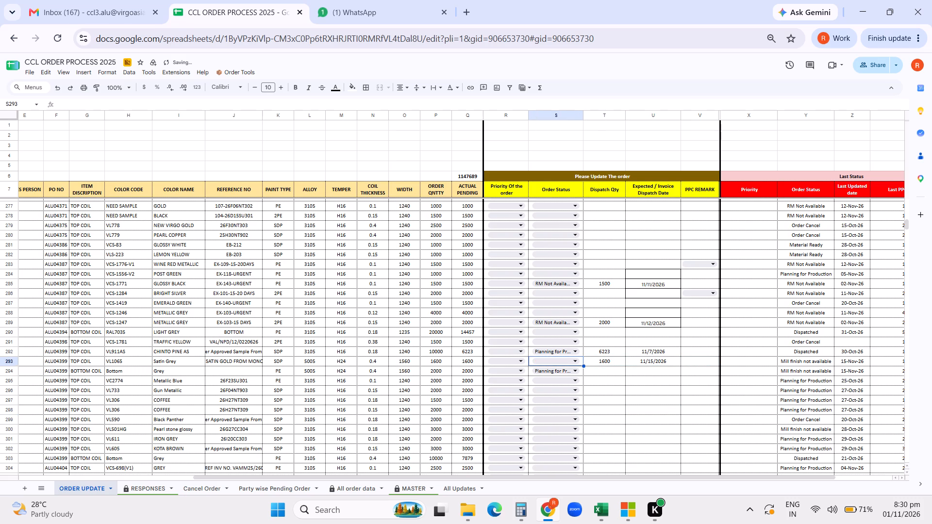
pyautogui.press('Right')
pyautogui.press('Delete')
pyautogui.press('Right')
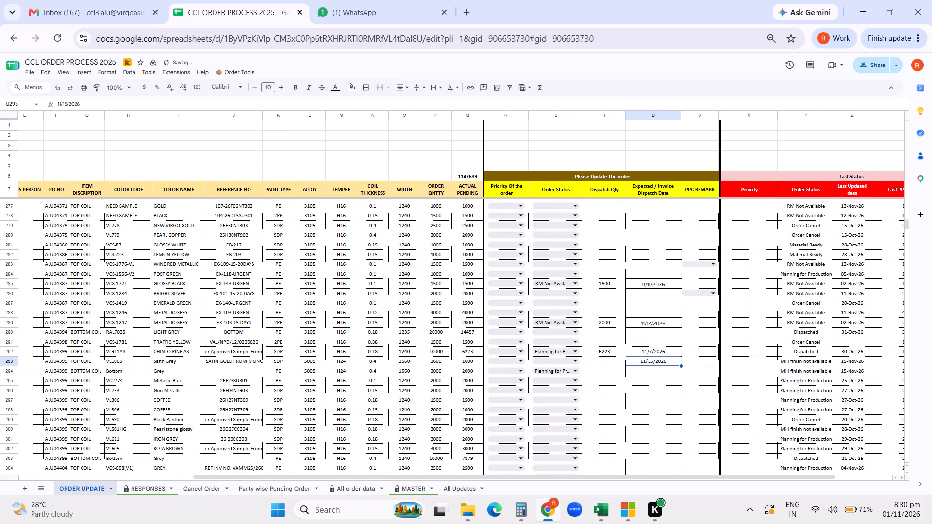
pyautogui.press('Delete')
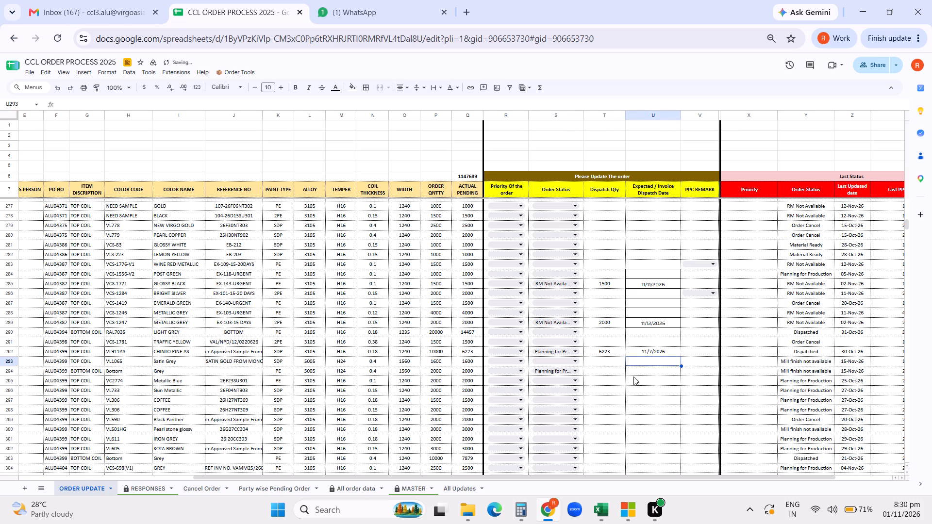
# Set the order status to RM Not Available for VL1065 Satin Grey in row 293 and Planning for Production for row 294.
pyautogui.click(632, 374)
pyautogui.press('Left')
pyautogui.press('Left')
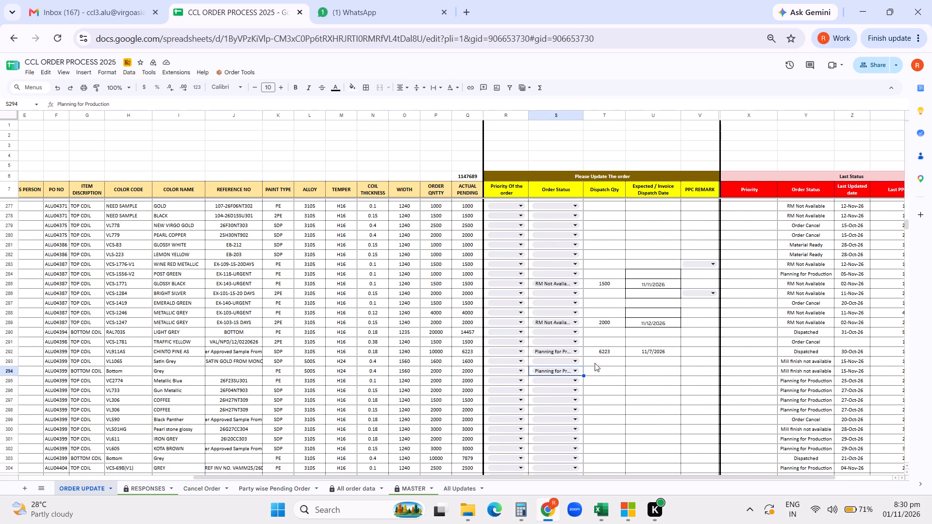
pyautogui.click(573, 362)
pyautogui.click(550, 439)
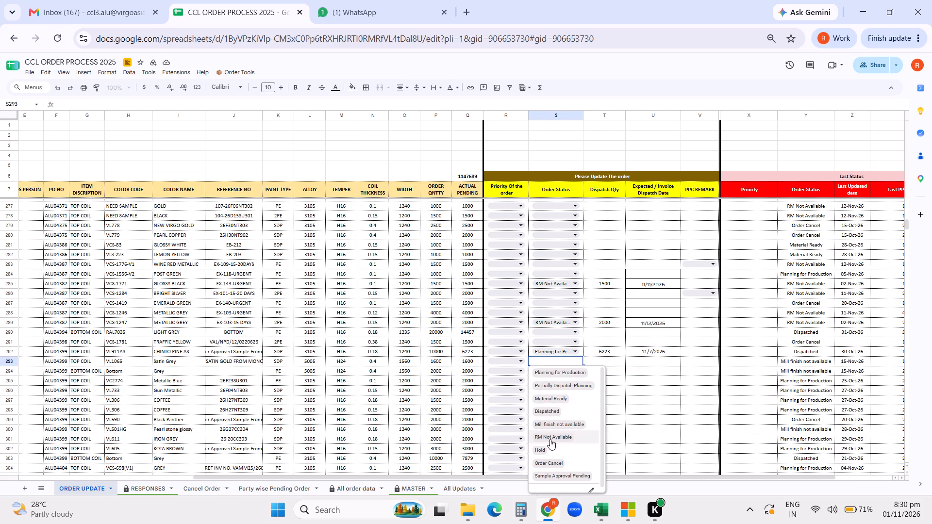
pyautogui.click(558, 371)
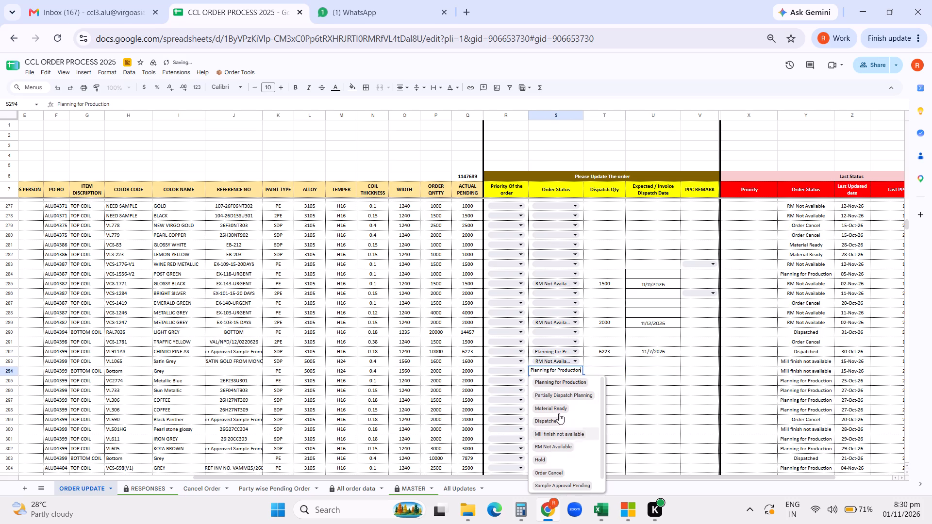
pyautogui.click(564, 380)
# Enter the dispatch quantities 1600 for the Satin Grey order in row 293 and 2000 for the Grey order in row 294.
pyautogui.click(599, 362)
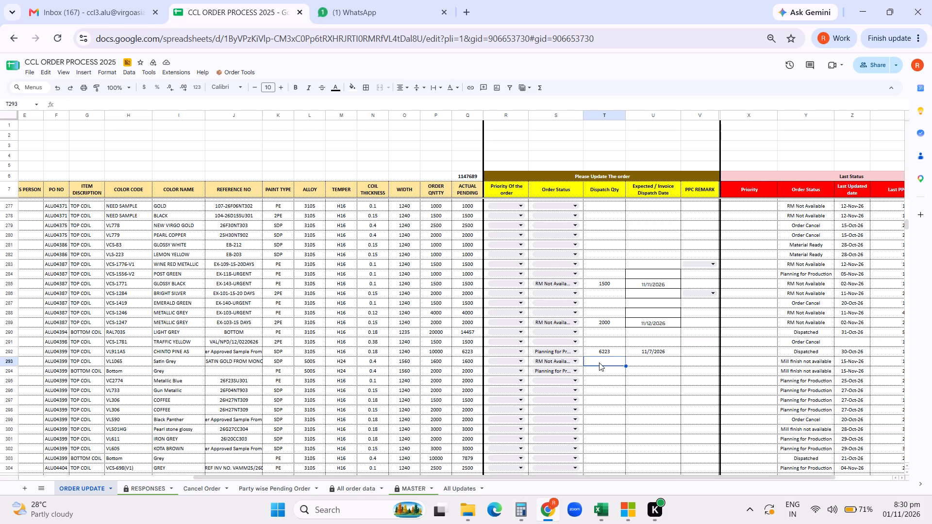
pyautogui.write('1600')
pyautogui.press('Return')
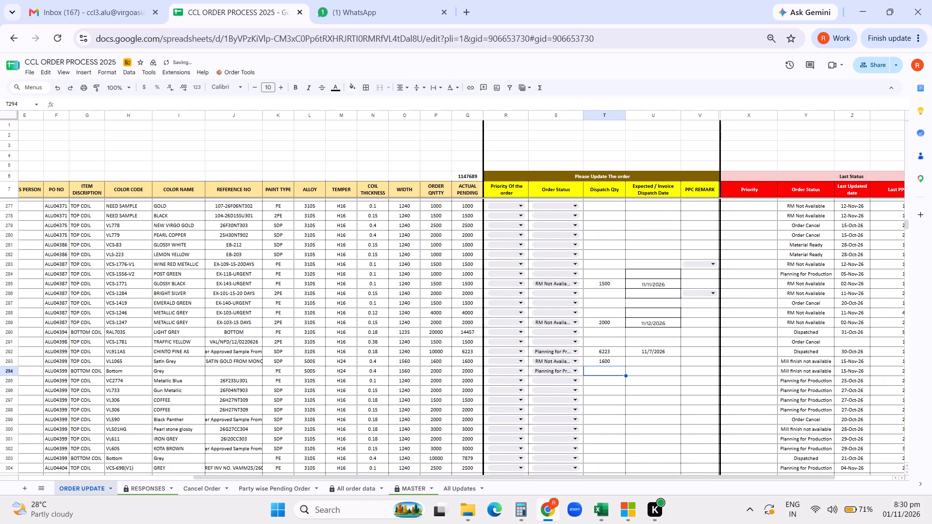
pyautogui.write('2000')
pyautogui.press('Return')
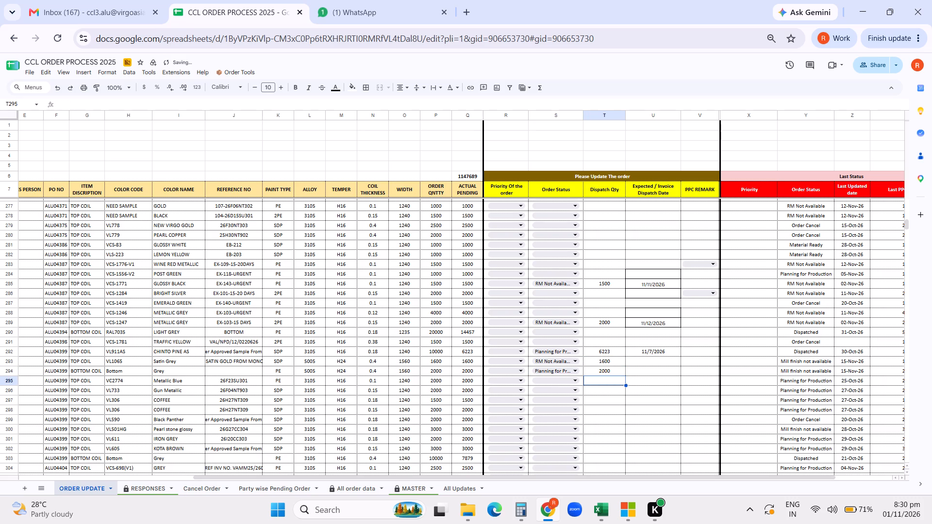
# Set the expected dispatch date of the orders in rows 293 and 294 to 11/16/2026.
pyautogui.doubleClick(648, 363)
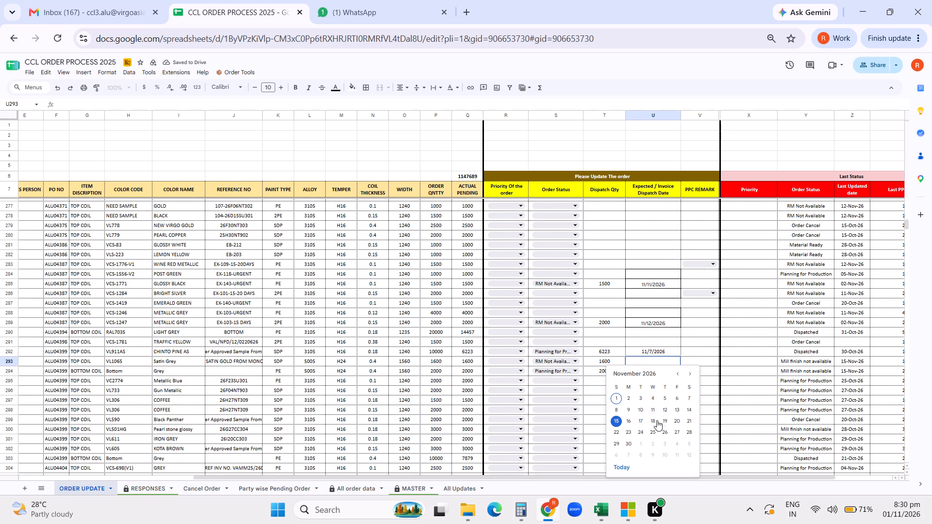
pyautogui.click(631, 423)
pyautogui.doubleClick(645, 376)
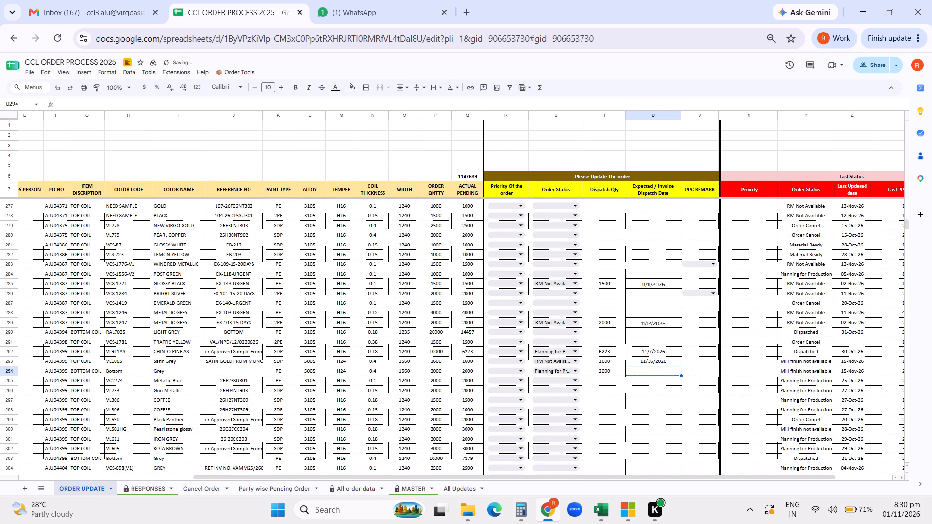
pyautogui.tripleClick(645, 372)
pyautogui.click(628, 431)
# Check the following orders in the Pending Order workbook in Excel, and open the order status of VC2774 Metallic Blue in row 295 of ORDER UPDATE.
pyautogui.scroll(-1, 672, 393)
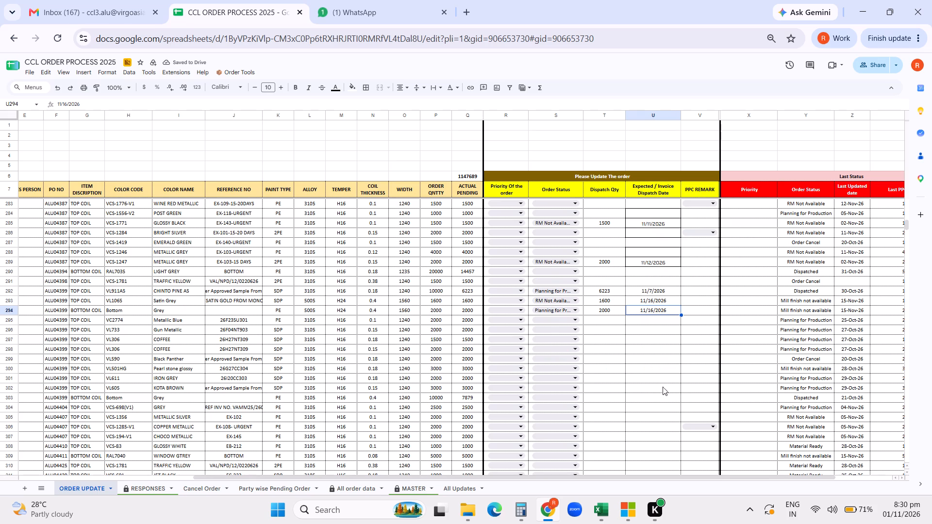
pyautogui.click(548, 513)
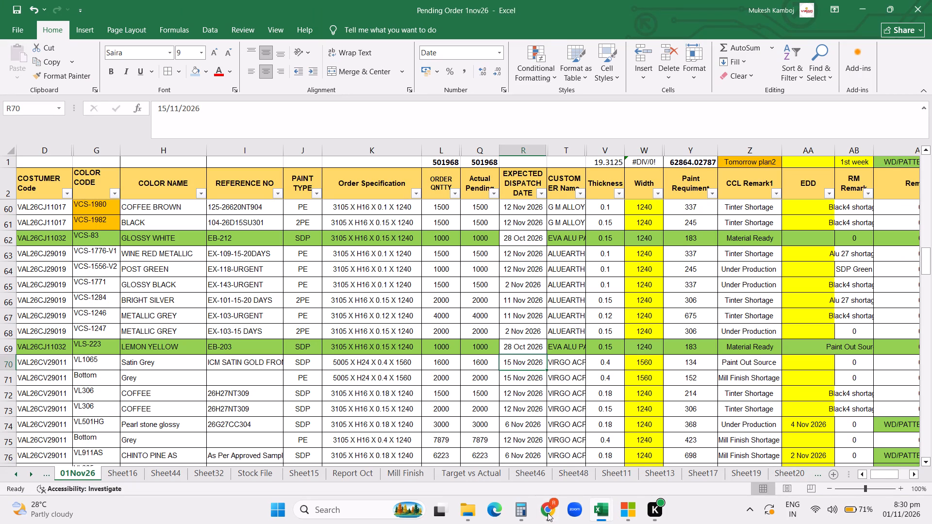
pyautogui.click(486, 391)
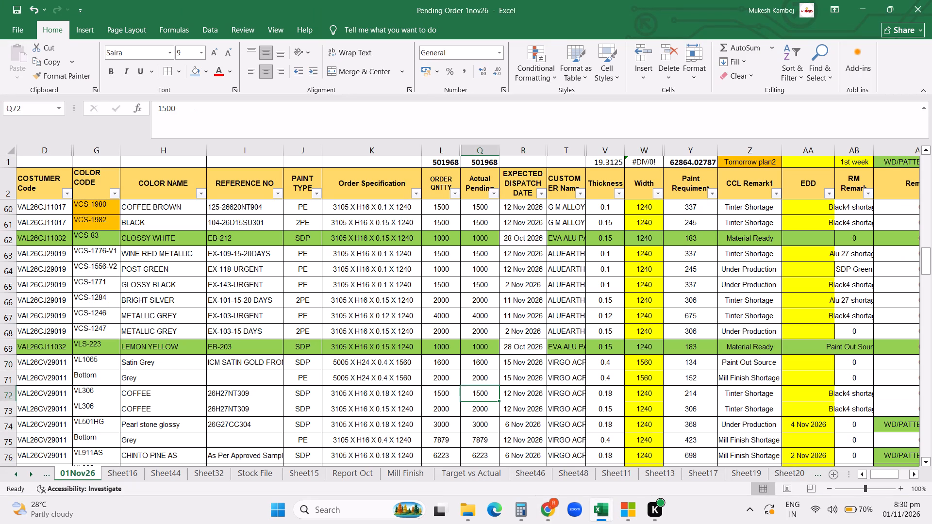
pyautogui.scroll(-1, 485, 391)
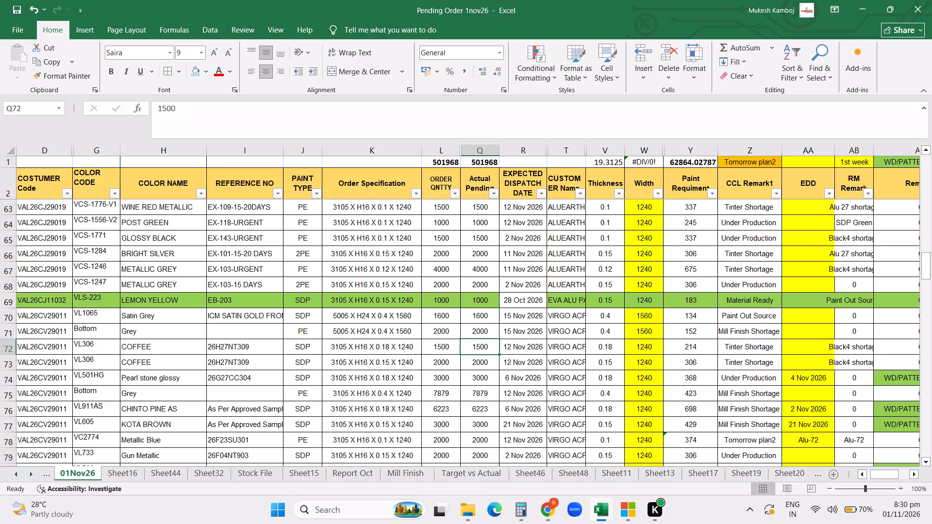
pyautogui.click(550, 516)
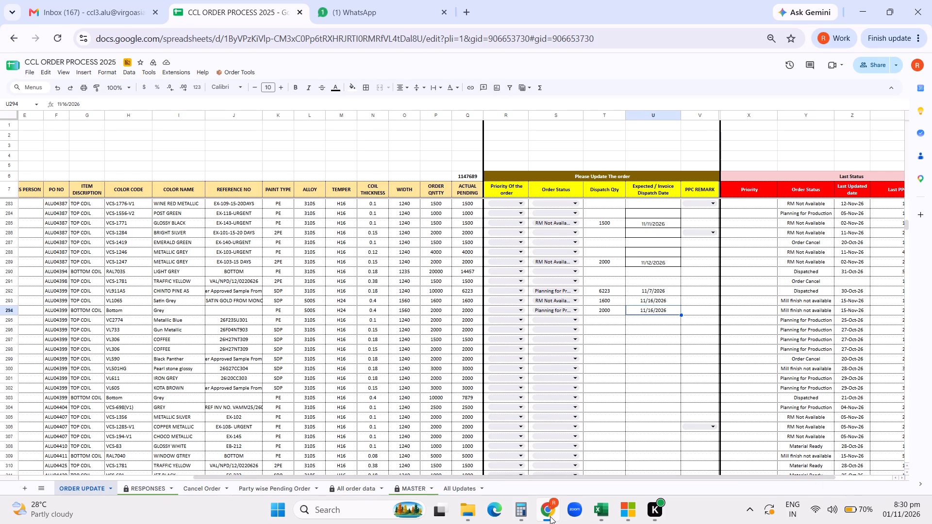
pyautogui.click(550, 516)
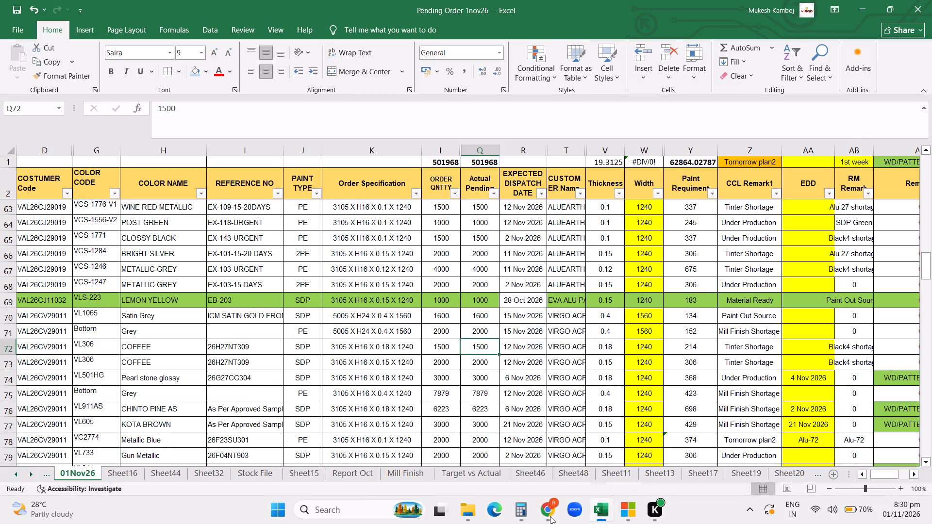
pyautogui.click(550, 516)
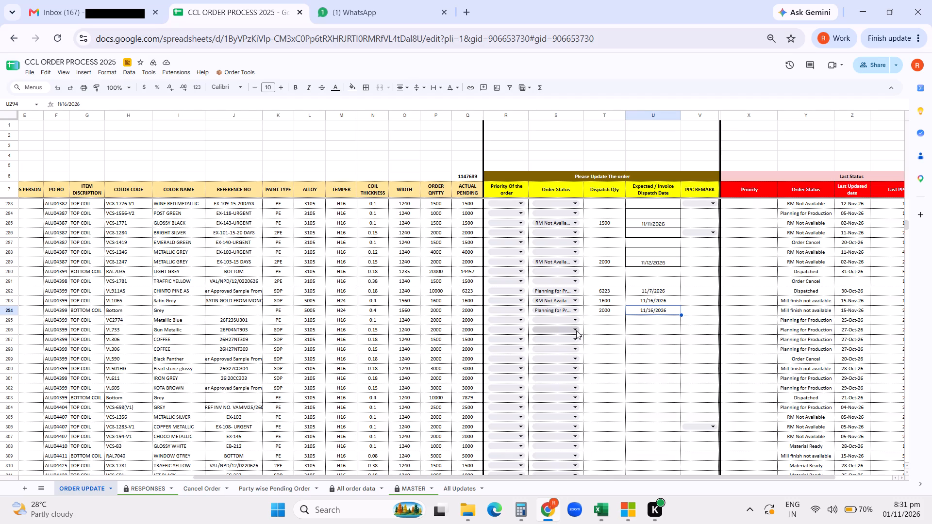
pyautogui.click(565, 319)
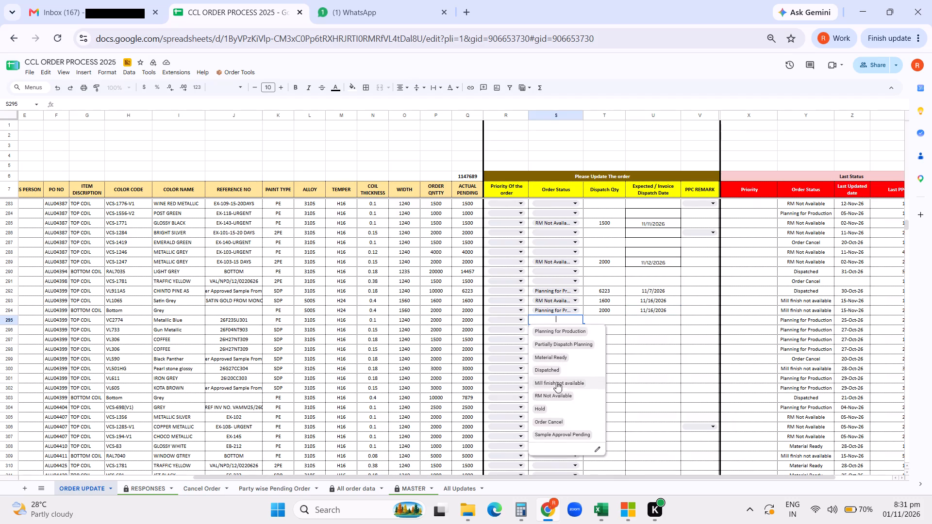
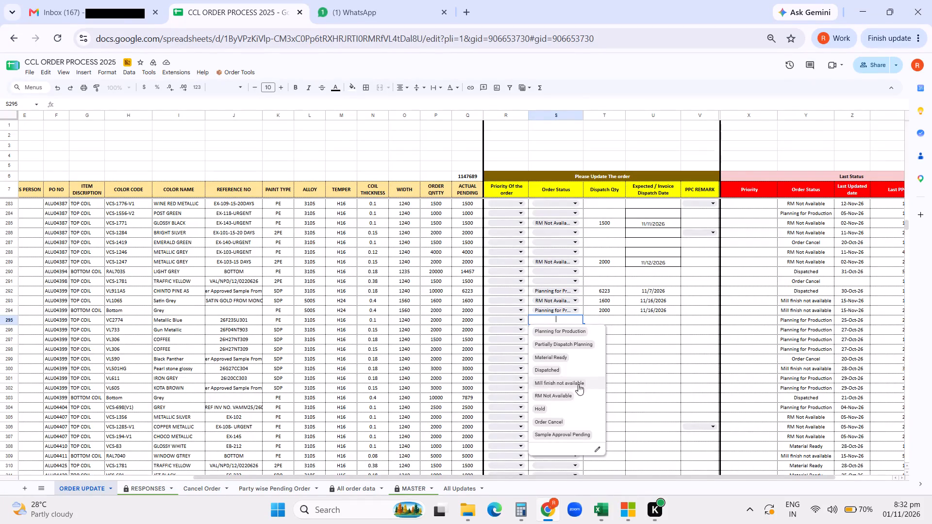
# Update VC2774 Metallic Blue in row 295 with status Planning for Production, dispatch quantity 2000 and expected dispatch date 11/5/2026.
pyautogui.click(559, 332)
pyautogui.click(597, 321)
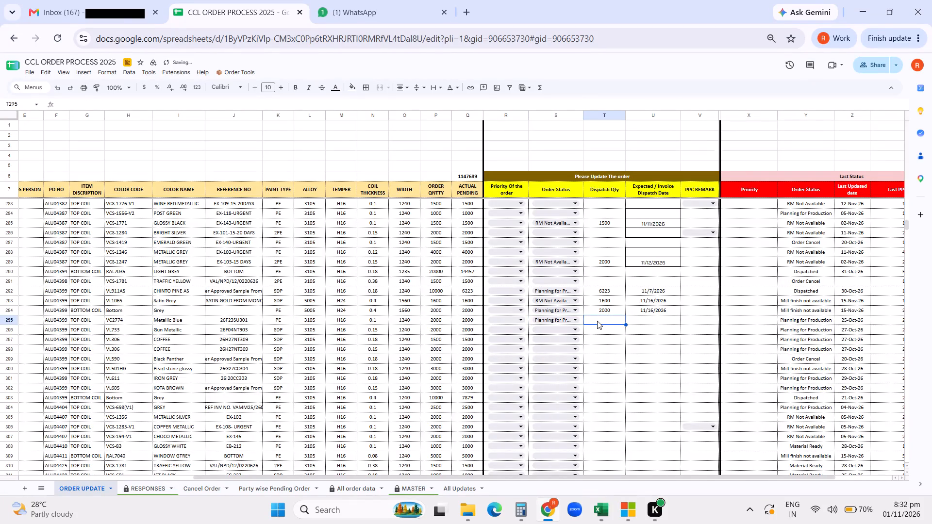
pyautogui.write('2000')
pyautogui.press('Return')
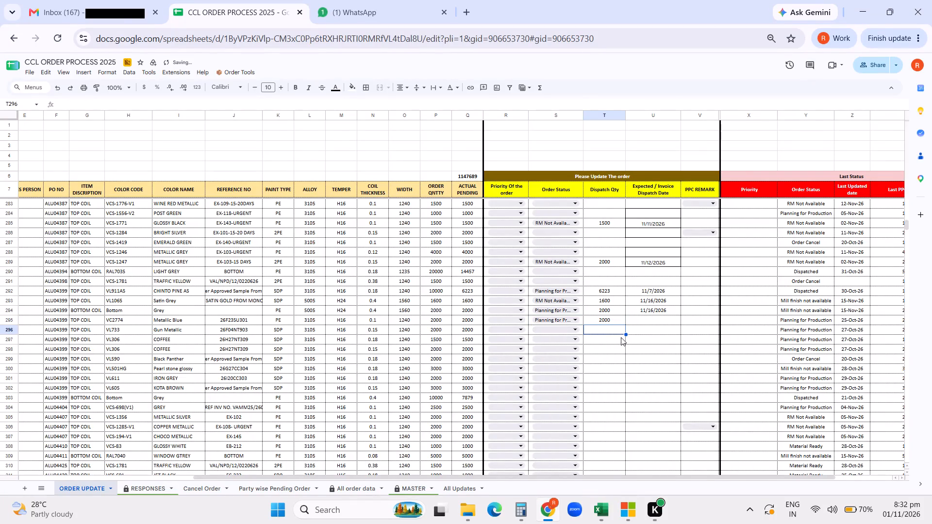
pyautogui.doubleClick(640, 320)
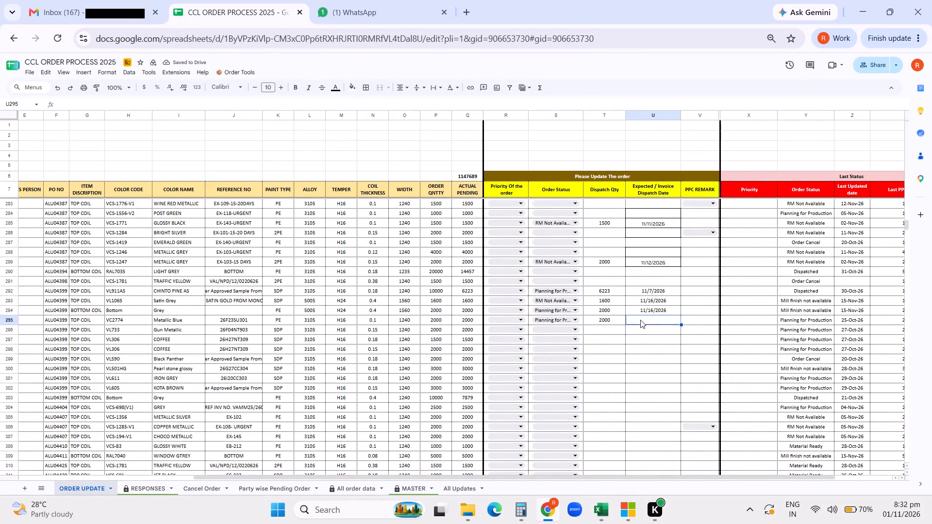
pyautogui.click(666, 356)
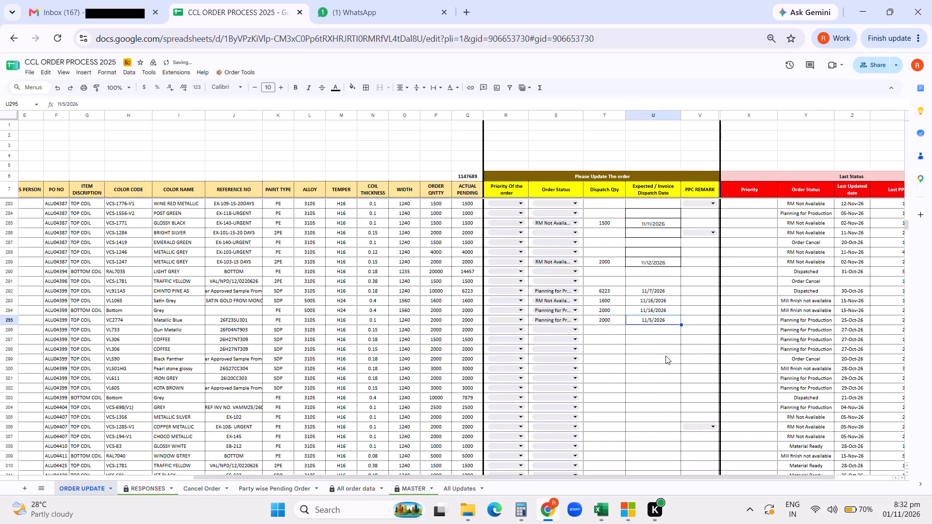
# Update VL733 Gun Metallic in row 296 with status Planning for Production, dispatch quantity 2000 and expected dispatch date 11/4/2026.
pyautogui.click(554, 330)
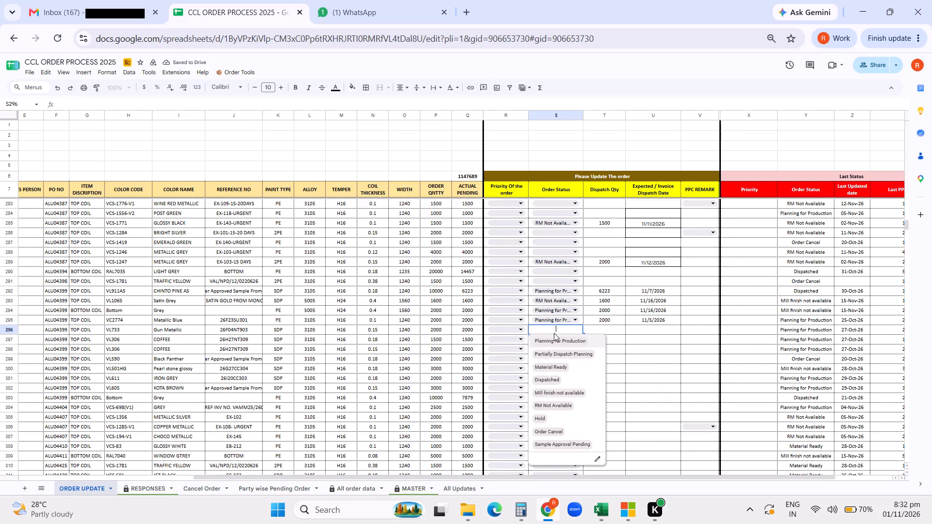
pyautogui.click(550, 345)
pyautogui.doubleClick(597, 329)
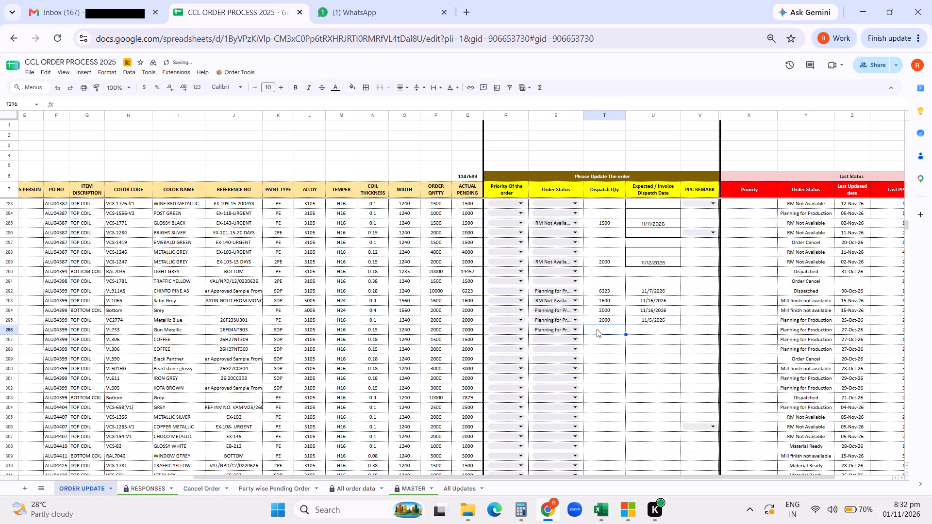
pyautogui.click(608, 330)
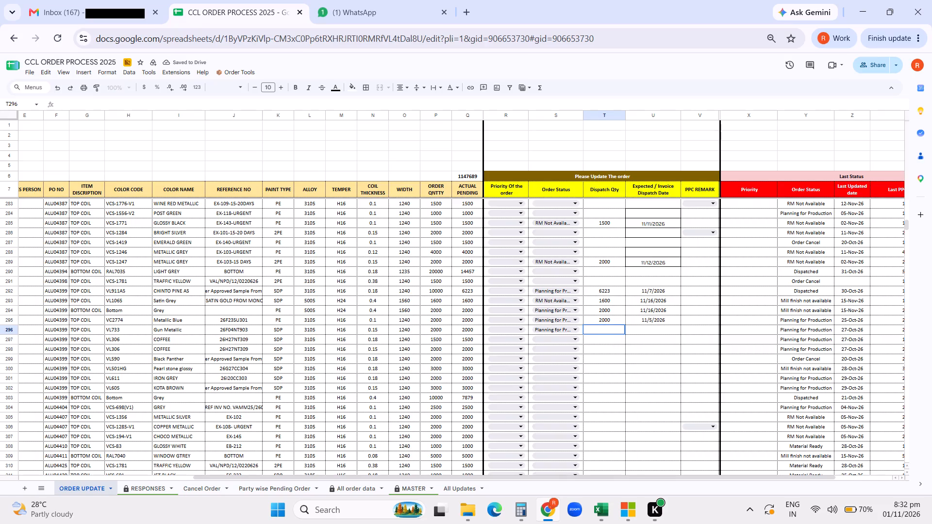
pyautogui.write('2000')
pyautogui.press('Return')
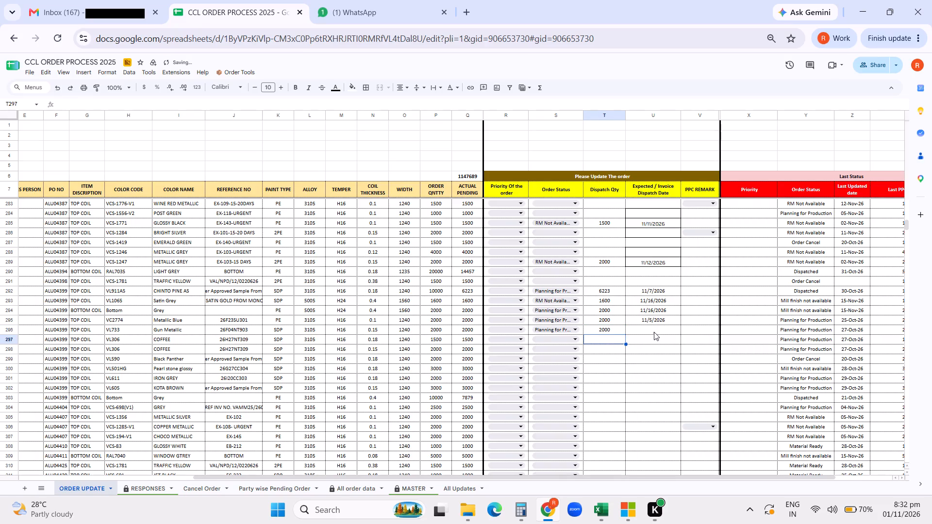
pyautogui.doubleClick(654, 331)
pyautogui.click(649, 368)
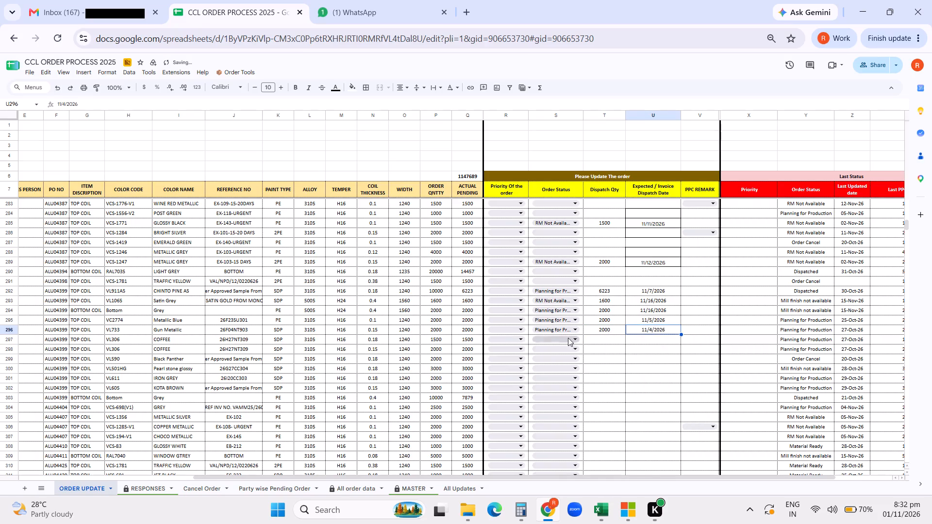
# Check the VL306 Coffee orders in Excel's Pending Order workbook and set both, rows 297 and 298 of ORDER UPDATE, to RM Not Available.
pyautogui.click(553, 516)
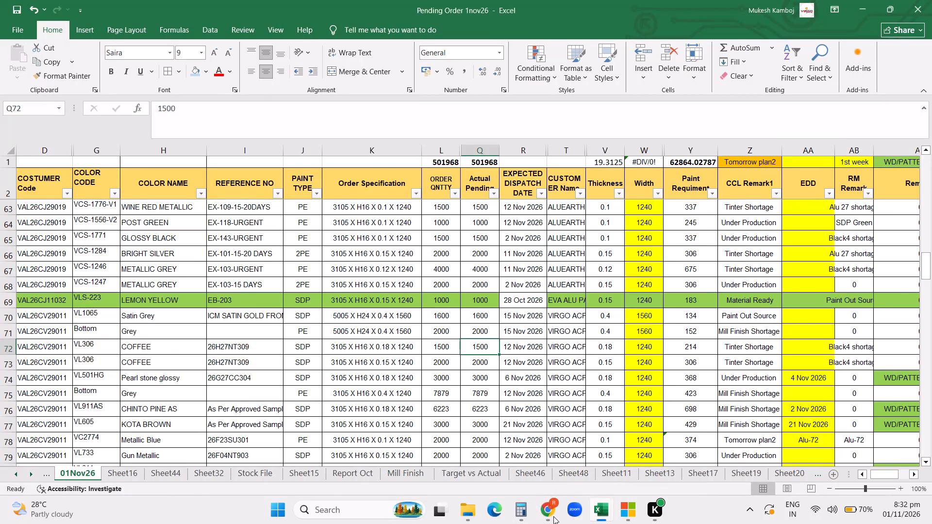
pyautogui.click(553, 516)
pyautogui.click(558, 342)
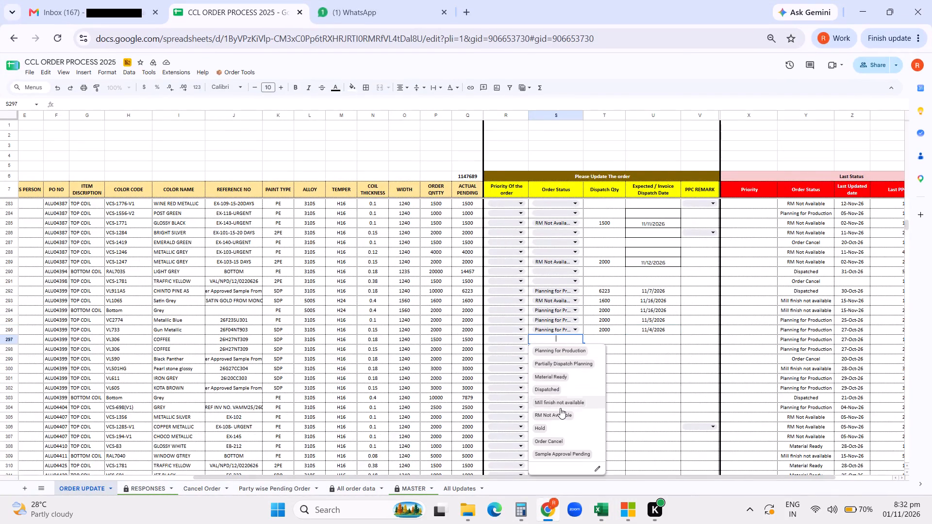
pyautogui.click(559, 415)
pyautogui.click(557, 349)
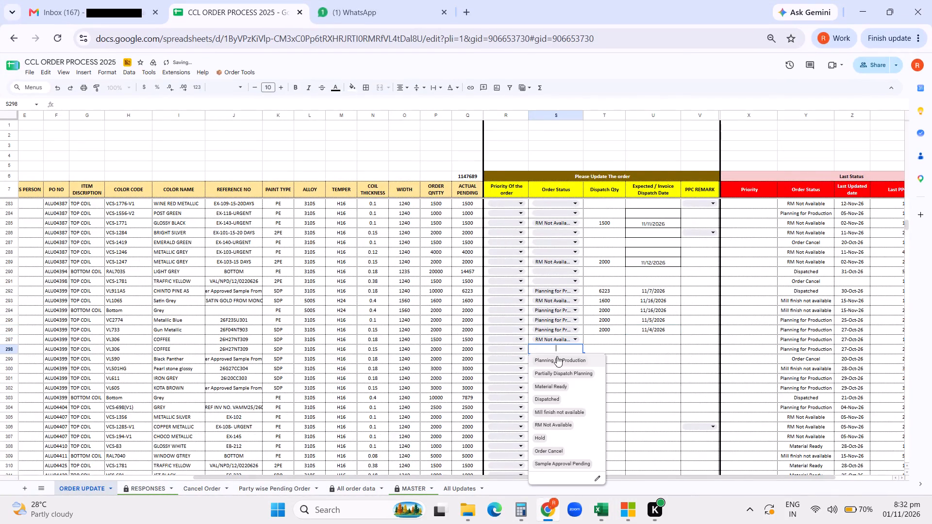
pyautogui.click(552, 426)
# Enter the dispatch quantities 1500 and 2000 for the VL306 Coffee orders in rows 297 and 298.
pyautogui.click(599, 338)
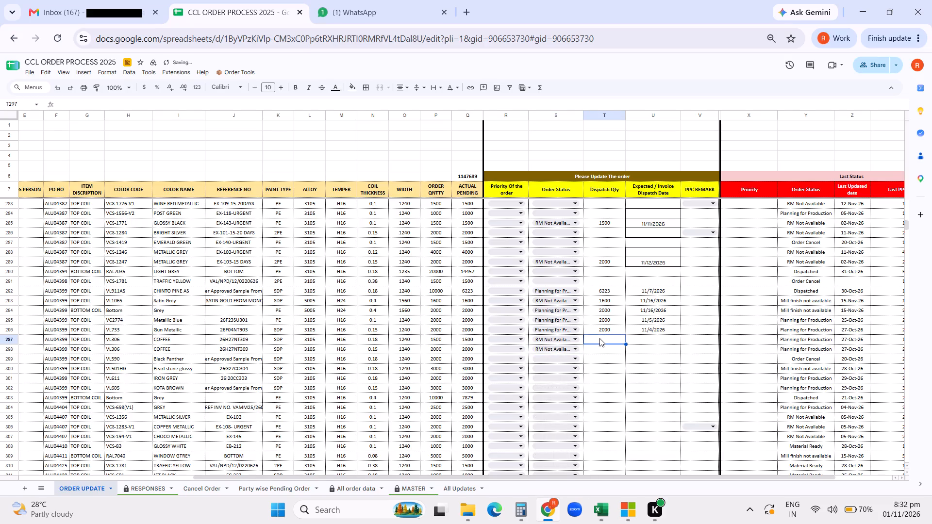
pyautogui.write('1500')
pyautogui.press('Return')
pyautogui.write('2000')
pyautogui.press('Return')
# Set the expected dispatch date of both VL306 Coffee orders in rows 297 and 298 to 11/12/2026.
pyautogui.doubleClick(635, 340)
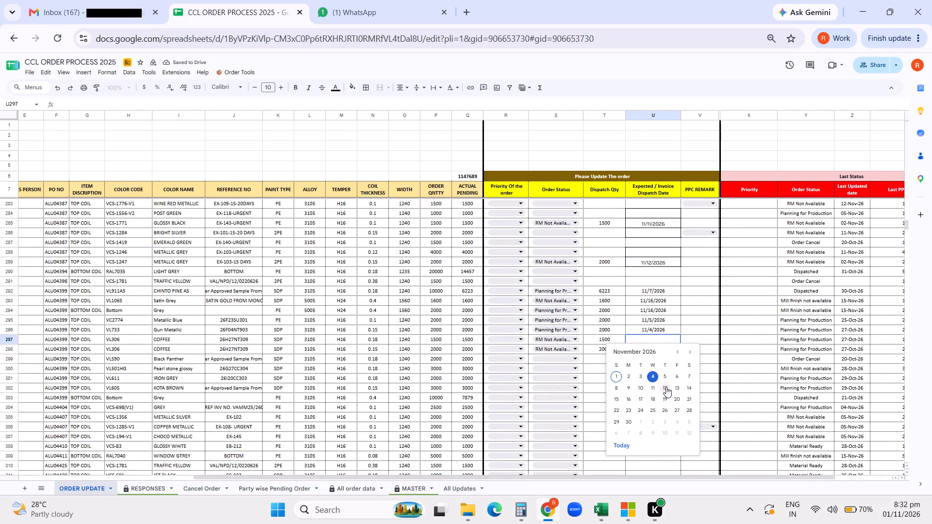
pyautogui.click(666, 387)
pyautogui.doubleClick(649, 347)
pyautogui.click(667, 396)
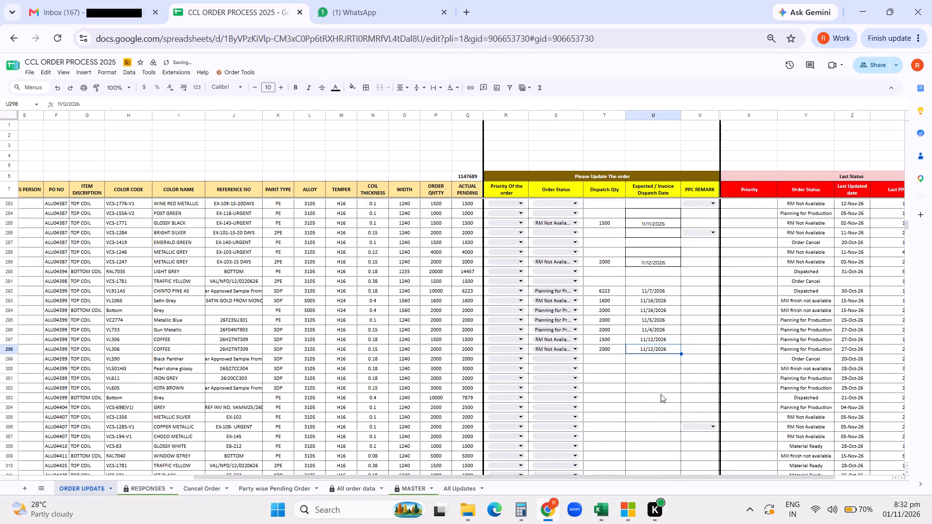
# Check the Excel workbook and update Pearl stone glossy in ORDER UPDATE row 300: Planning for Production, dispatch quantity 3000, expected date 11/5/2026.
pyautogui.click(547, 516)
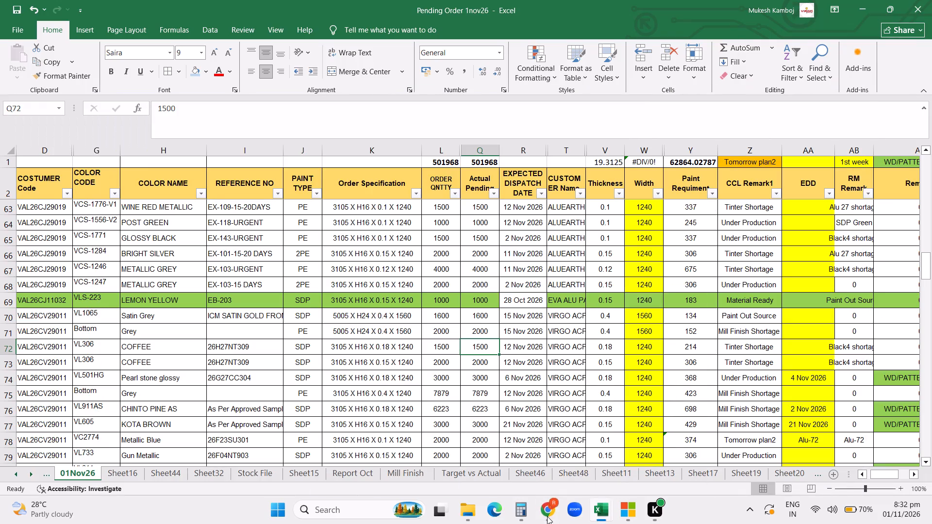
pyautogui.click(547, 516)
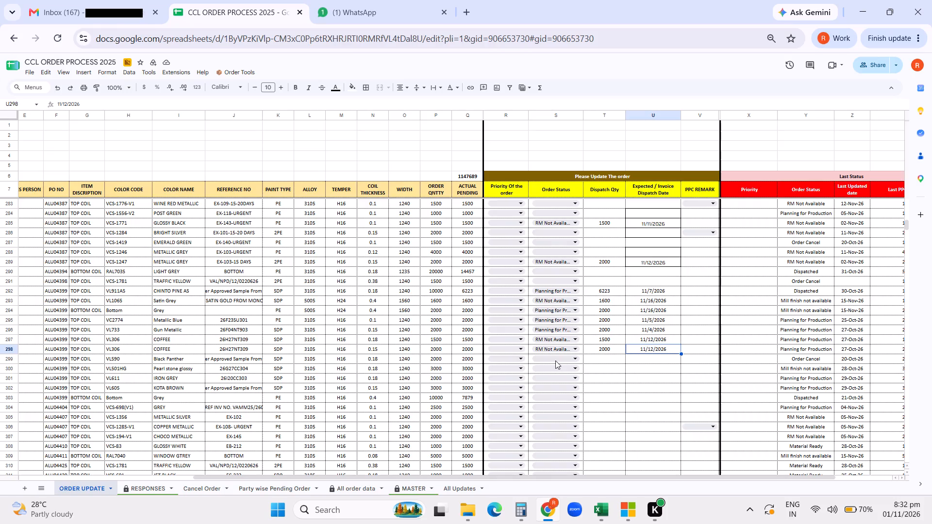
pyautogui.click(553, 369)
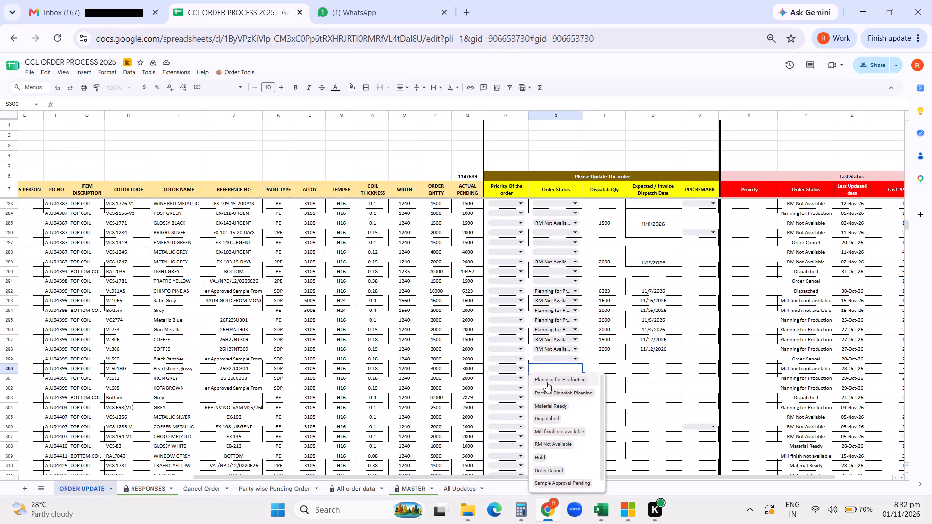
pyautogui.click(546, 381)
pyautogui.click(593, 370)
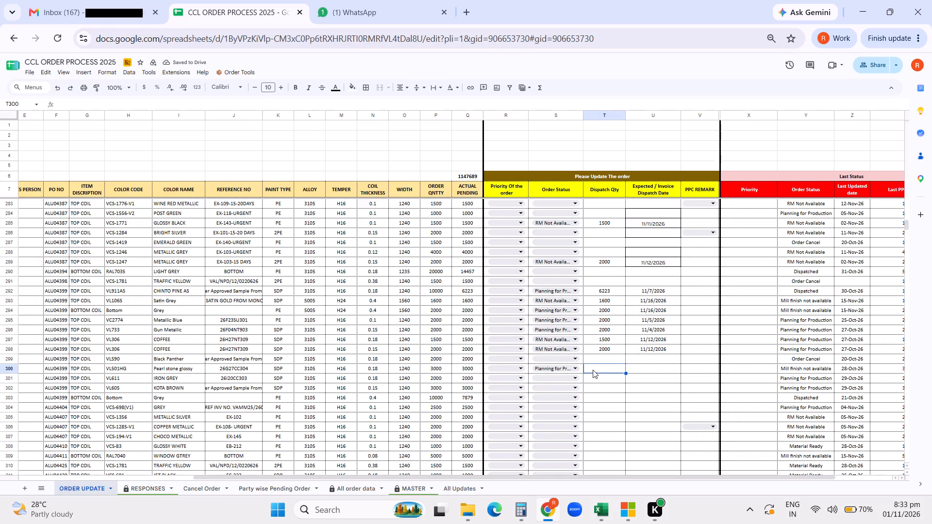
pyautogui.write('3000')
pyautogui.press('Return')
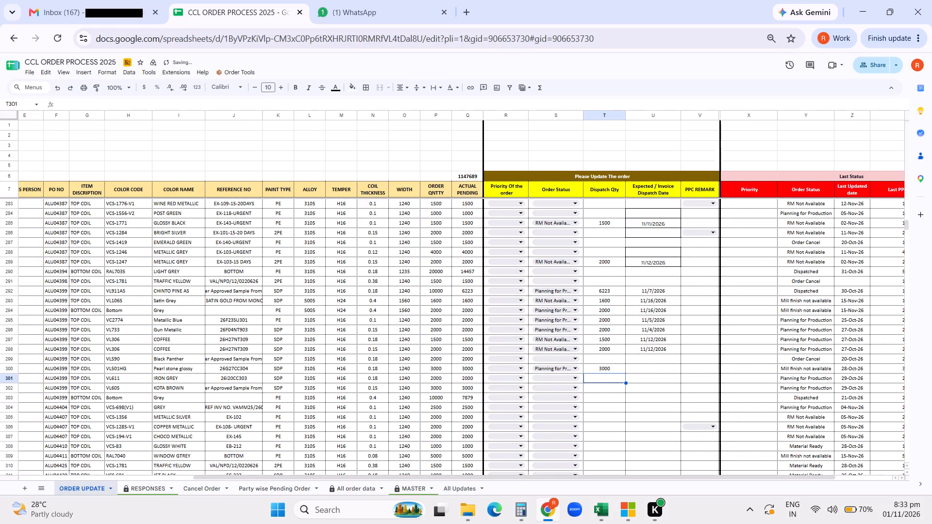
pyautogui.doubleClick(640, 371)
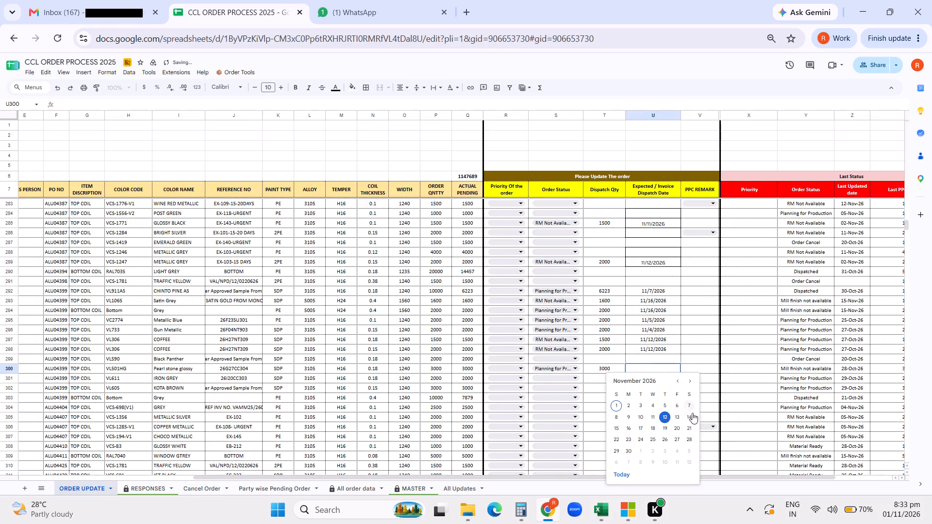
pyautogui.click(666, 405)
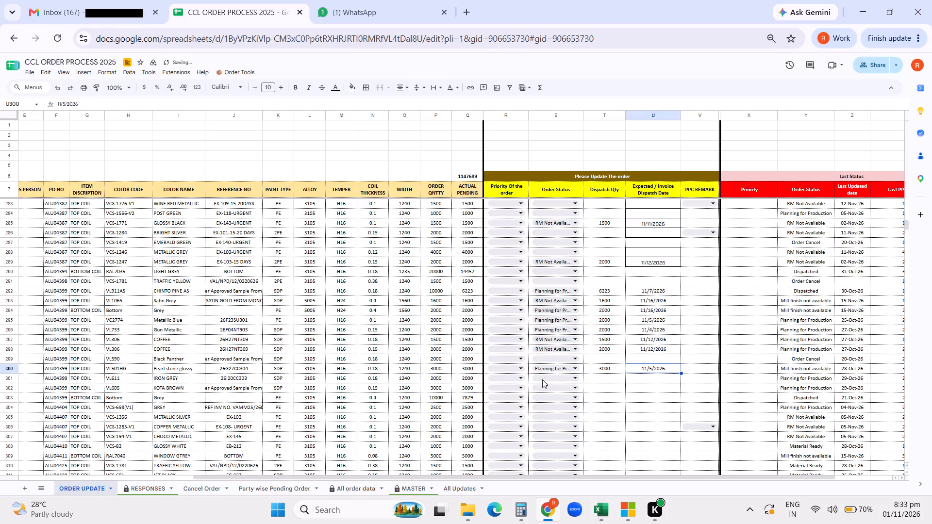
# Check VL611 Iron Grey in the Excel workbook and update ORDER UPDATE row 301: Planning for Production, dispatch quantity 2000, expected date 11/11/2026.
pyautogui.click(555, 517)
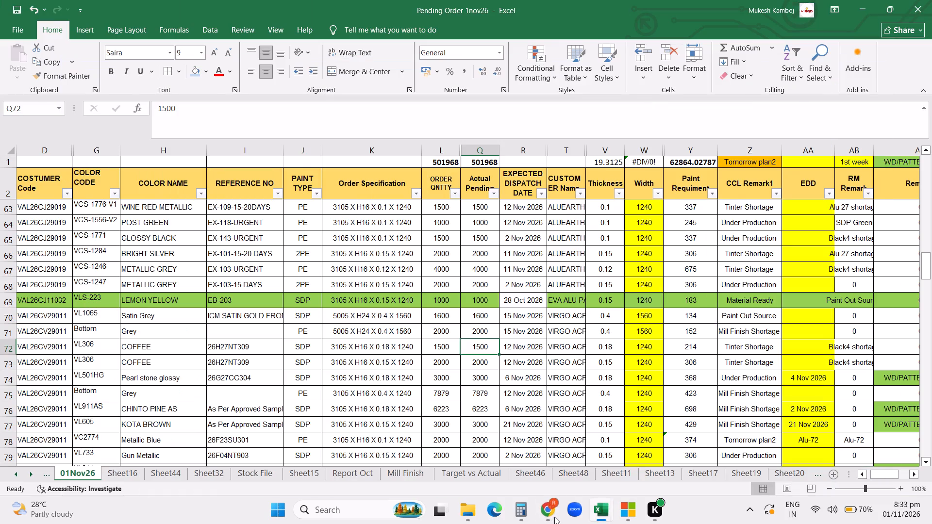
pyautogui.scroll(-1, 367, 394)
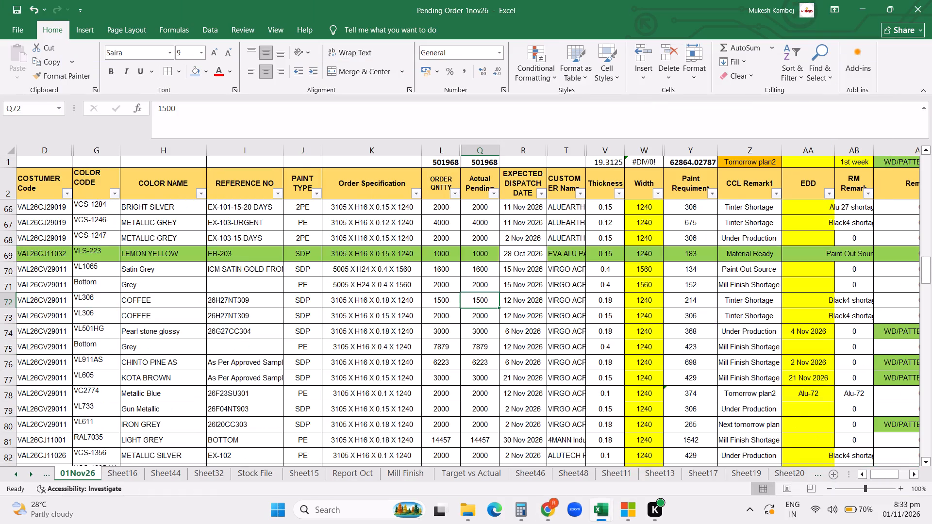
pyautogui.scroll(-2, 367, 394)
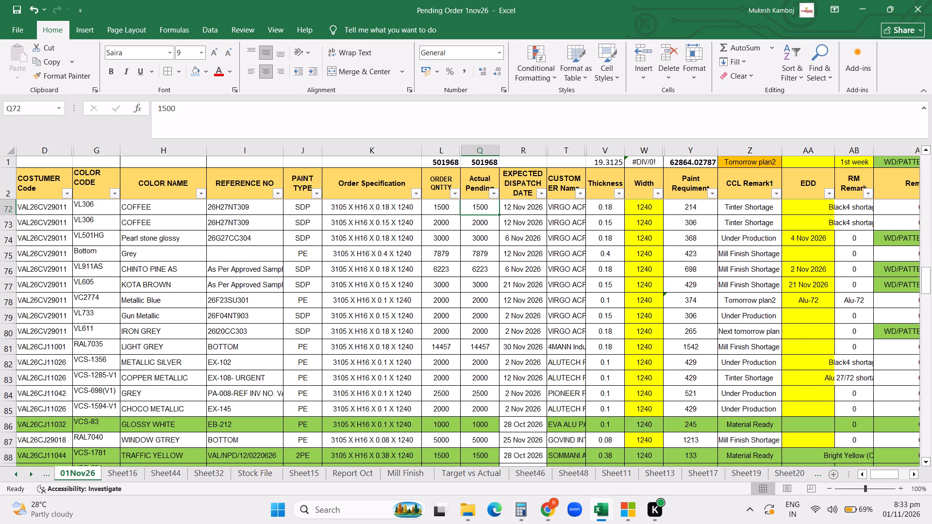
pyautogui.click(552, 512)
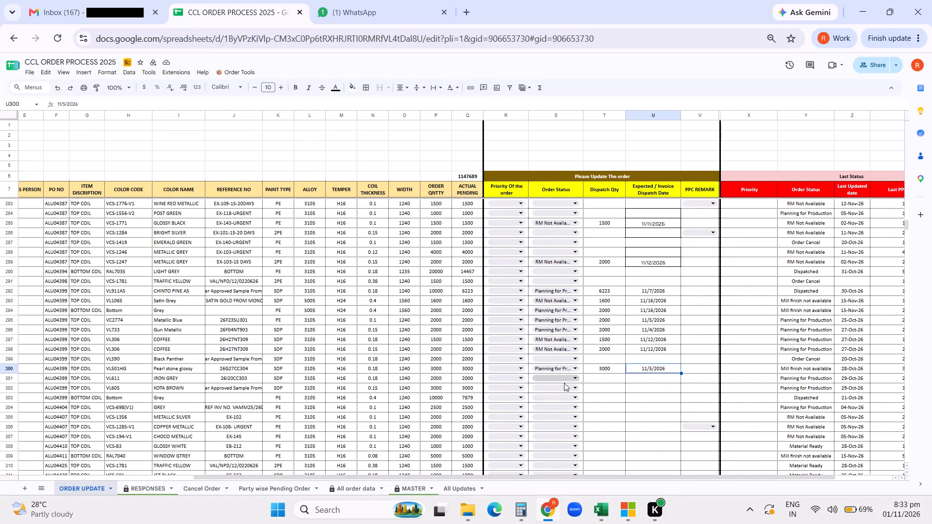
pyautogui.click(562, 380)
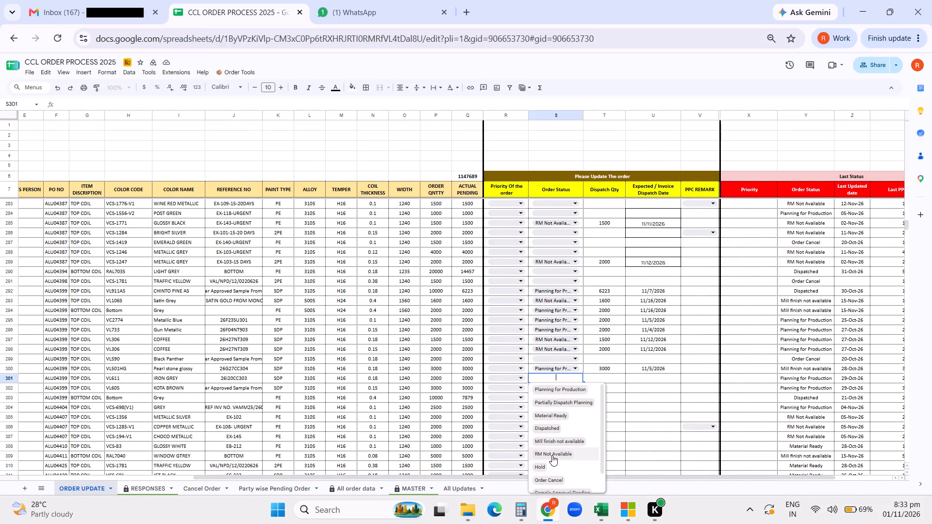
pyautogui.click(551, 393)
pyautogui.click(597, 377)
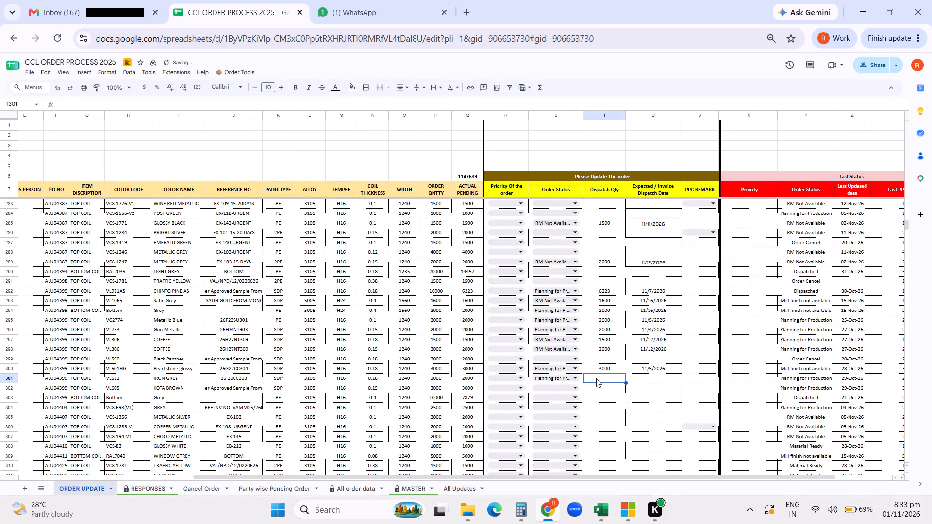
pyautogui.write('2000')
pyautogui.press('Return')
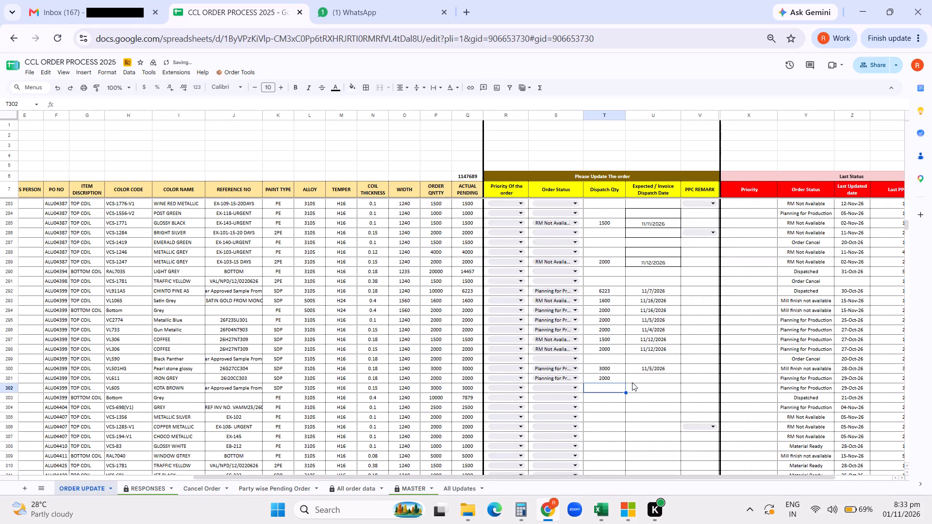
pyautogui.doubleClick(636, 380)
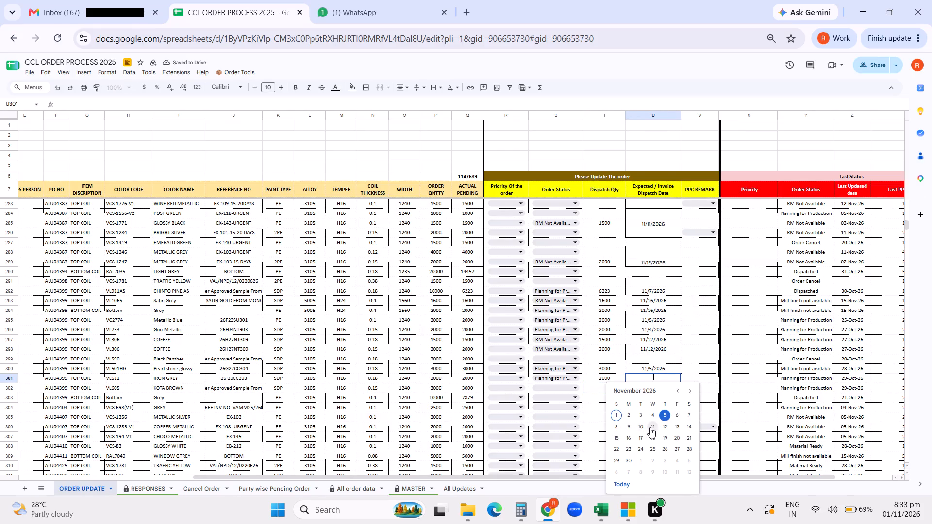
pyautogui.click(650, 427)
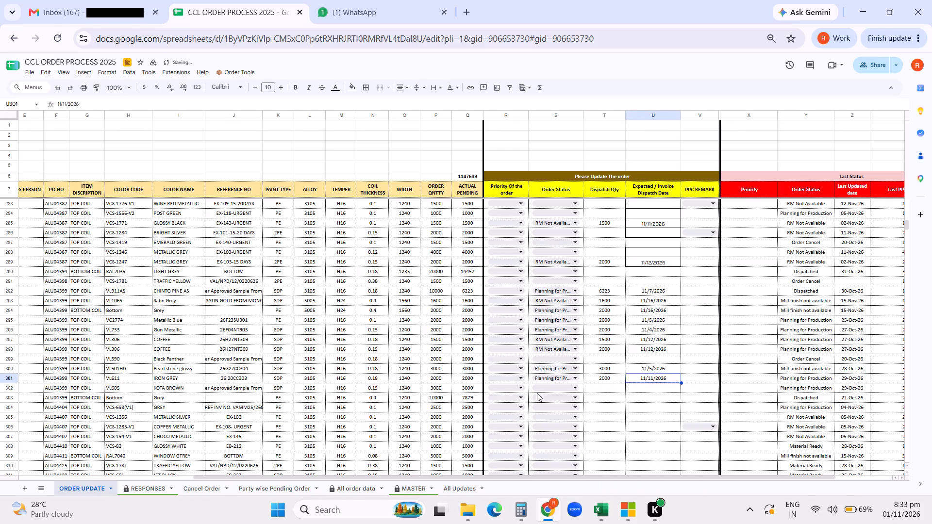
# Check VL605 Kota Brown in the Excel workbook and update ORDER UPDATE row 302: Mill finish not available, dispatch quantity 3000, expected date 11/21/2026.
pyautogui.click(545, 516)
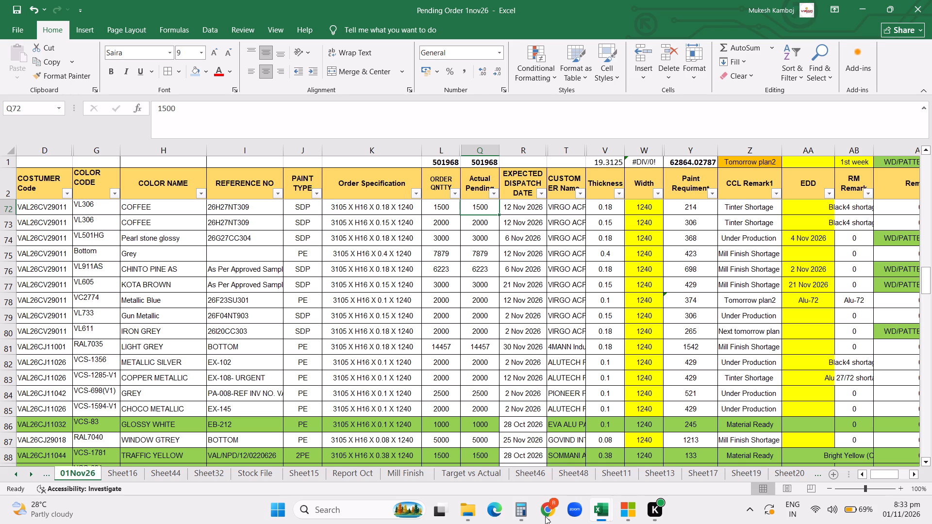
pyautogui.click(545, 516)
pyautogui.click(556, 388)
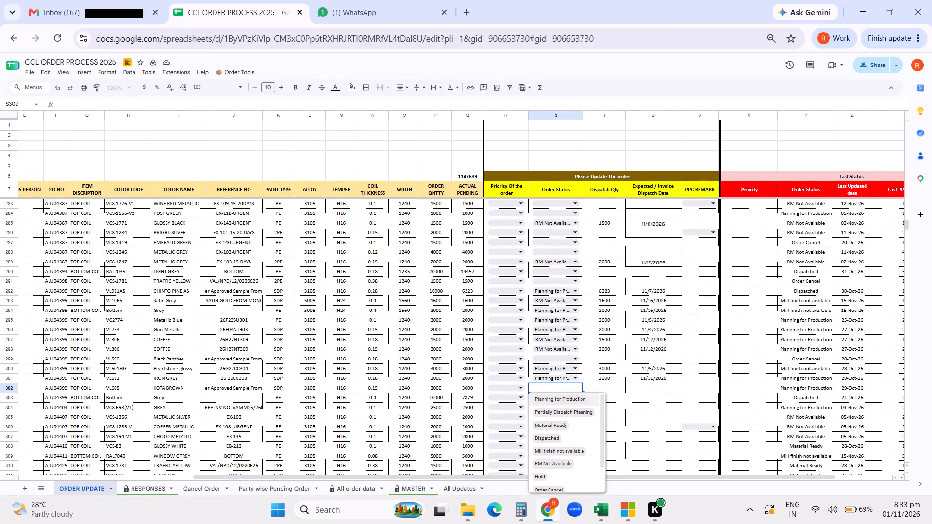
pyautogui.click(559, 451)
pyautogui.click(597, 388)
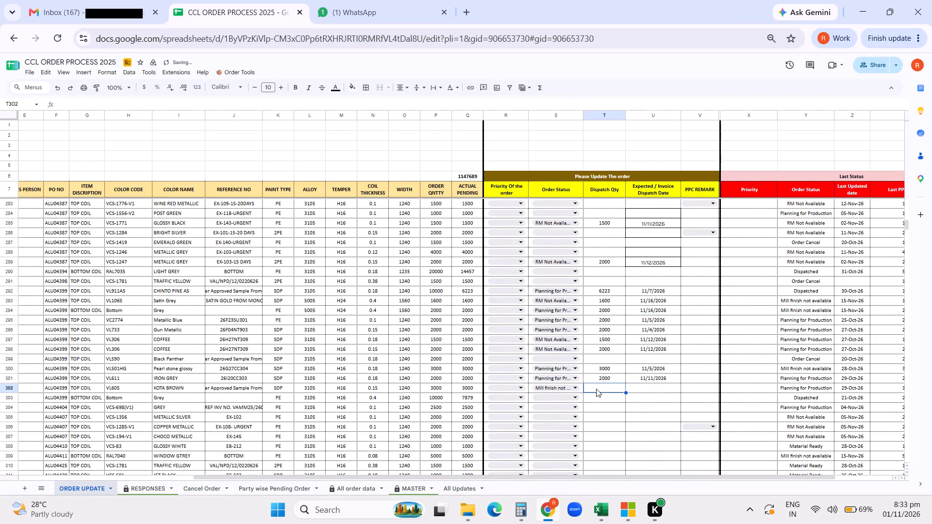
pyautogui.write('3000')
pyautogui.press('Return')
pyautogui.doubleClick(635, 386)
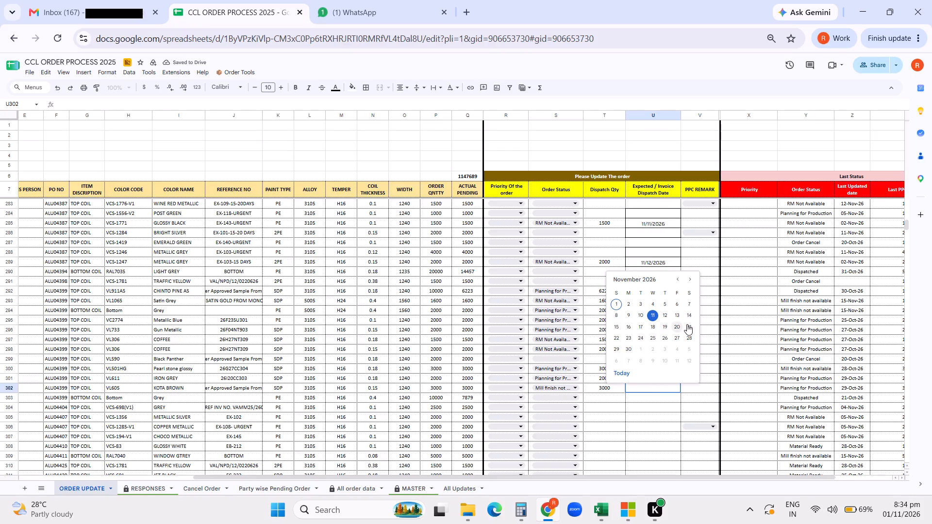
pyautogui.click(690, 326)
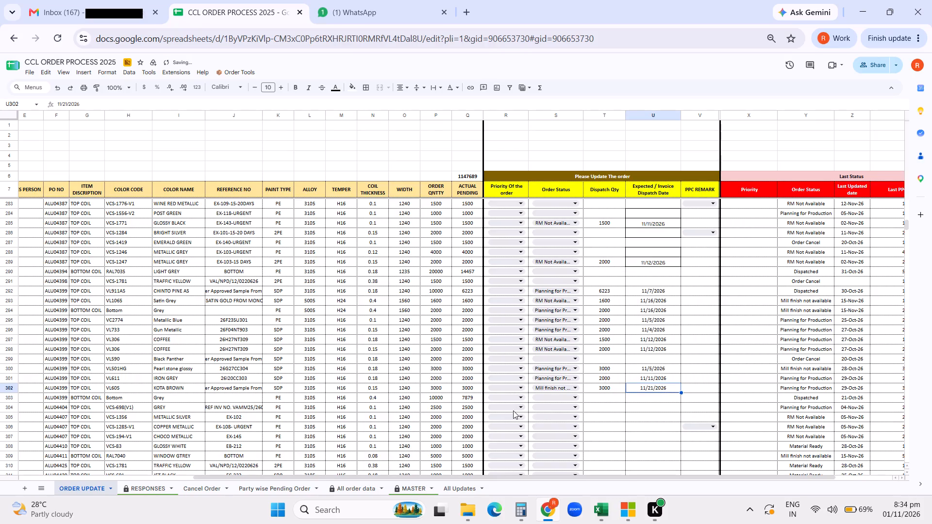
# Check Bottom Grey in the Excel workbook and update ORDER UPDATE row 303: Mill finish not available, dispatch quantity 7879, expected date 11/12/2026.
pyautogui.click(547, 398)
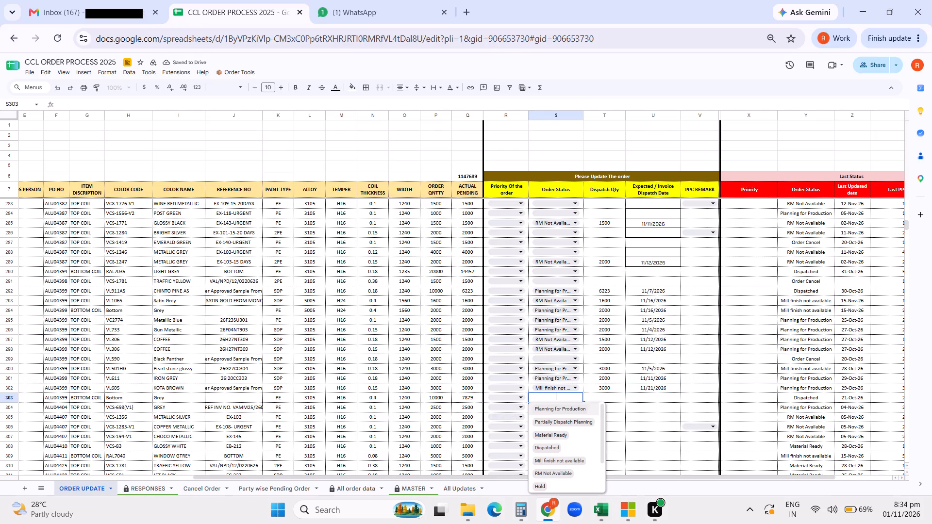
pyautogui.click(554, 519)
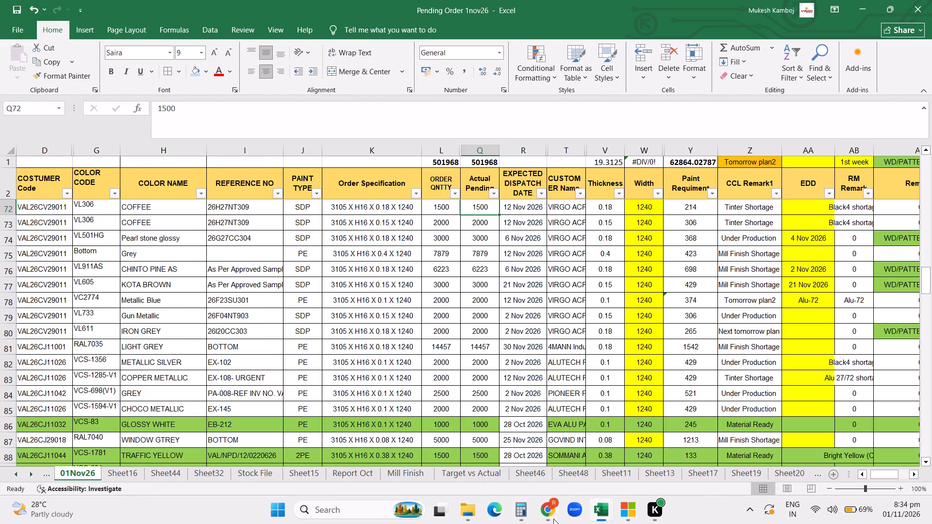
pyautogui.click(553, 519)
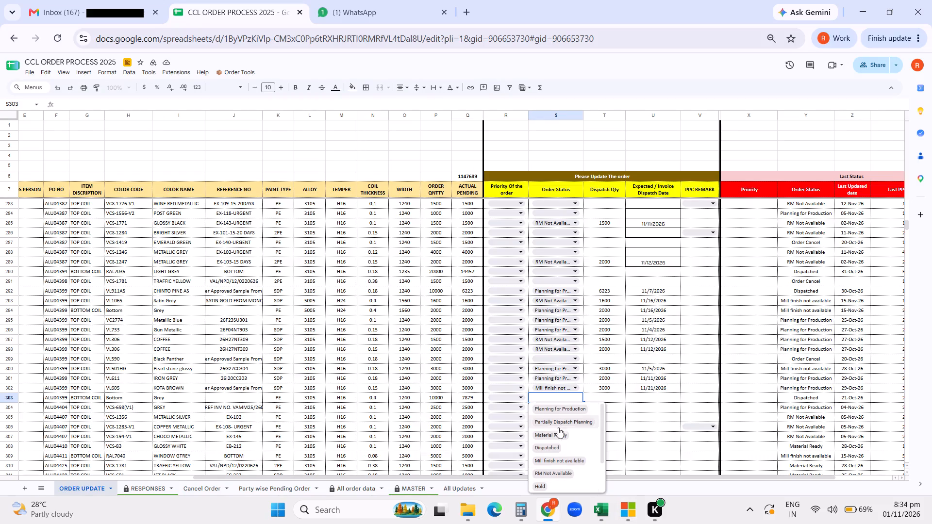
pyautogui.click(556, 459)
pyautogui.tripleClick(605, 399)
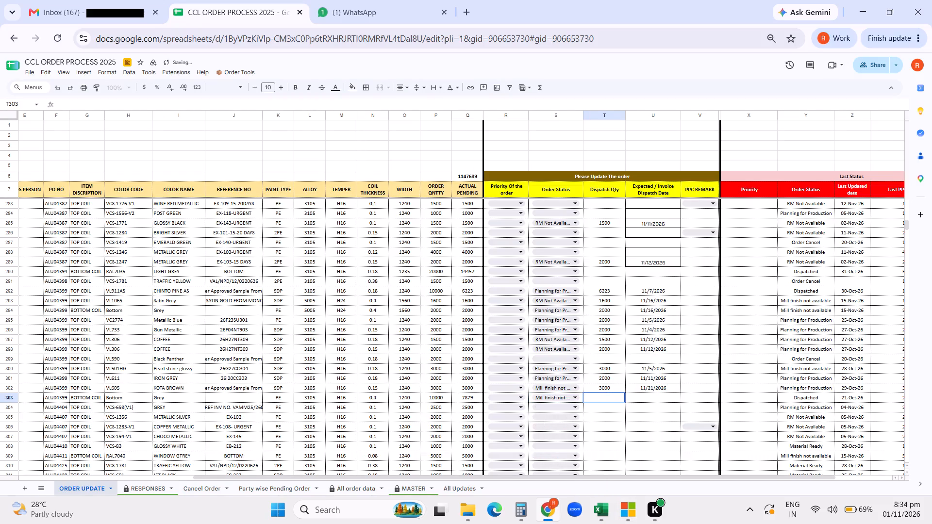
pyautogui.doubleClick(606, 399)
pyautogui.write('7879')
pyautogui.press('Return')
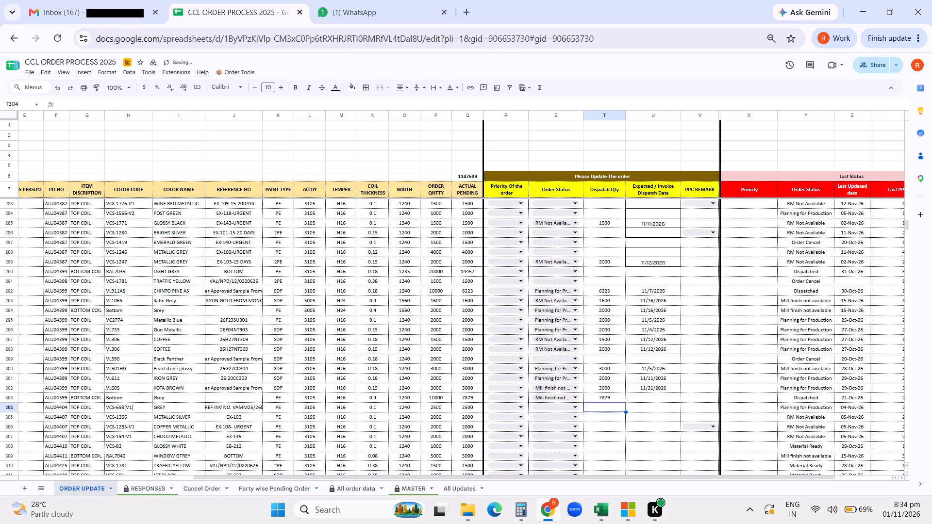
pyautogui.doubleClick(638, 400)
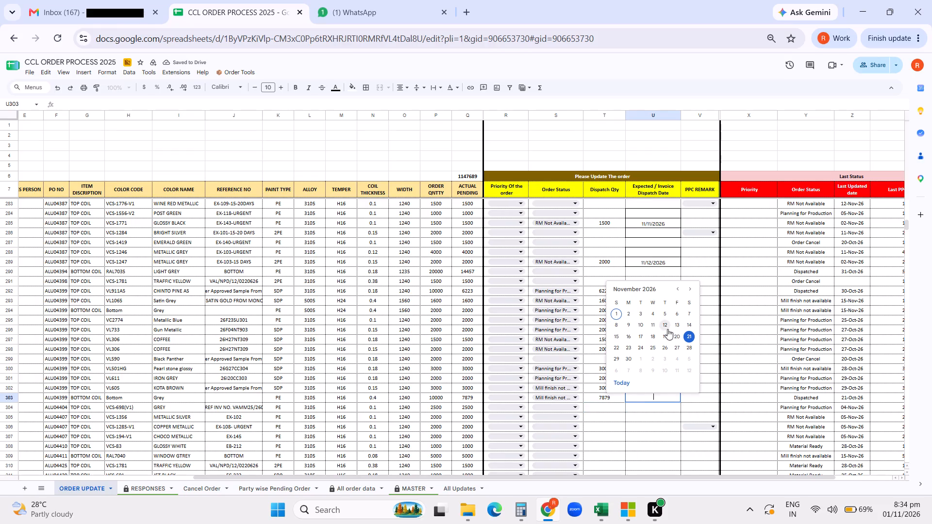
pyautogui.click(667, 326)
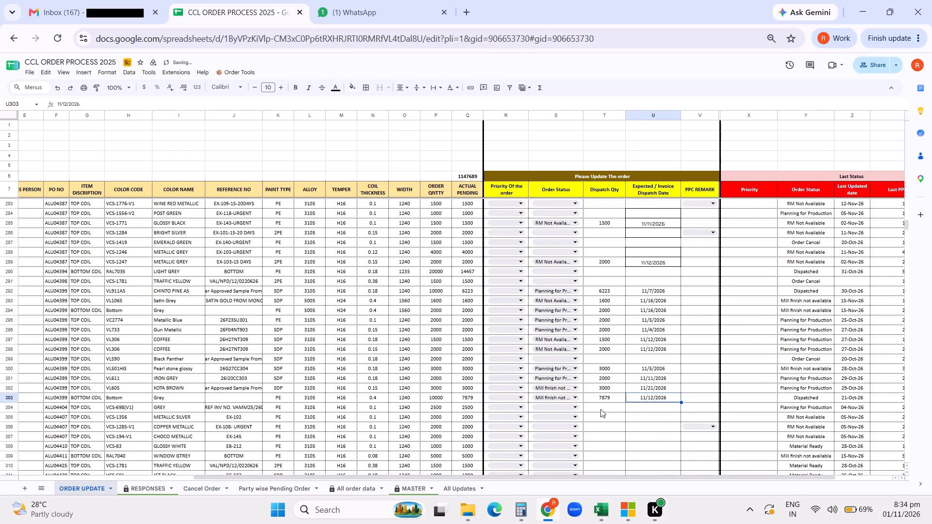
# Update VCS-698(V1) Grey in ORDER UPDATE row 304, checking the Excel workbook: Planning for Production, dispatch quantity 2500, expected date 11/3/2026.
pyautogui.click(559, 408)
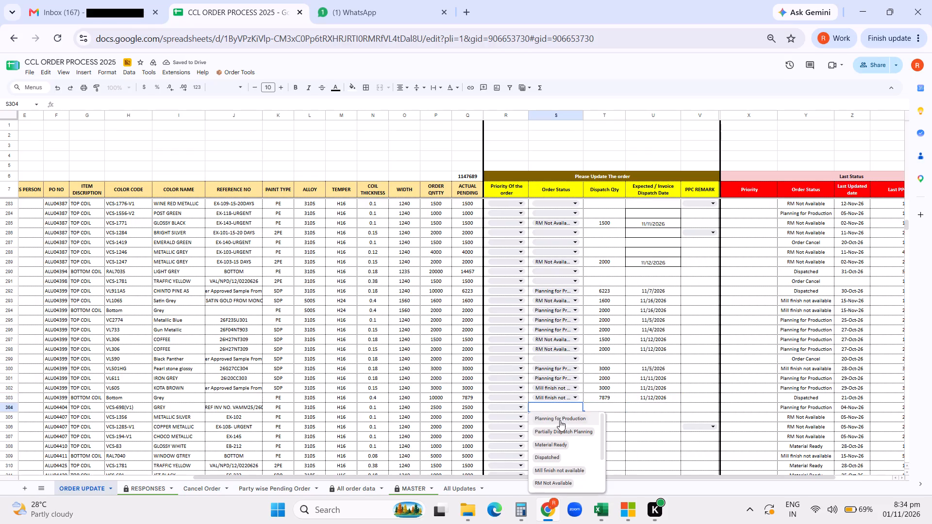
pyautogui.click(559, 422)
pyautogui.click(550, 511)
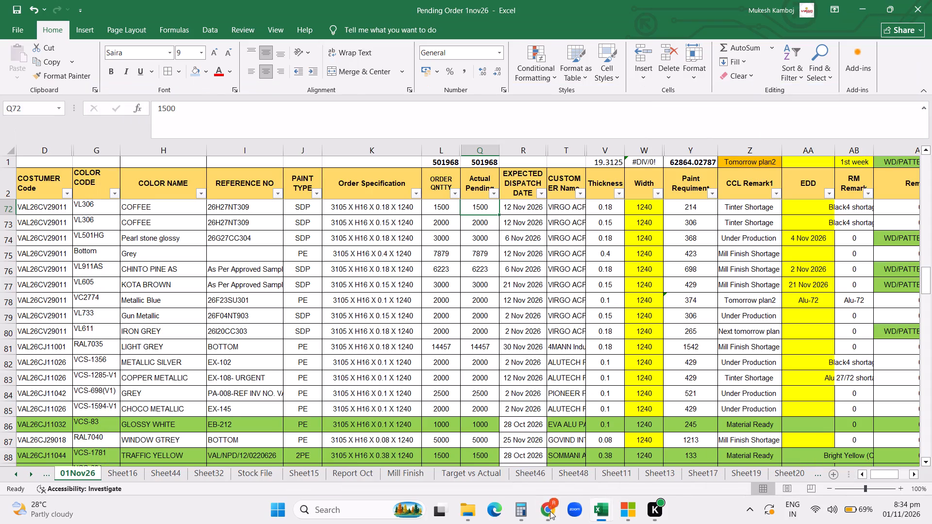
pyautogui.click(550, 511)
pyautogui.doubleClick(595, 409)
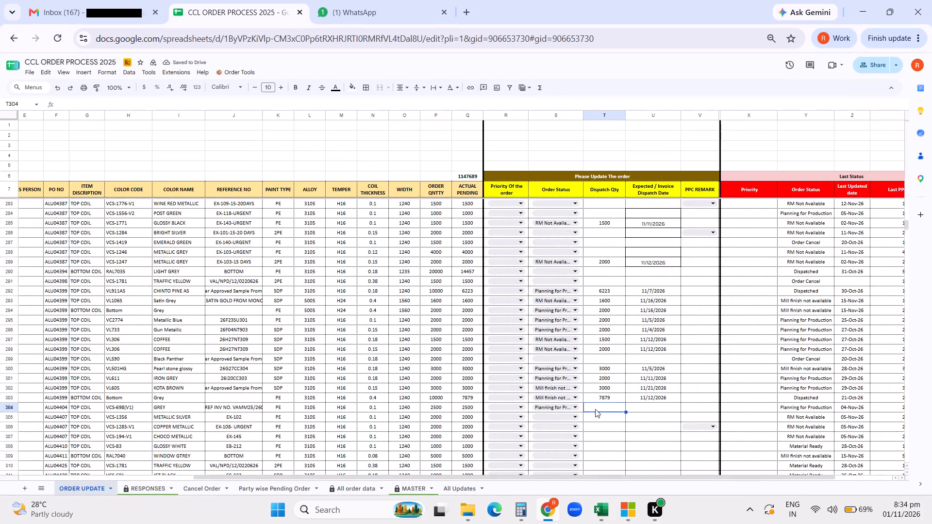
pyautogui.write('2500')
pyautogui.press('Return')
pyautogui.doubleClick(653, 407)
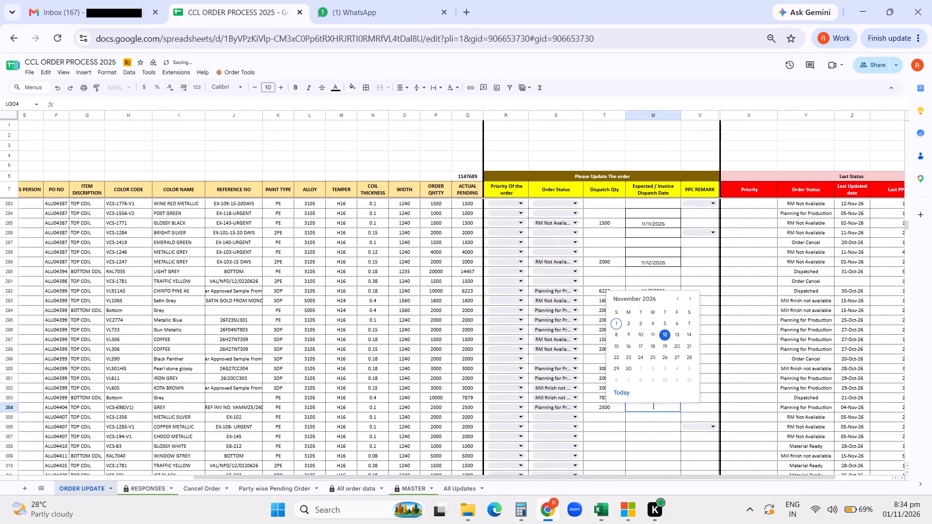
pyautogui.click(644, 324)
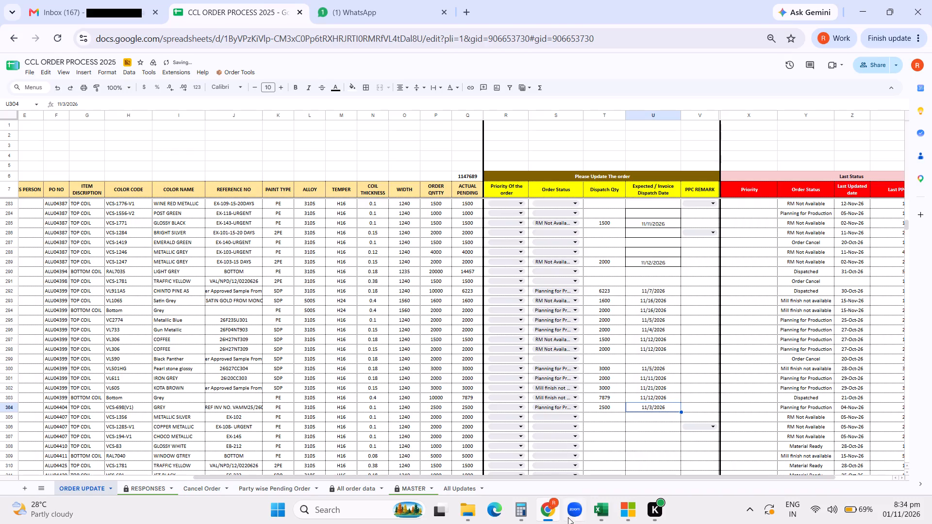
# Check VCS-1356 Metallic Silver in the Excel workbook and update ORDER UPDATE row 305: Planning for Production, dispatch quantity 2000, expected date 11/4/2026.
pyautogui.click(554, 516)
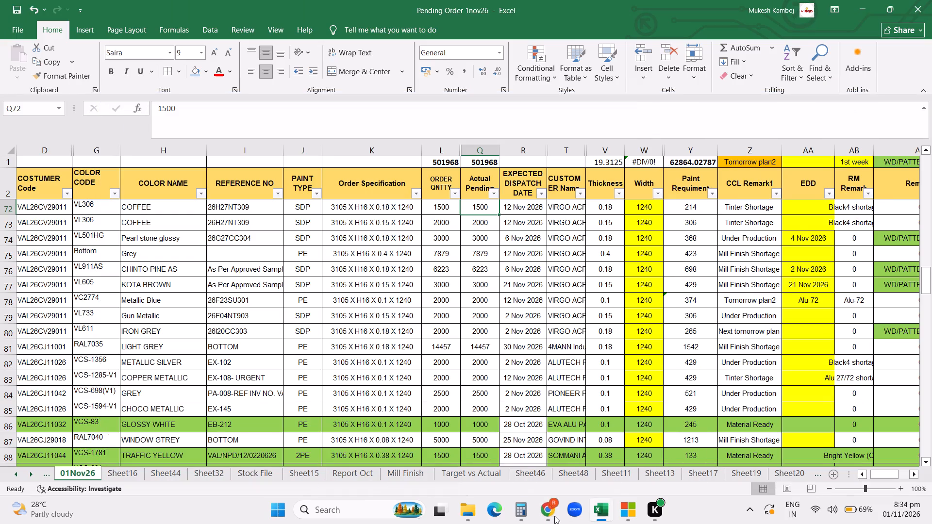
pyautogui.click(554, 516)
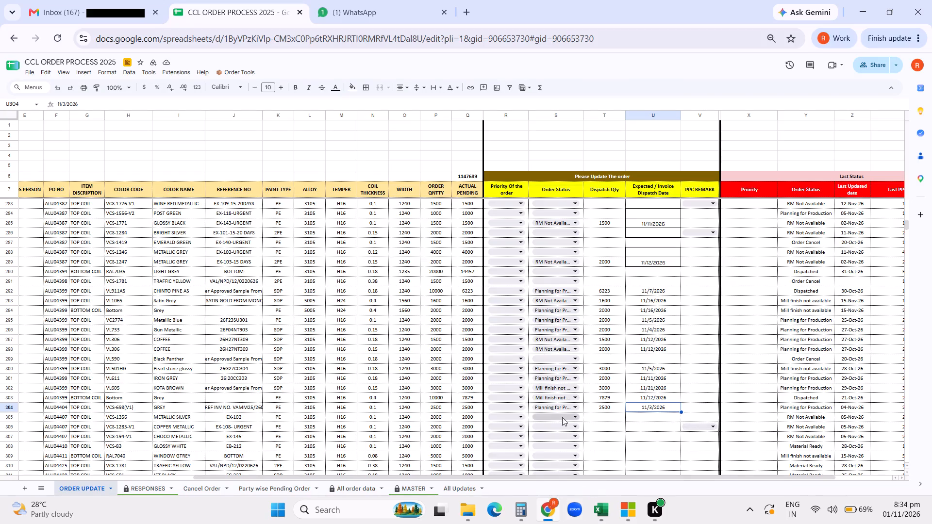
pyautogui.click(562, 417)
pyautogui.click(559, 431)
pyautogui.click(613, 416)
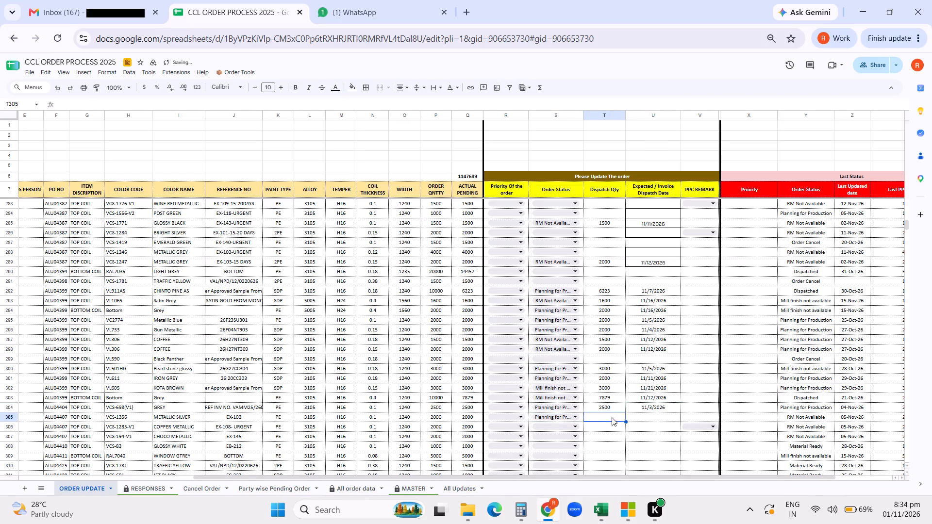
pyautogui.write('2000')
pyautogui.press('Return')
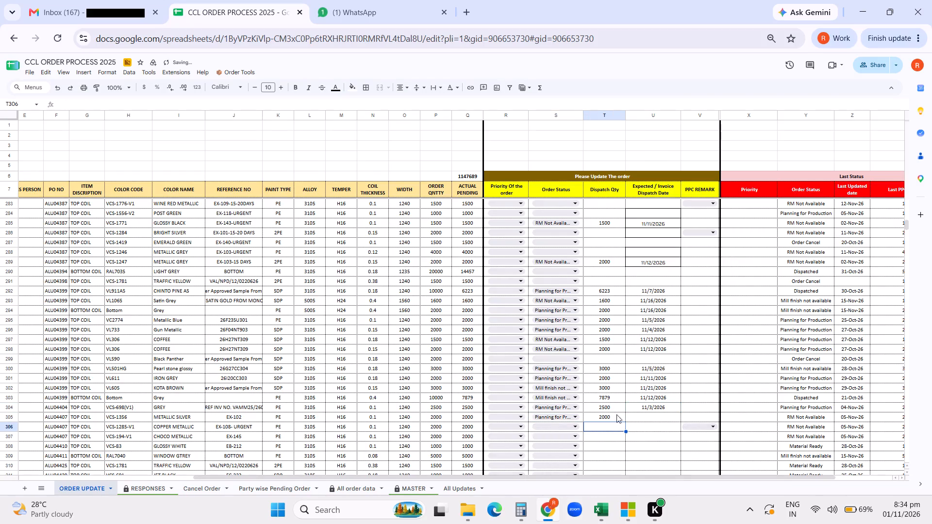
pyautogui.doubleClick(645, 420)
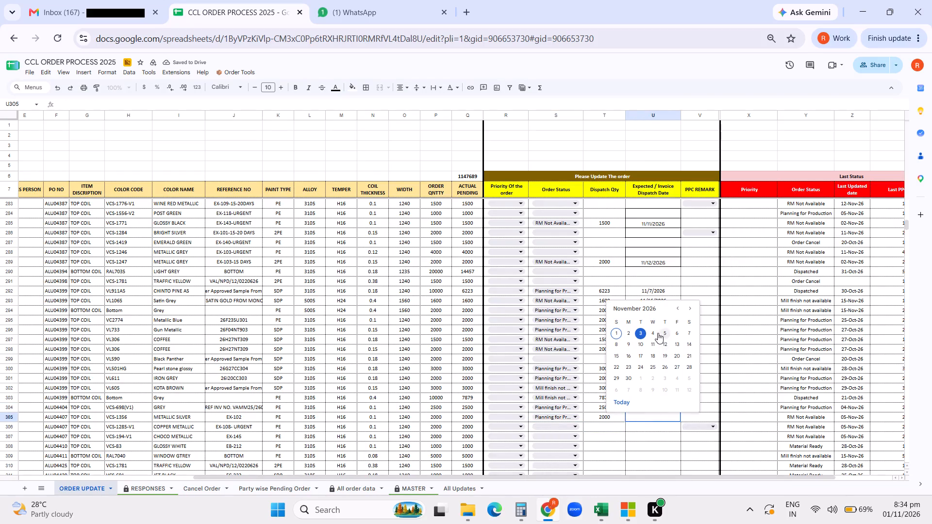
pyautogui.click(656, 331)
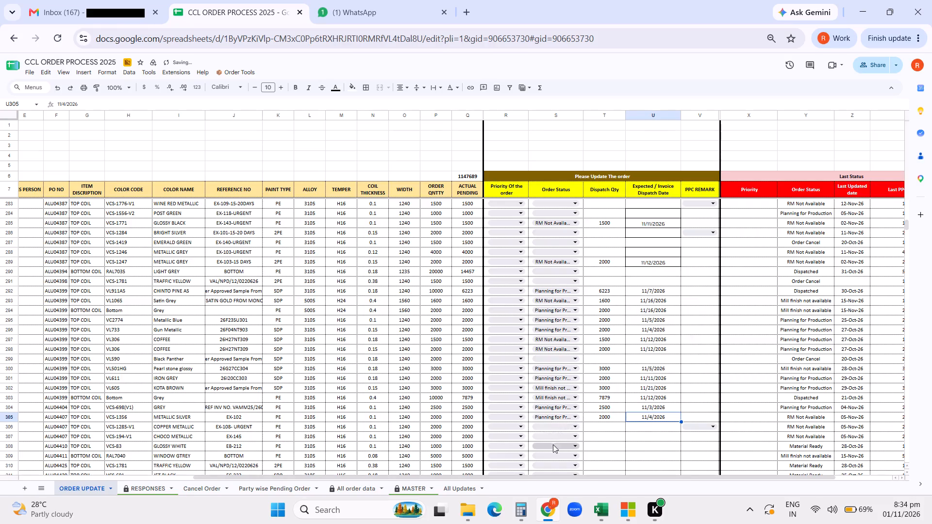
# Set the order status of VCS-1285-V1 Copper Metallic in ORDER UPDATE row 306 to Planning for Production.
pyautogui.click(565, 428)
pyautogui.click(556, 310)
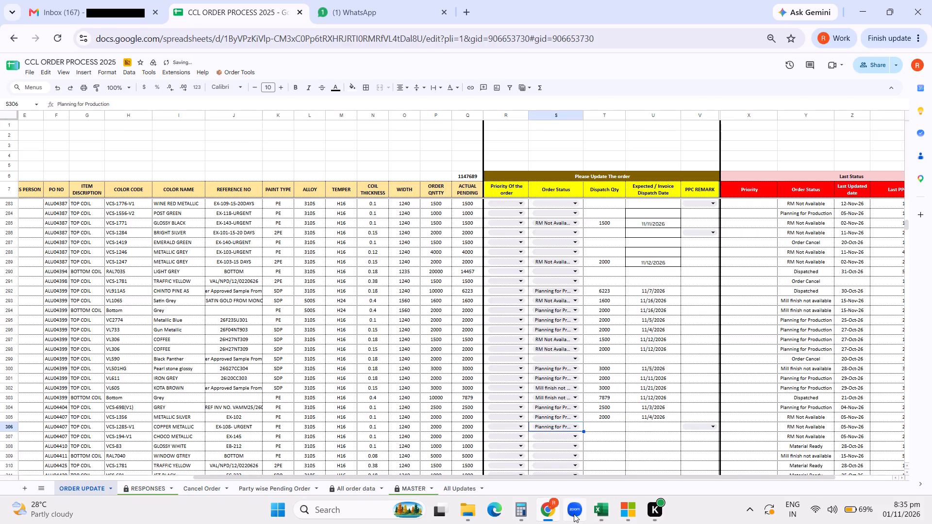
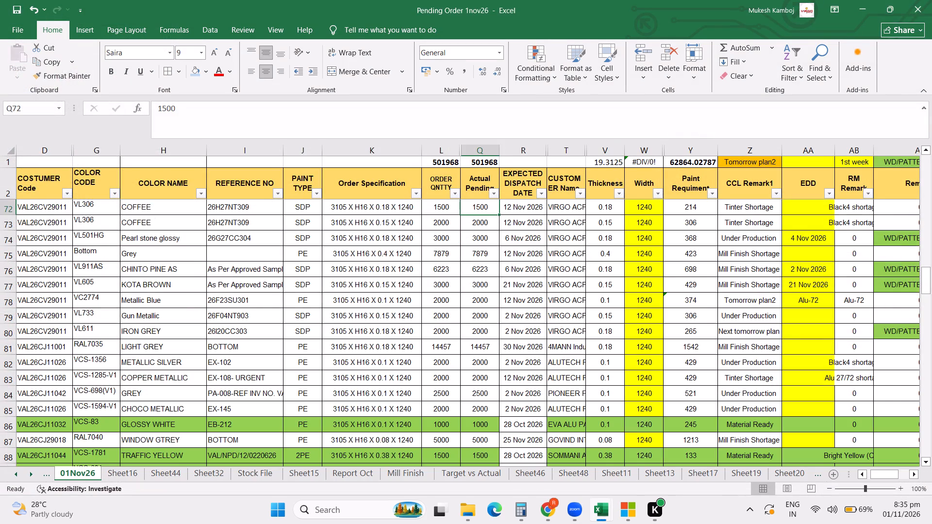
# Update VCS-1285-V1 Copper Metallic in ORDER UPDATE row 306: status RM Not Available, dispatch quantity 2000, expected date 11/12/2026.
pyautogui.click(544, 515)
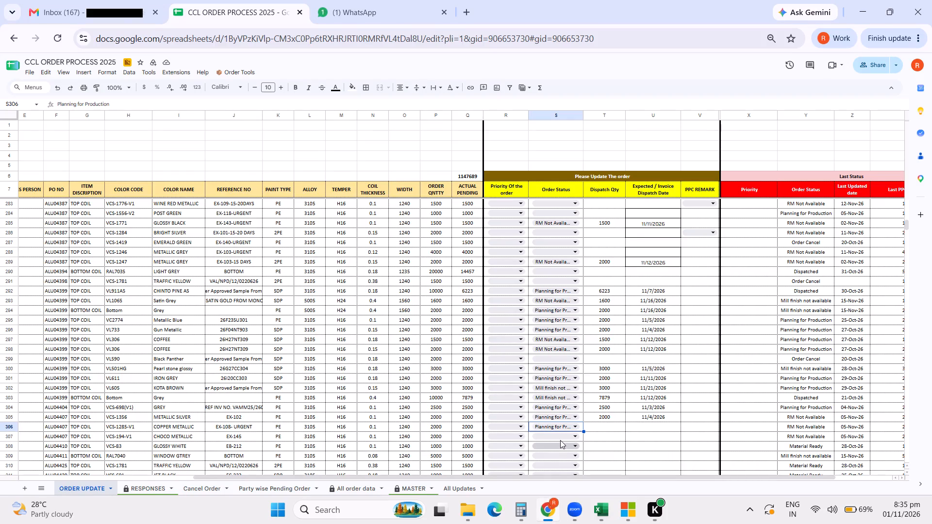
pyautogui.click(562, 429)
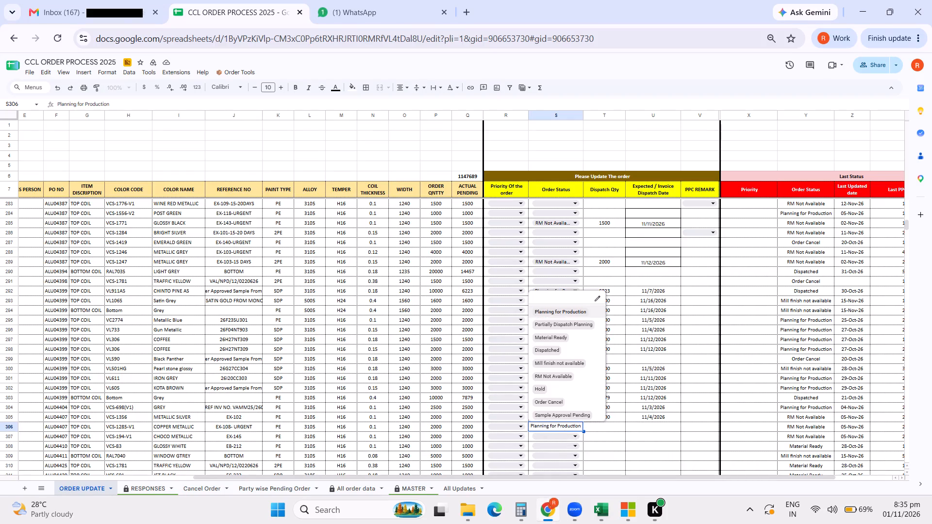
pyautogui.click(561, 425)
pyautogui.click(611, 430)
pyautogui.click(573, 426)
pyautogui.click(555, 373)
pyautogui.click(608, 429)
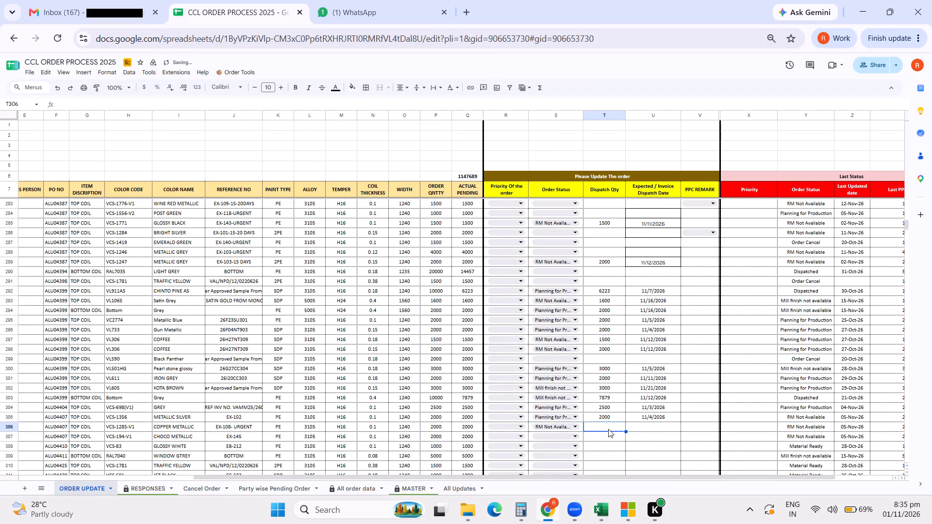
pyautogui.write('2000')
pyautogui.press('Return')
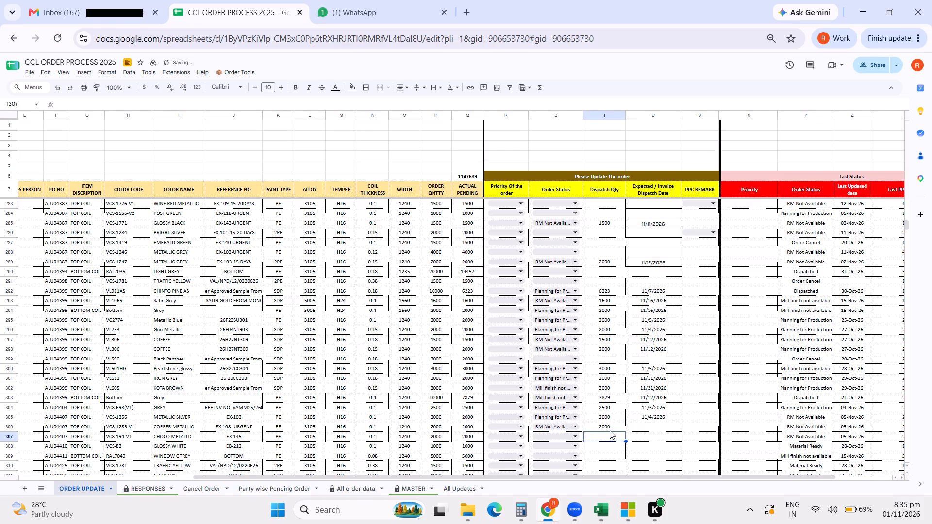
pyautogui.doubleClick(640, 427)
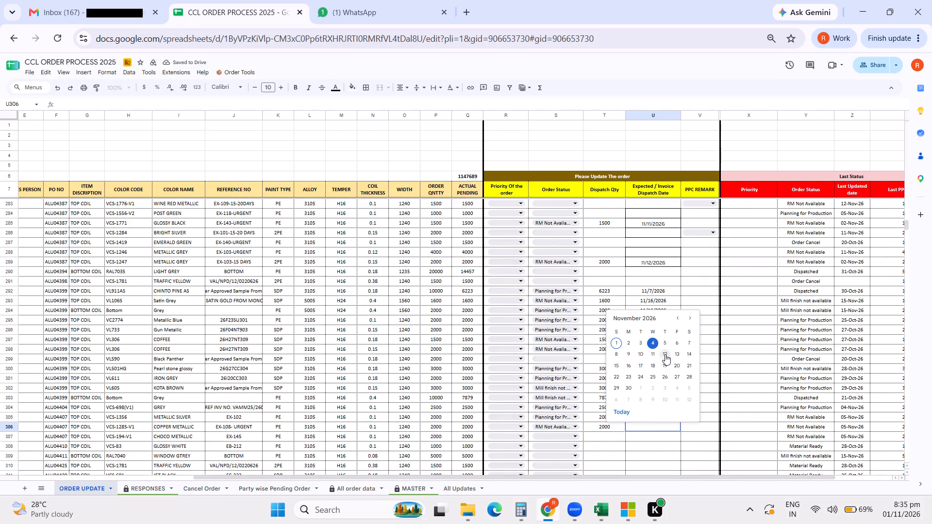
pyautogui.click(662, 354)
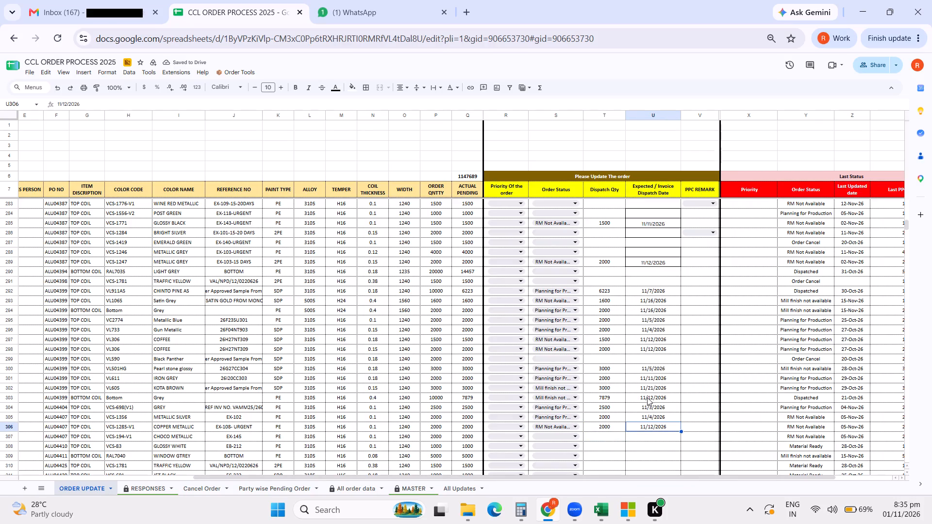
# Check Choco Metallic EX-145 in the Excel workbook and update ORDER UPDATE row 307: Planning for Production, dispatch quantity 2000, expected date 11/3/2026.
pyautogui.click(543, 521)
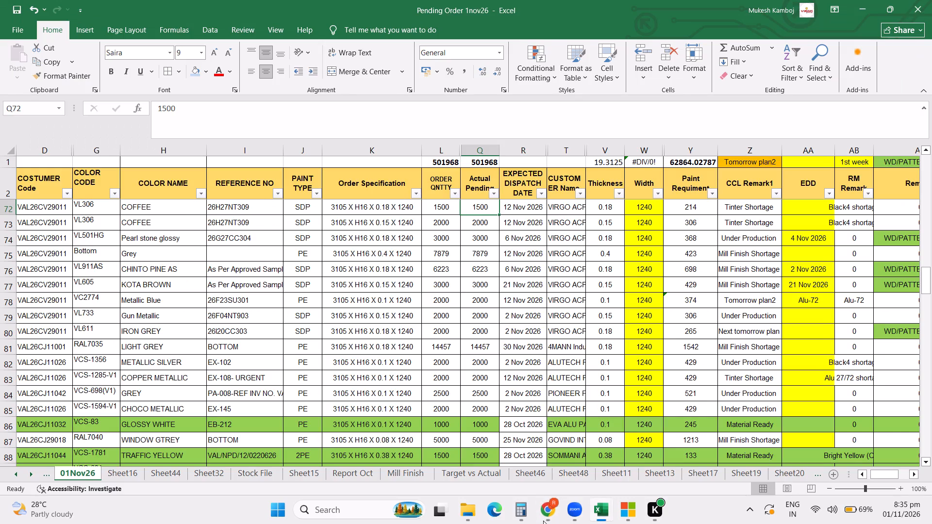
pyautogui.click(543, 521)
pyautogui.click(567, 435)
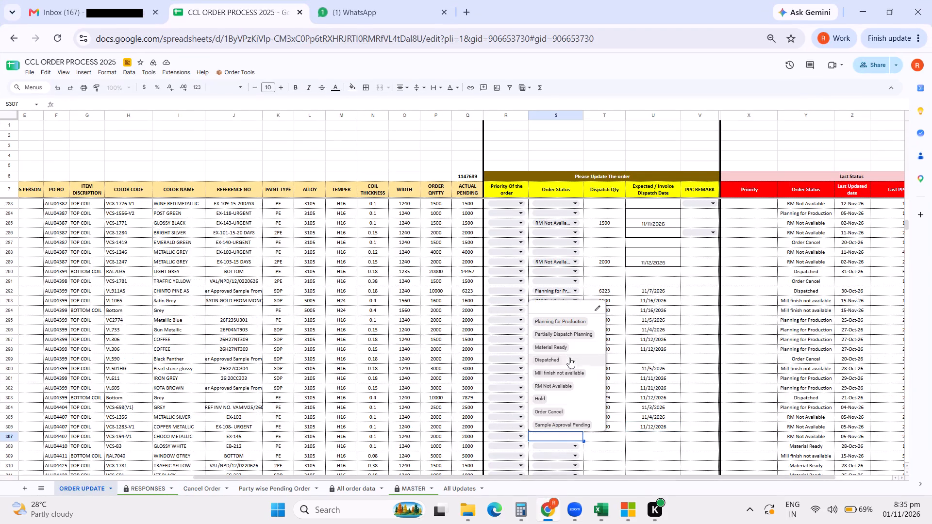
pyautogui.click(558, 321)
pyautogui.click(600, 436)
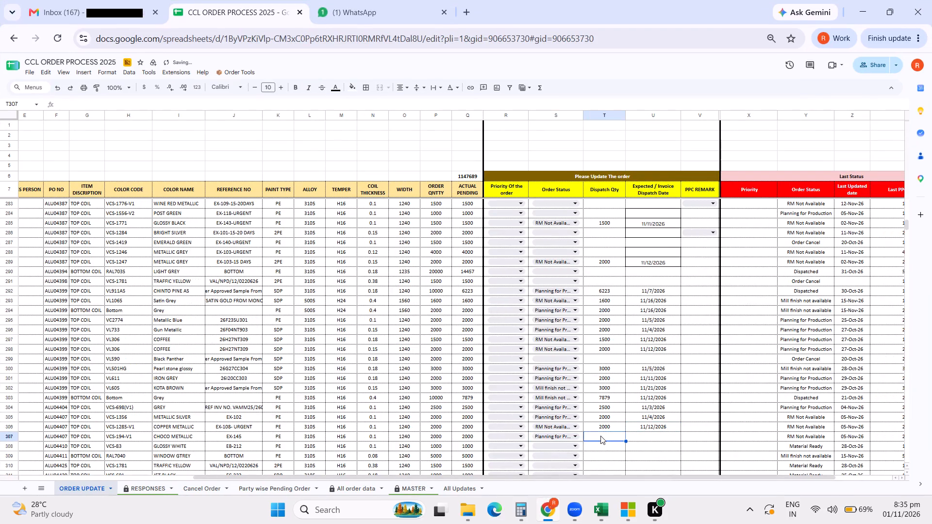
pyautogui.write('2000')
pyautogui.press('Return')
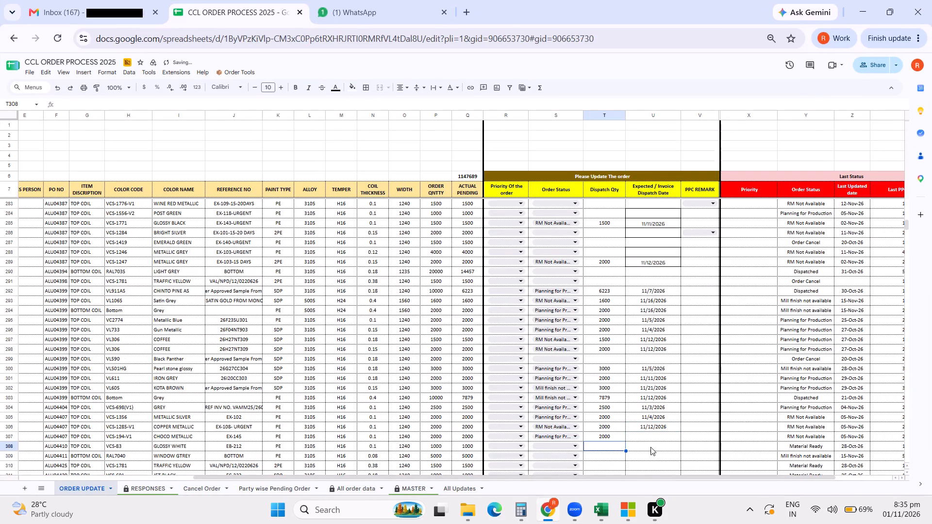
pyautogui.doubleClick(646, 435)
pyautogui.click(643, 351)
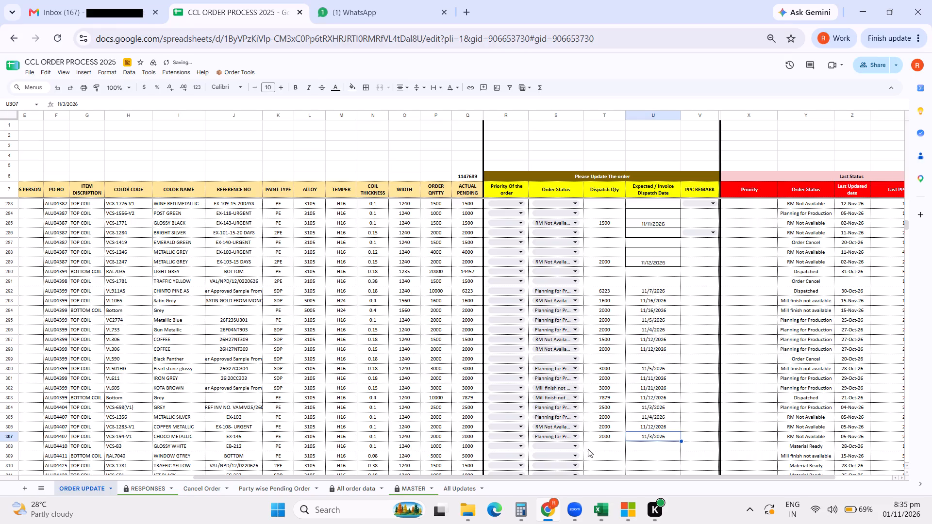
# Check RAL7040 bottom coil in the Excel workbook and update ORDER UPDATE row 309: Mill finish not available, dispatch quantity 5000, expected date 11/25/2026.
pyautogui.scroll(-1, 744, 434)
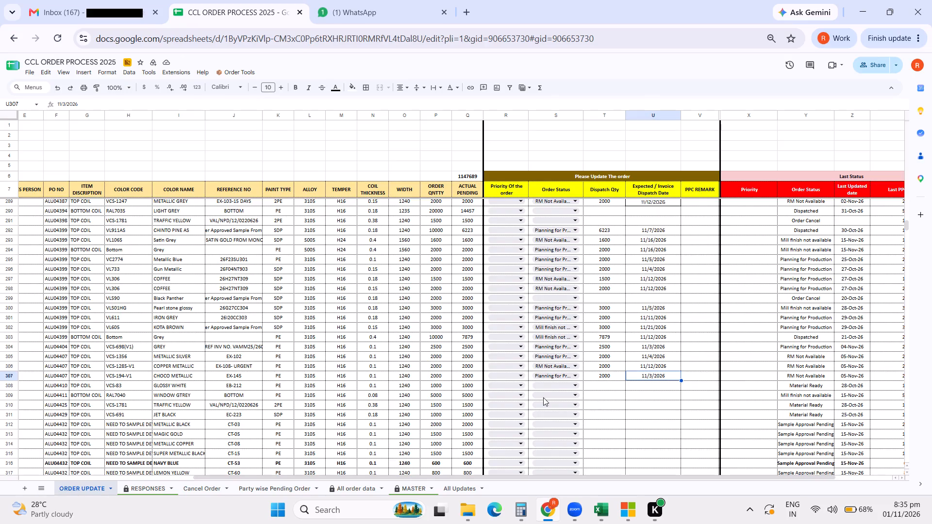
pyautogui.click(548, 514)
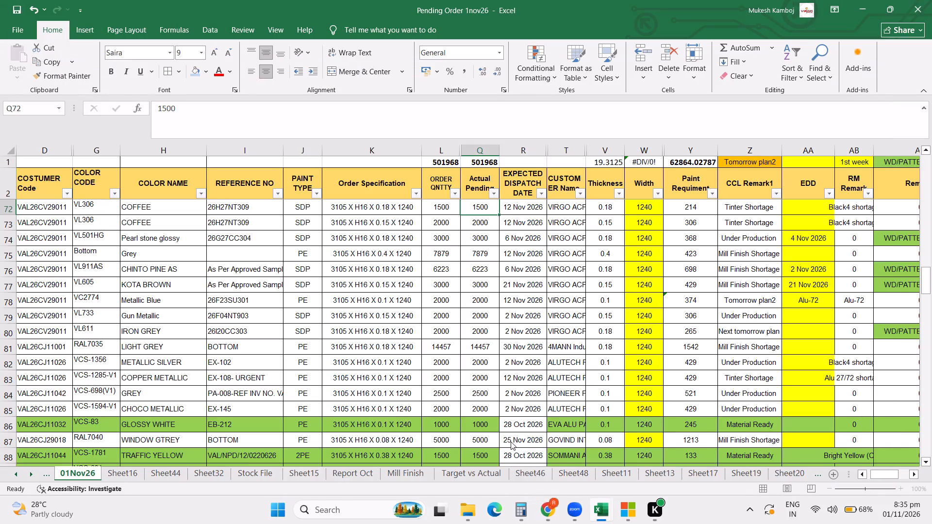
pyautogui.click(548, 515)
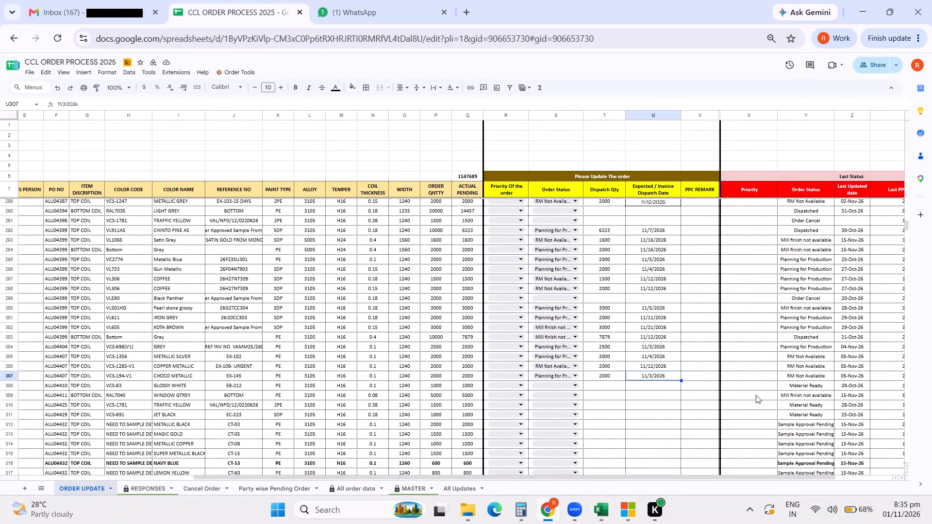
pyautogui.click(563, 397)
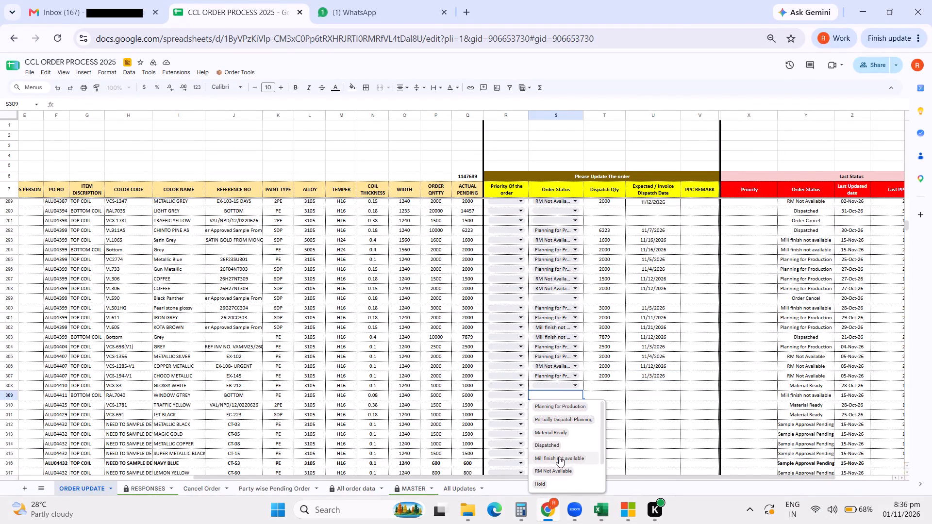
pyautogui.click(559, 457)
pyautogui.click(608, 396)
pyautogui.write('5000')
pyautogui.press('Return')
pyautogui.doubleClick(636, 394)
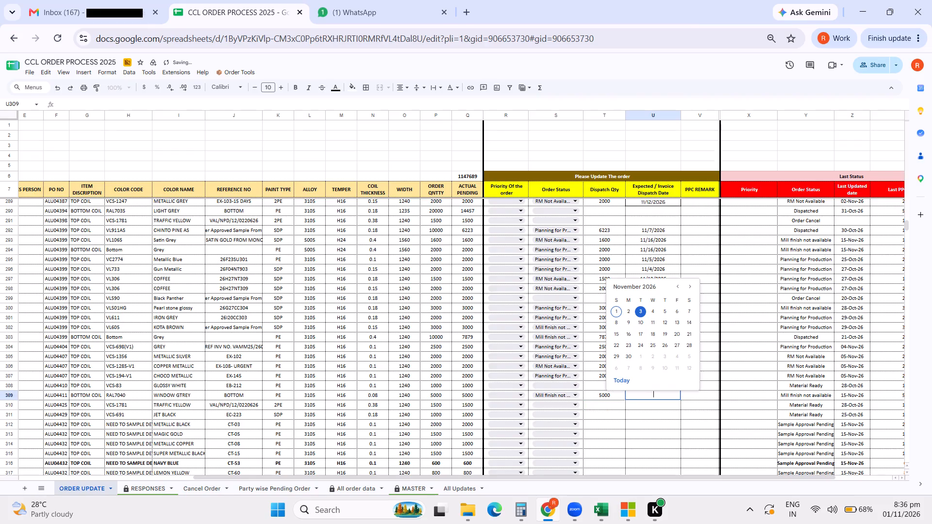
pyautogui.click(652, 344)
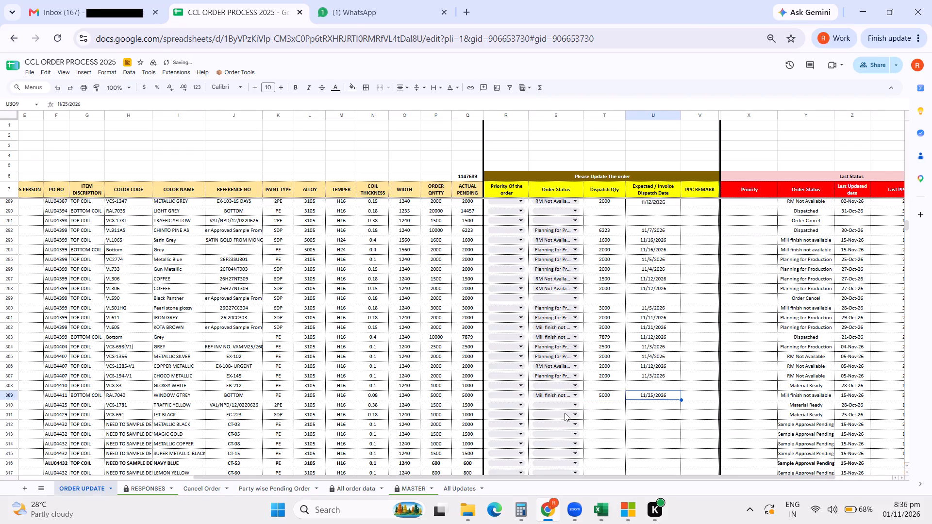
# Compare the orders after RAL7040 in the Excel workbook with the ORDER UPDATE sheet, examining the remarks for Metallic Black CT-03 and the following colors.
pyautogui.click(549, 515)
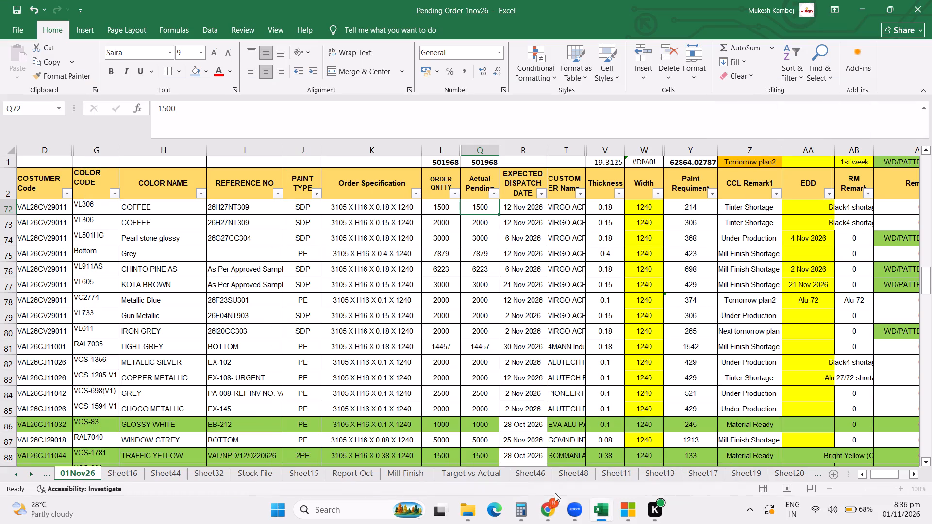
pyautogui.scroll(-3, 566, 398)
pyautogui.click(575, 398)
pyautogui.scroll(-6, 575, 398)
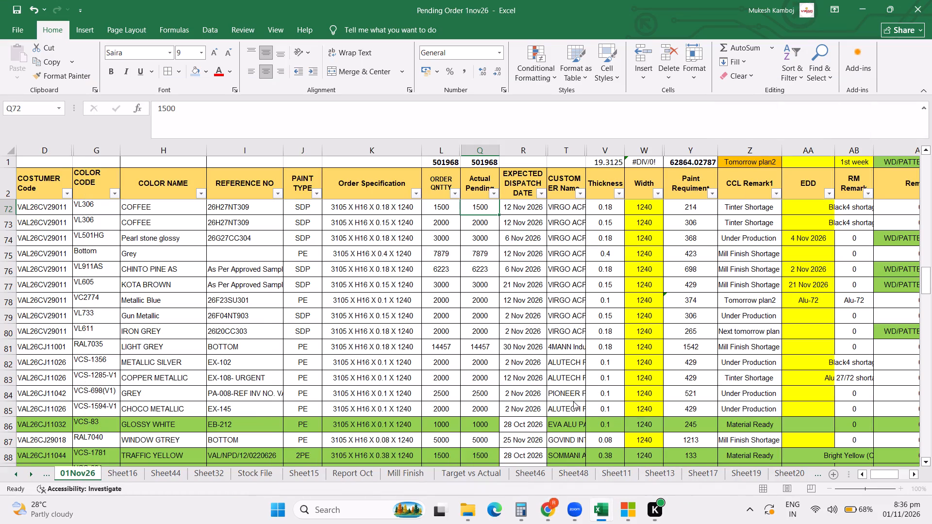
pyautogui.click(573, 402)
pyautogui.click(549, 515)
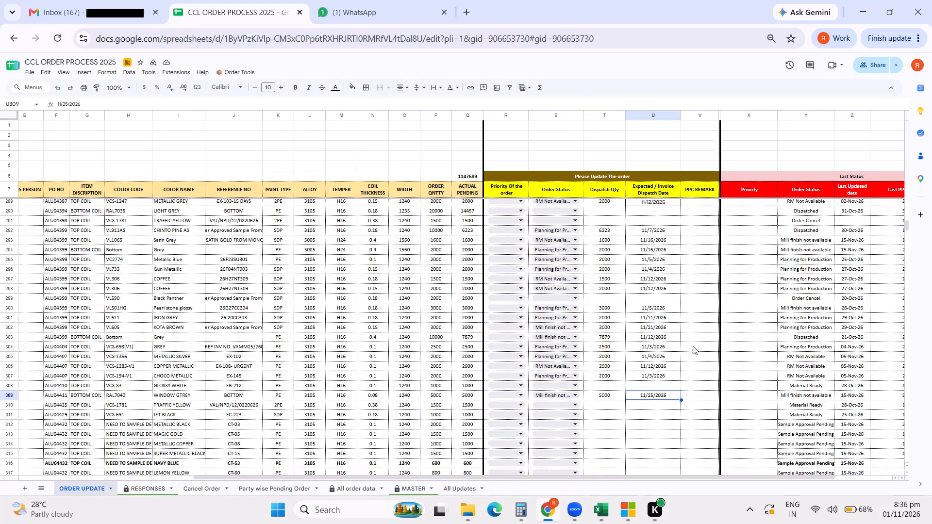
pyautogui.click(678, 352)
pyautogui.scroll(-3, 665, 358)
pyautogui.scroll(2, 665, 359)
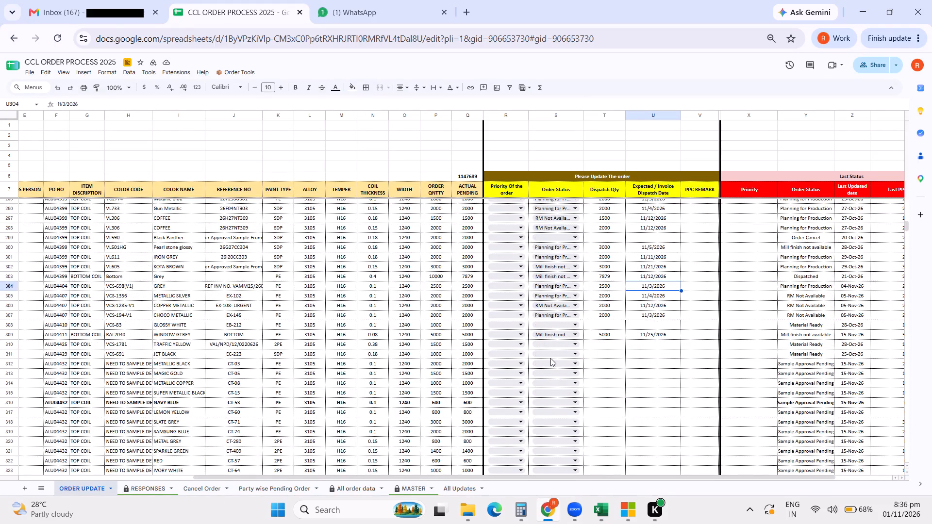
pyautogui.scroll(-1, 550, 359)
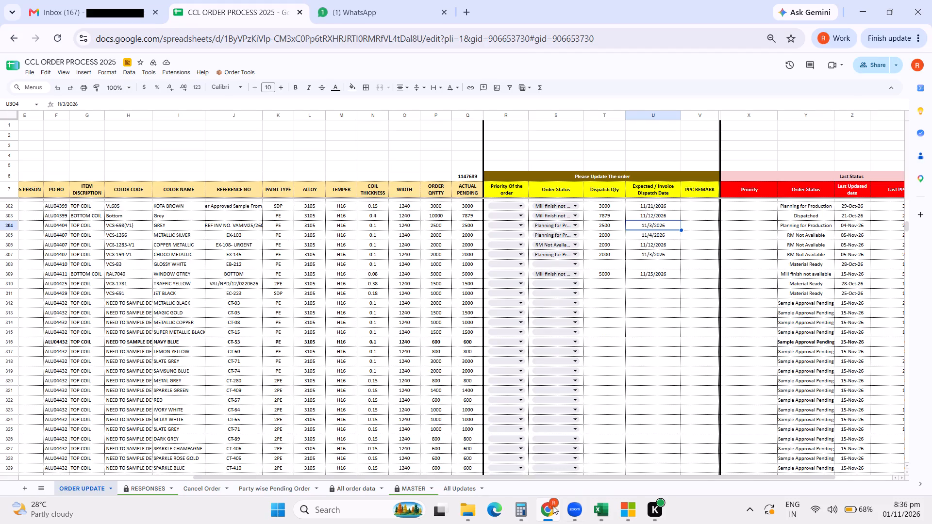
pyautogui.click(727, 343)
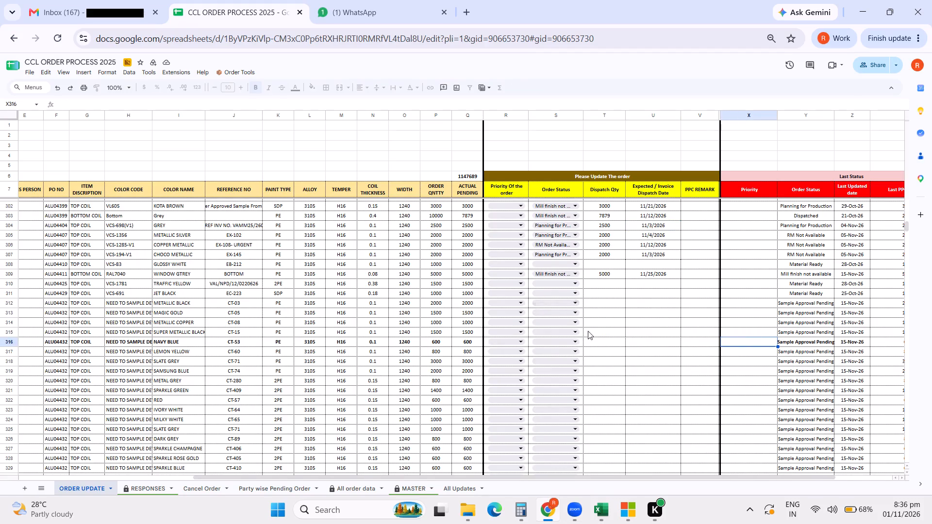
pyautogui.click(542, 515)
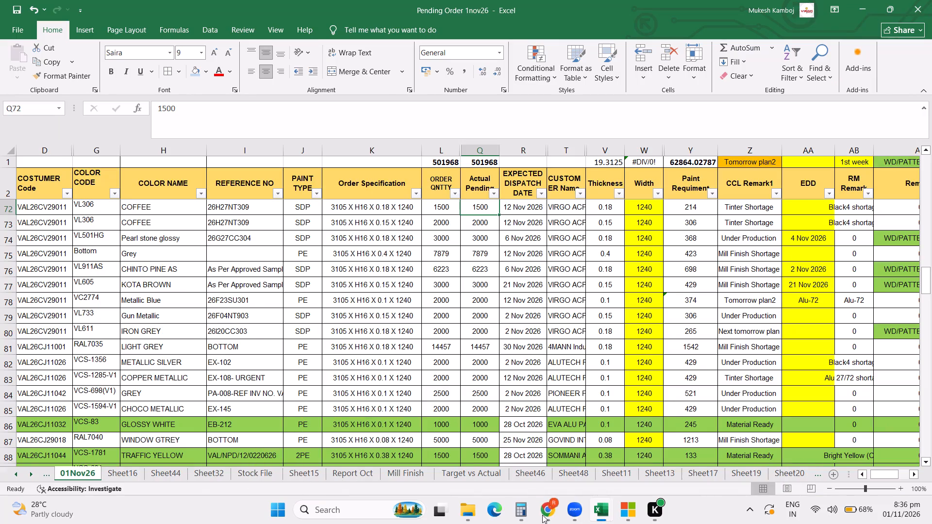
pyautogui.scroll(-5, 559, 369)
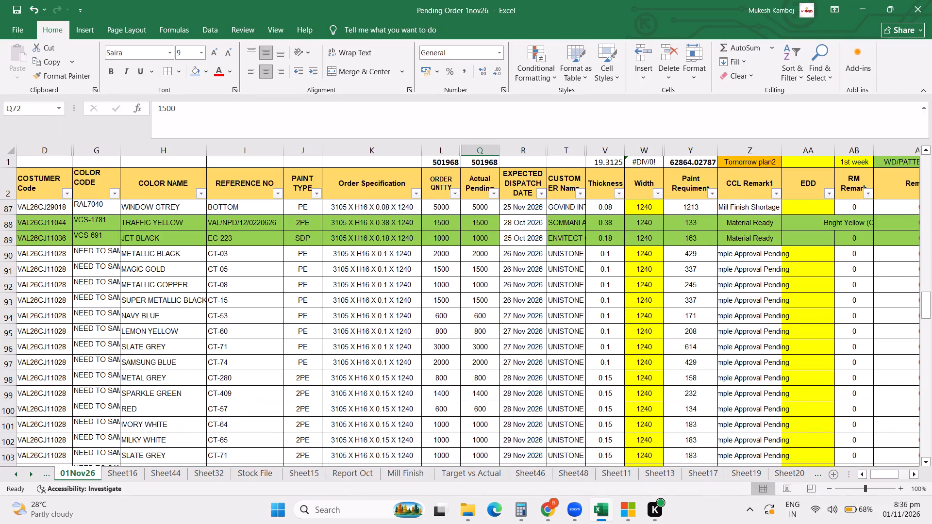
pyautogui.click(550, 513)
pyautogui.click(553, 511)
pyautogui.click(553, 512)
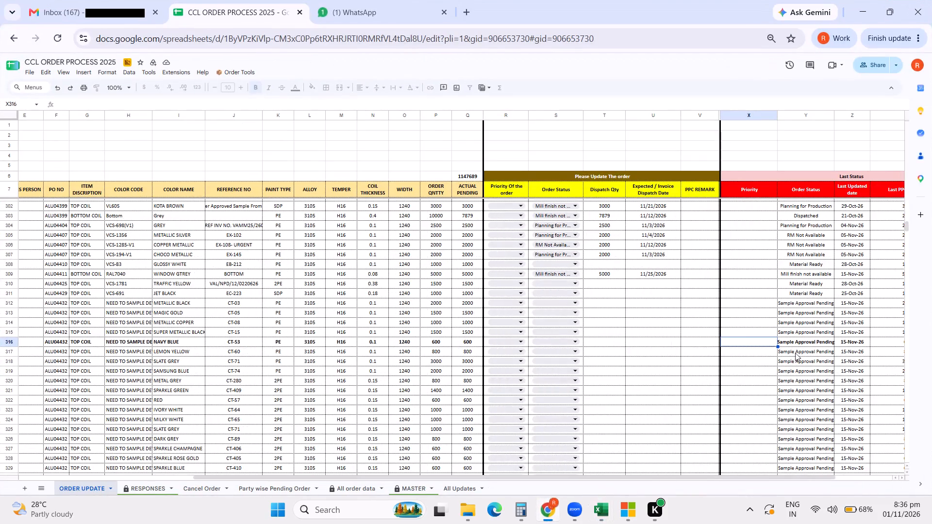
# Set the order status of Metallic Black, Magic Gold, Metallic Copper and Super Metallic Black in ORDER UPDATE rows 312 to 315 to Sample Approval Pending.
pyautogui.click(574, 302)
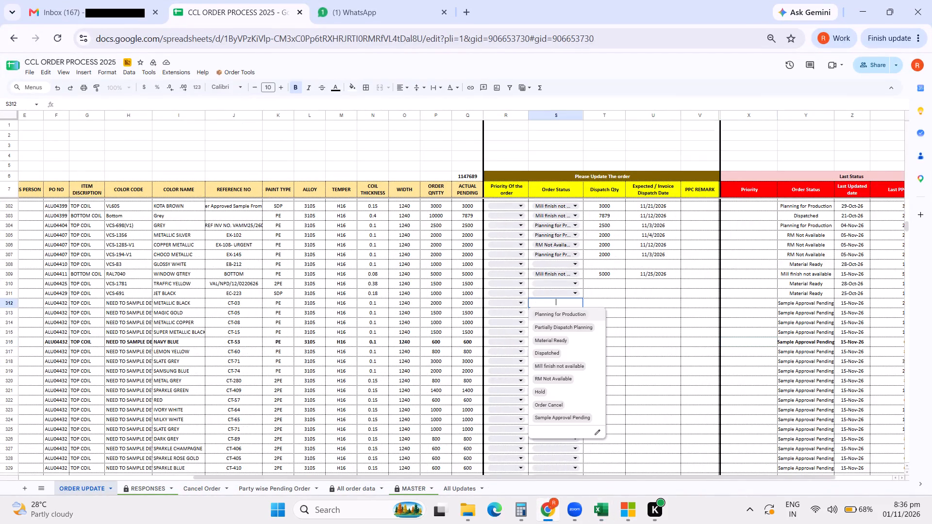
pyautogui.scroll(-2, 566, 398)
pyautogui.click(565, 419)
pyautogui.click(562, 316)
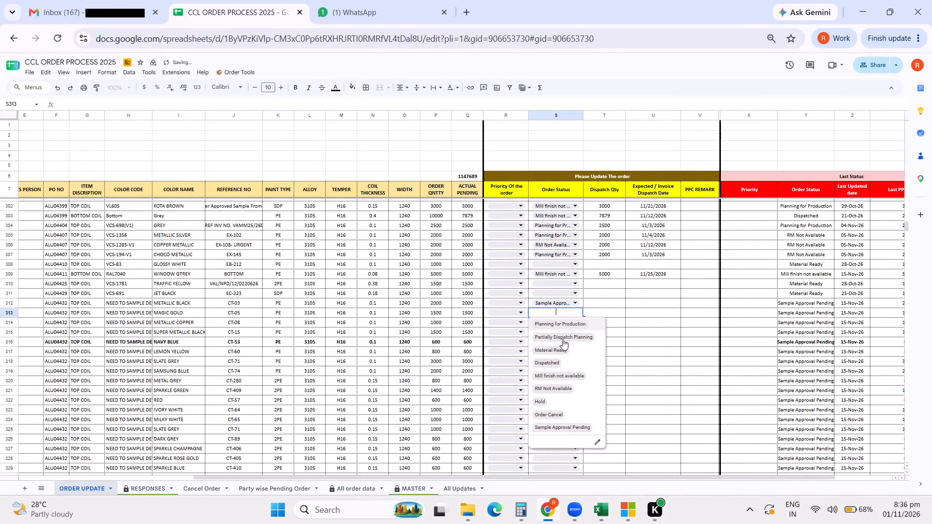
pyautogui.click(553, 429)
pyautogui.click(558, 322)
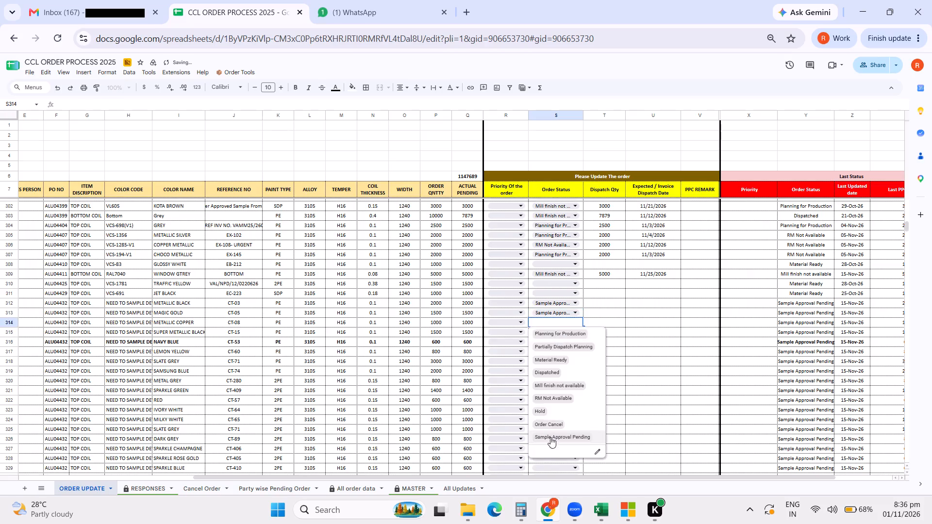
pyautogui.click(550, 437)
pyautogui.click(562, 331)
pyautogui.click(557, 442)
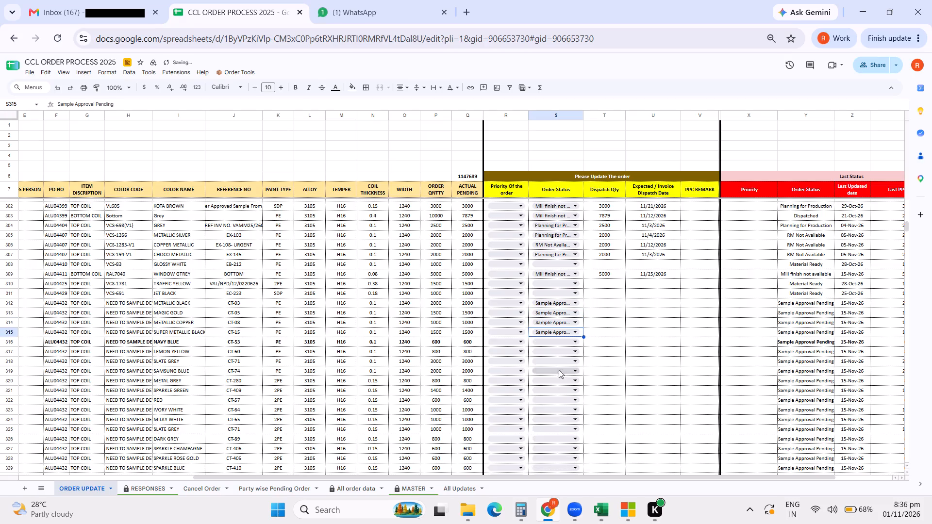
# Set the order status of Navy Blue, Lemon Yellow, Slate Grey and Samsung Blue in ORDER UPDATE rows 316 to 319 to Sample Approval Pending.
pyautogui.click(558, 343)
pyautogui.click(552, 457)
pyautogui.click(560, 355)
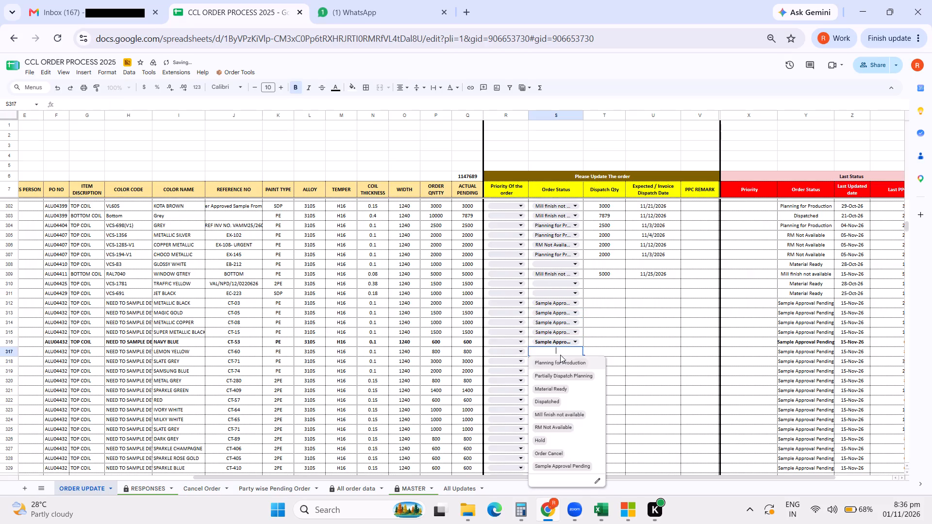
pyautogui.click(556, 465)
pyautogui.click(560, 363)
pyautogui.click(556, 477)
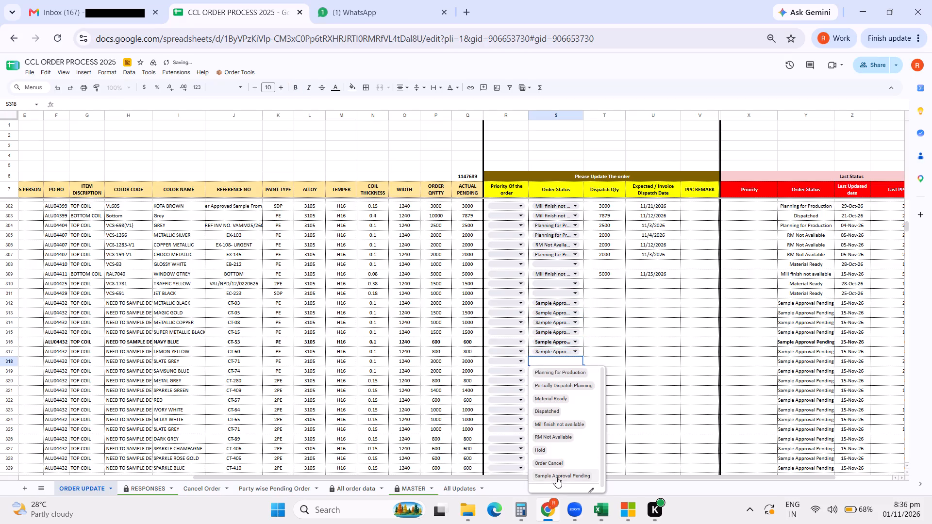
pyautogui.click(560, 373)
pyautogui.click(555, 484)
pyautogui.scroll(-1, 591, 408)
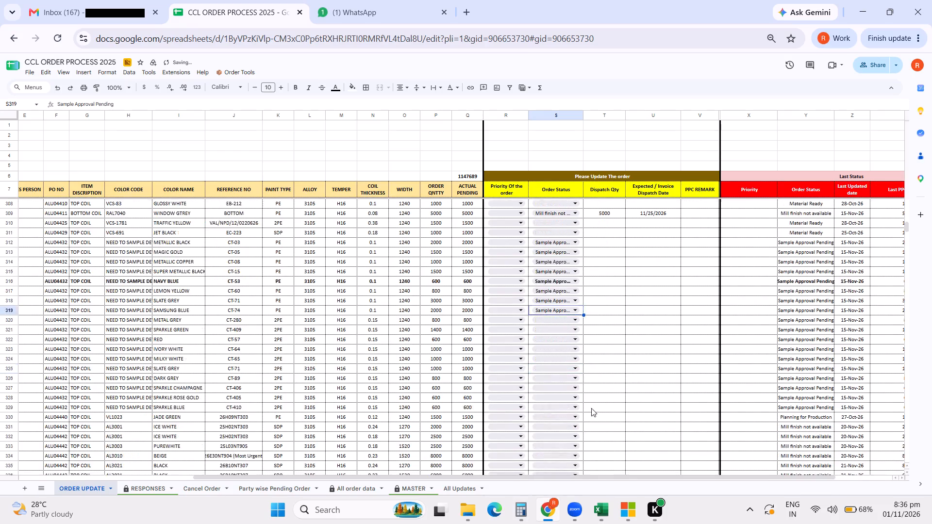
# Set the order status of Metal Grey, Sparkle Green, Red, Ivory White and Milky White in ORDER UPDATE rows 320 to 324 to Sample Approval Pending.
pyautogui.scroll(-1, 591, 408)
pyautogui.click(564, 261)
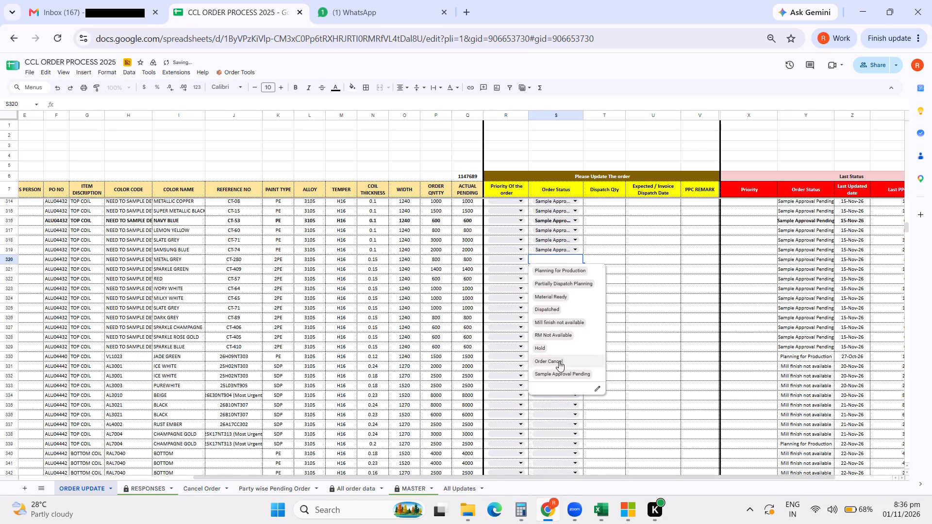
pyautogui.click(558, 376)
pyautogui.click(557, 271)
pyautogui.click(551, 386)
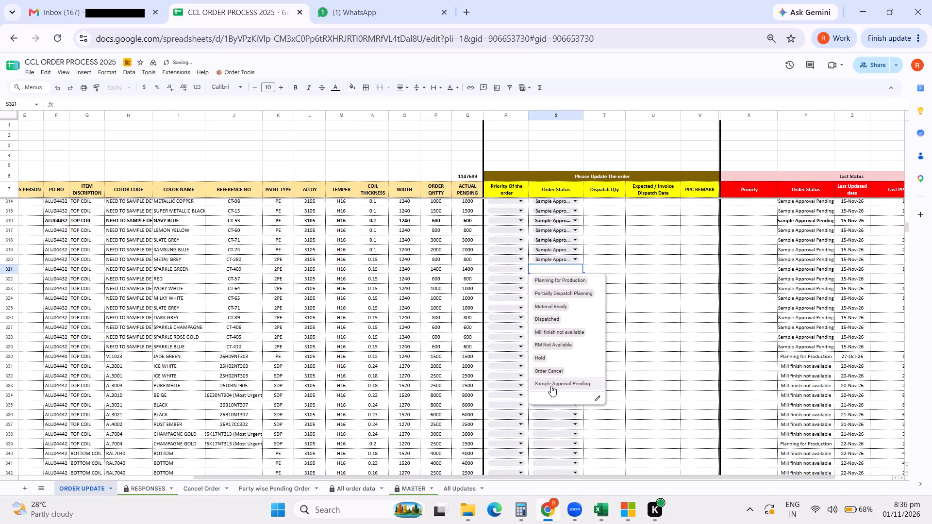
pyautogui.click(561, 278)
pyautogui.click(561, 393)
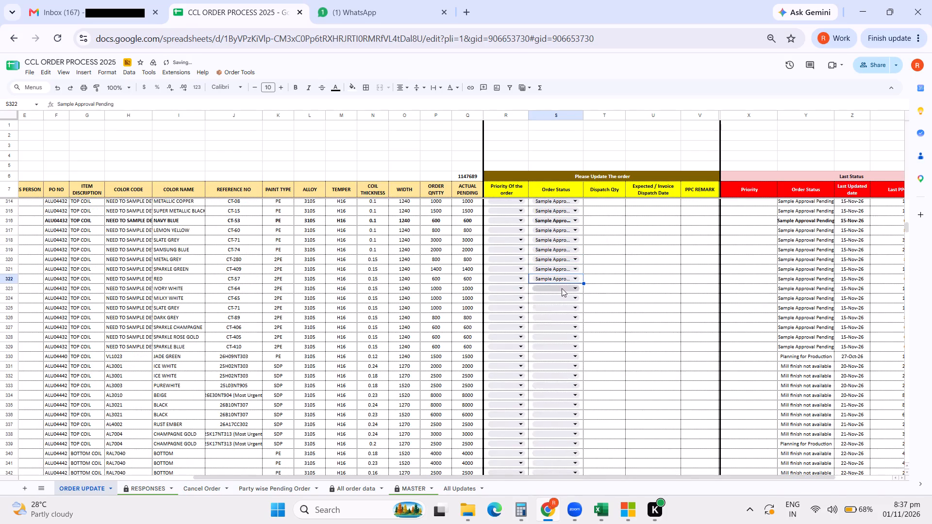
pyautogui.click(562, 288)
pyautogui.click(561, 404)
pyautogui.click(557, 299)
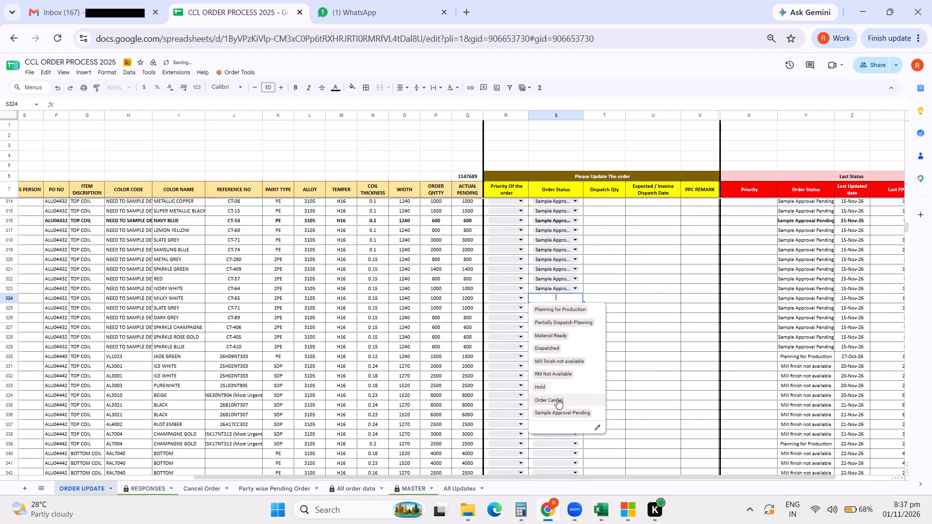
pyautogui.click(557, 411)
# Set the order status of Slate Grey, Dark Grey, Sparkle Champagne, Sparkle Rose Gold and Sparkle Blue in rows 325 to 329 to Sample Approval Pending.
pyautogui.click(556, 309)
pyautogui.click(552, 422)
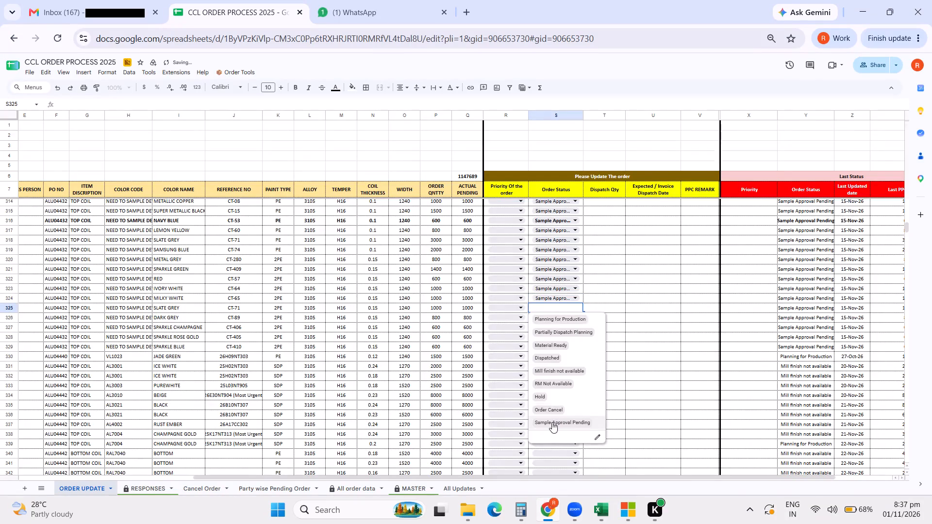
pyautogui.click(564, 314)
pyautogui.click(564, 317)
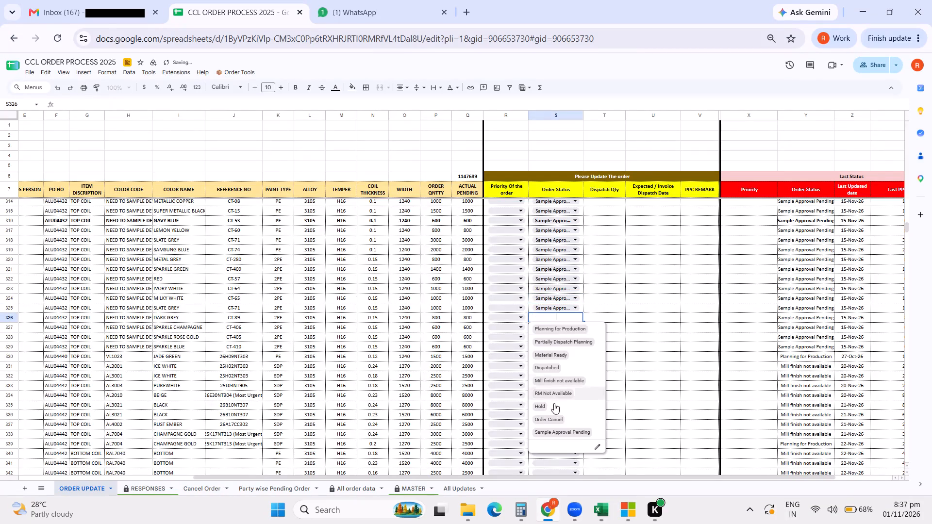
pyautogui.click(548, 431)
pyautogui.click(556, 325)
pyautogui.click(556, 442)
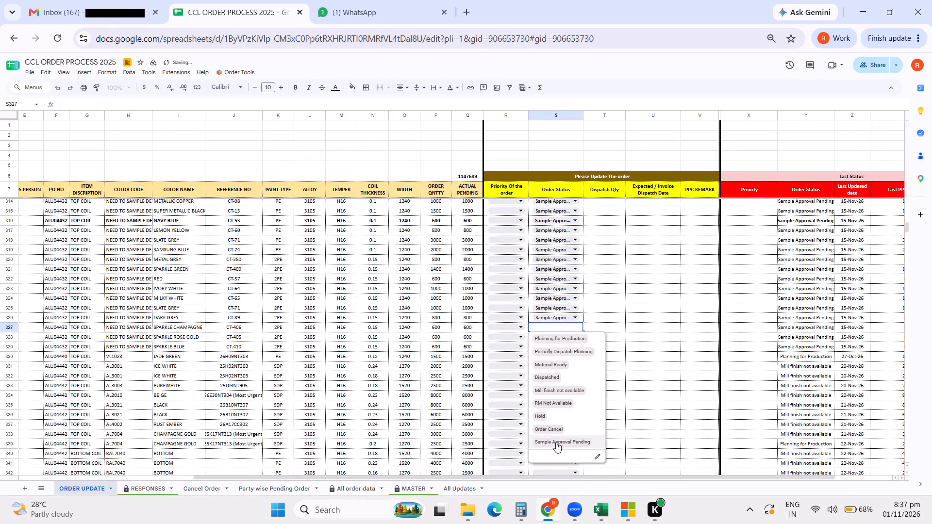
pyautogui.click(554, 338)
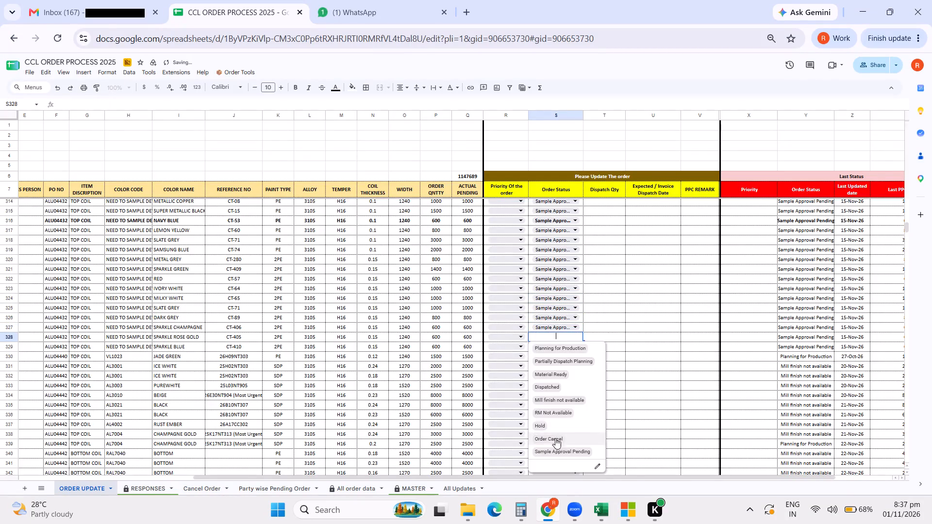
pyautogui.click(554, 449)
pyautogui.click(555, 346)
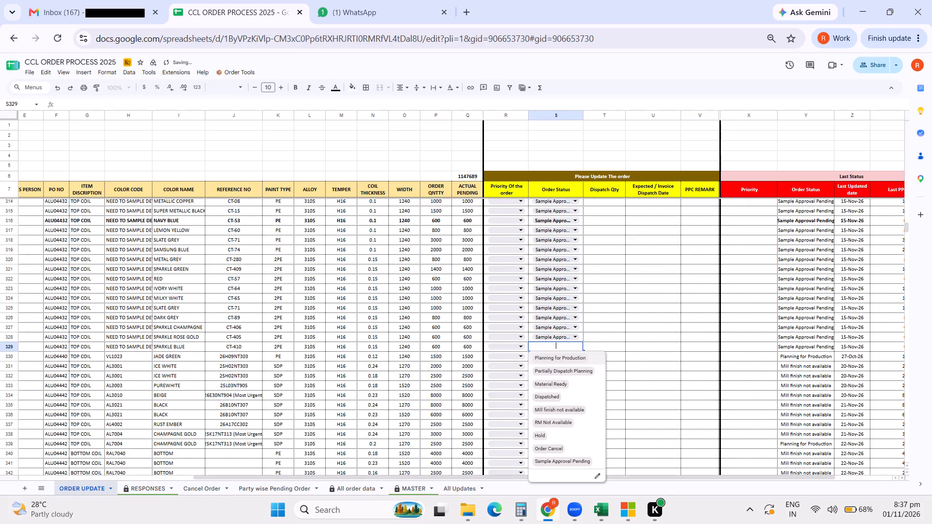
pyautogui.click(565, 458)
# Set the expected dispatch date of Metallic Black, Magic Gold, Metallic Copper and Super Metallic Black in rows 312 to 315 to 11/26/2026.
pyautogui.scroll(1, 649, 370)
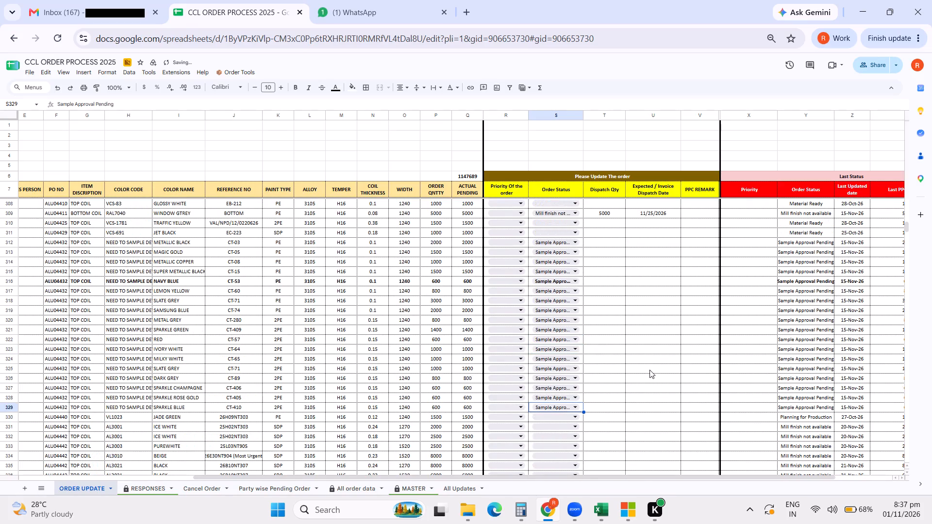
pyautogui.doubleClick(633, 242)
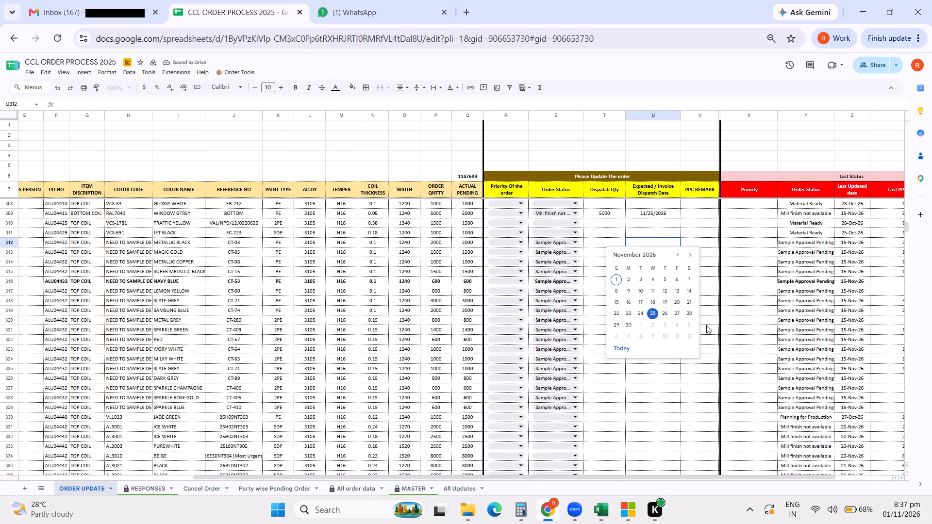
pyautogui.click(668, 312)
pyautogui.doubleClick(650, 254)
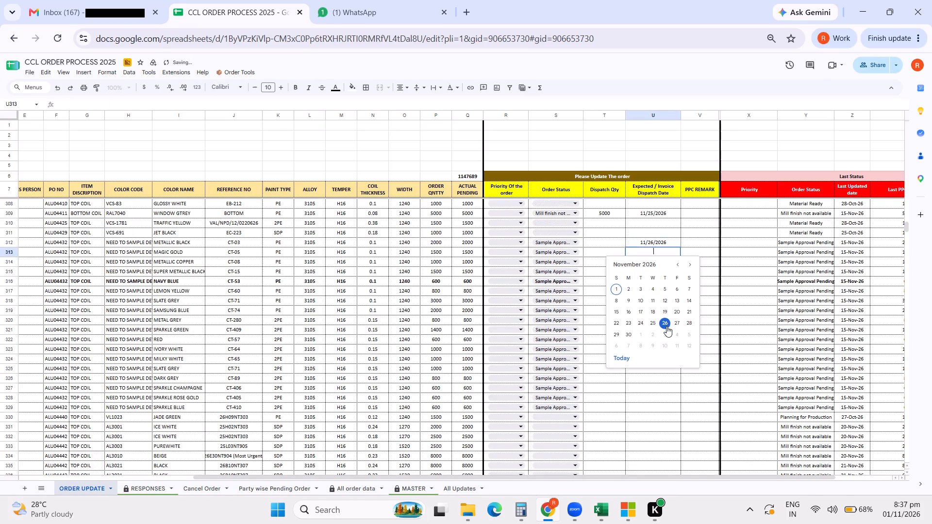
pyautogui.click(666, 326)
pyautogui.click(658, 261)
pyautogui.doubleClick(654, 260)
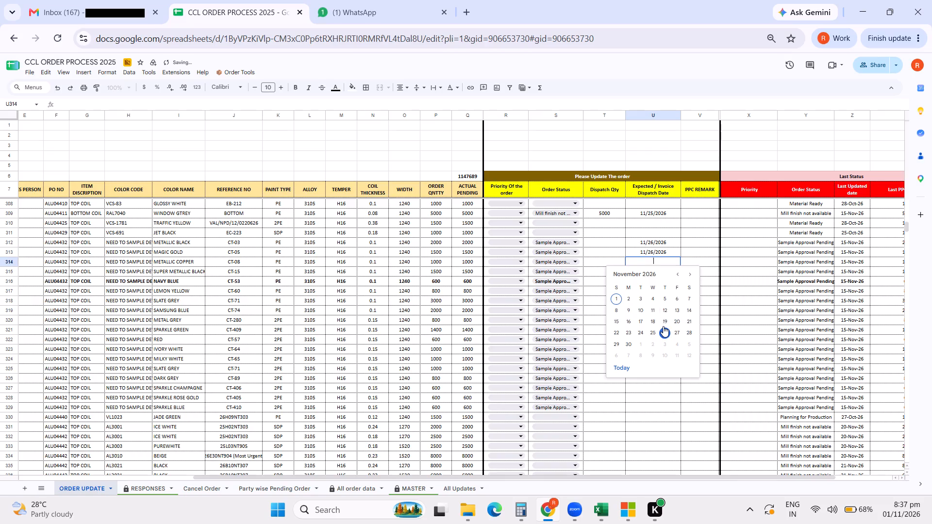
pyautogui.click(663, 329)
pyautogui.doubleClick(656, 275)
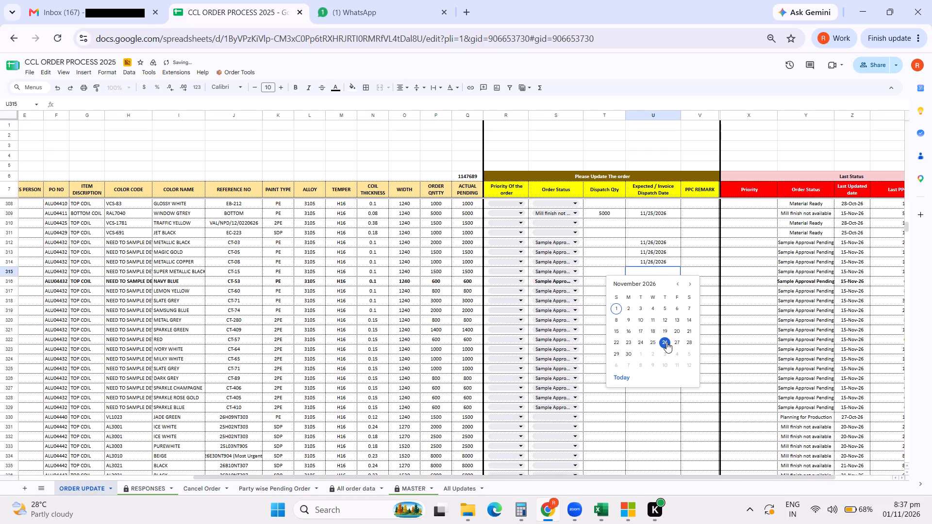
pyautogui.click(666, 342)
# Set the expected dispatch date of Navy Blue, Lemon Yellow, Slate Grey and Samsung Blue in rows 316 to 319 to 11/27/2026.
pyautogui.doubleClick(661, 282)
pyautogui.click(677, 353)
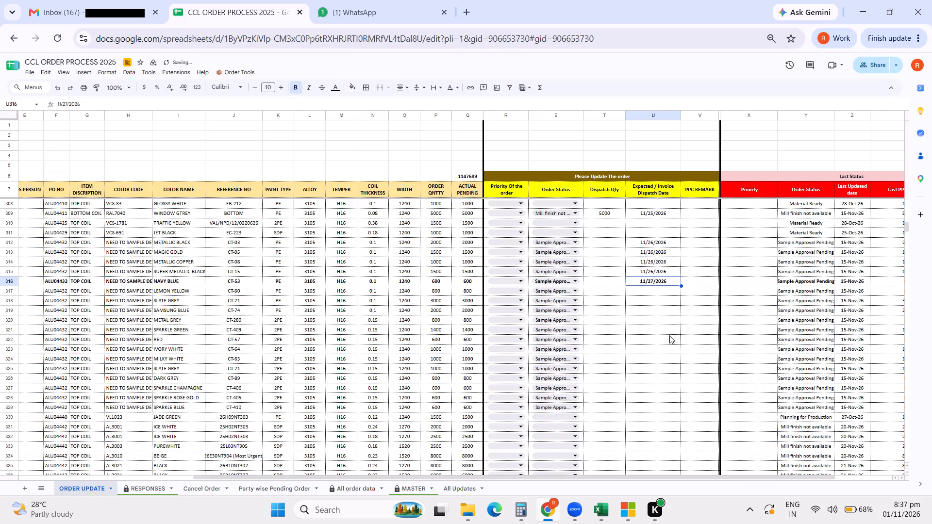
pyautogui.doubleClick(651, 292)
pyautogui.click(676, 363)
pyautogui.doubleClick(653, 298)
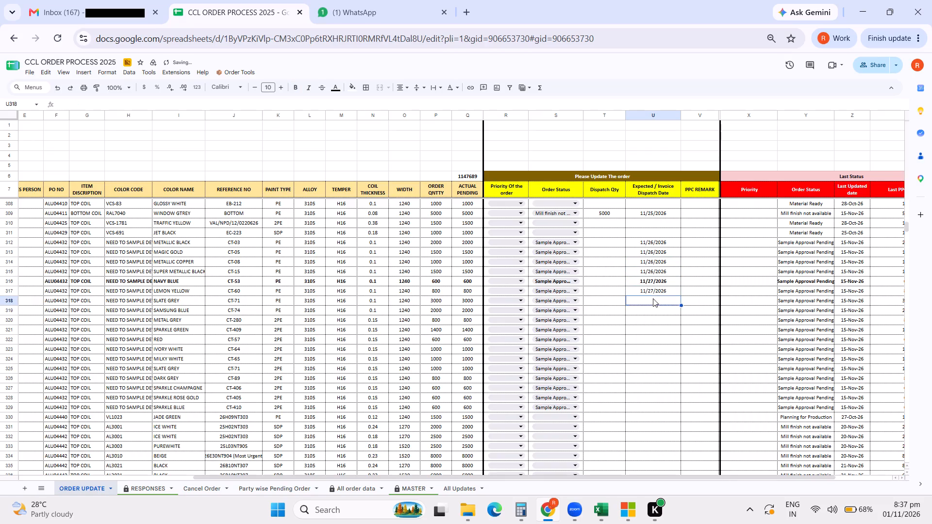
pyautogui.click(673, 371)
pyautogui.doubleClick(659, 313)
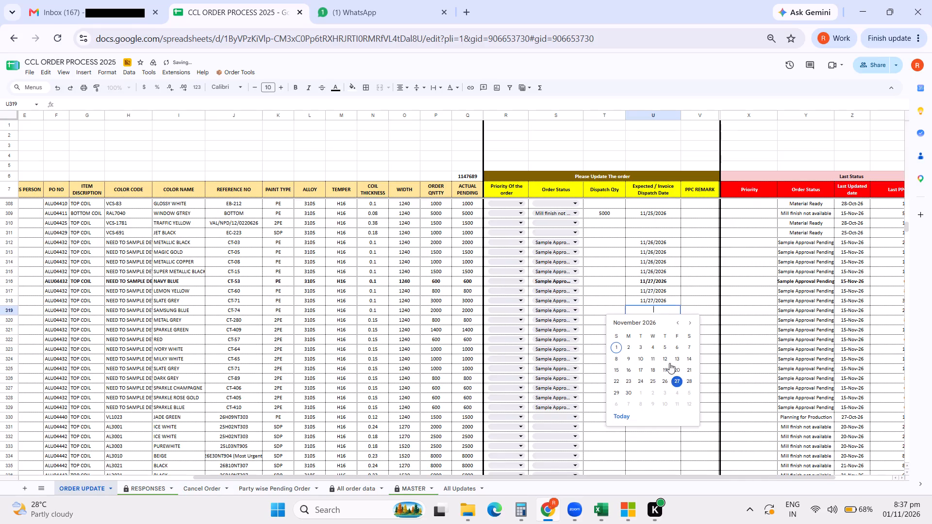
pyautogui.click(676, 381)
# Set the expected dispatch date of Metal Grey, Sparkle Green, Red and Ivory White in rows 320 to 323 to 11/28/2026.
pyautogui.doubleClick(652, 323)
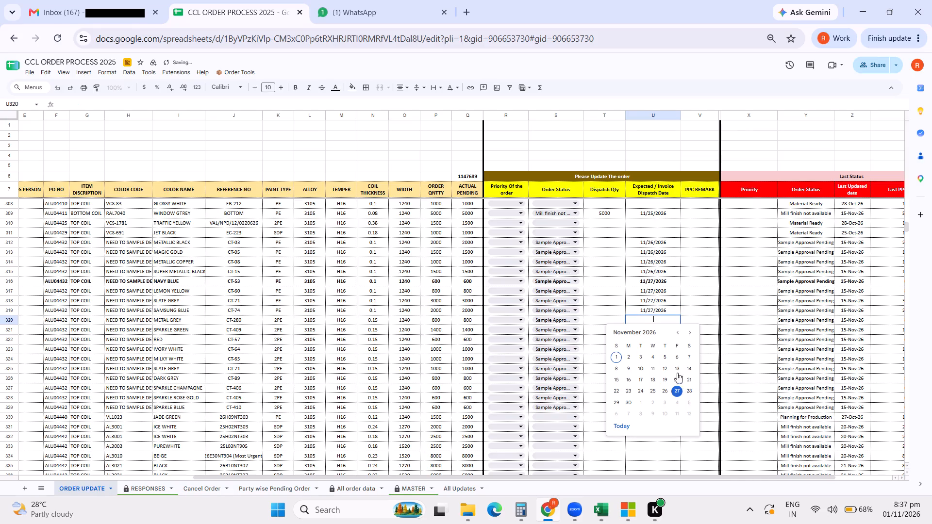
pyautogui.click(688, 393)
pyautogui.doubleClick(655, 331)
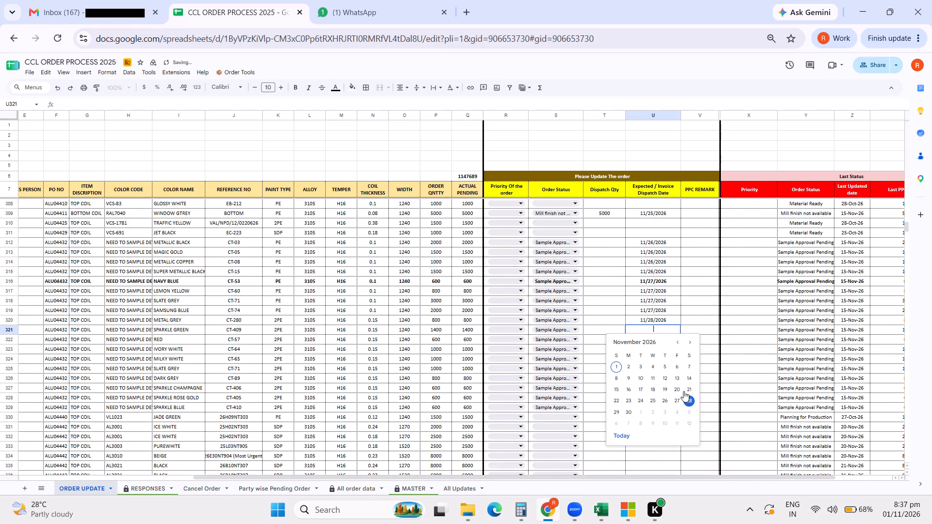
pyautogui.click(687, 400)
pyautogui.doubleClick(651, 341)
pyautogui.click(688, 411)
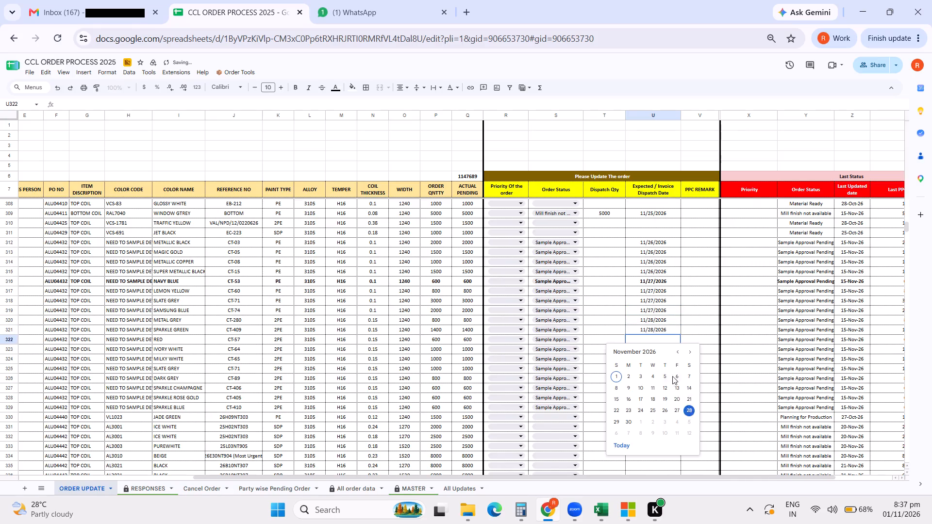
pyautogui.doubleClick(659, 345)
pyautogui.doubleClick(660, 345)
pyautogui.doubleClick(659, 351)
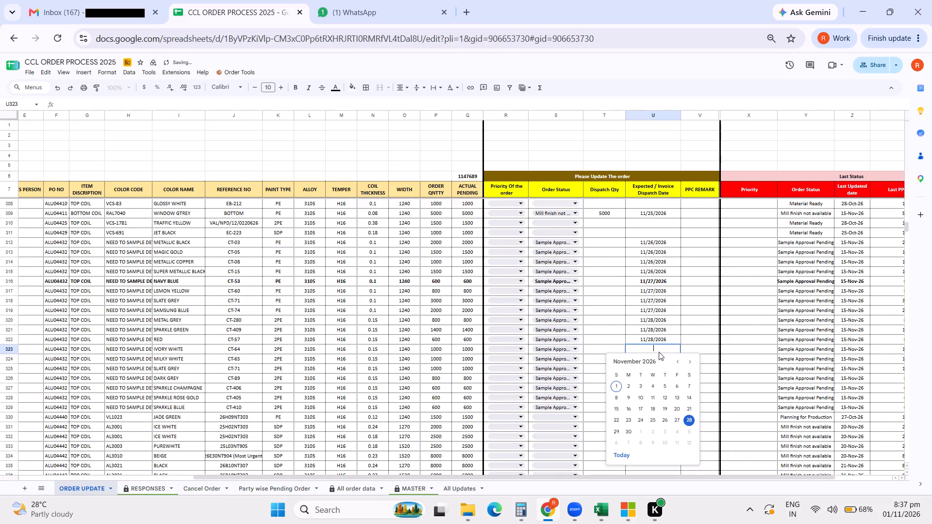
pyautogui.click(687, 418)
# Set the expected dispatch date of Milky White, Slate Grey, Dark Grey and Sparkle Champagne in rows 324 to 327 to 11/29/2026.
pyautogui.doubleClick(653, 360)
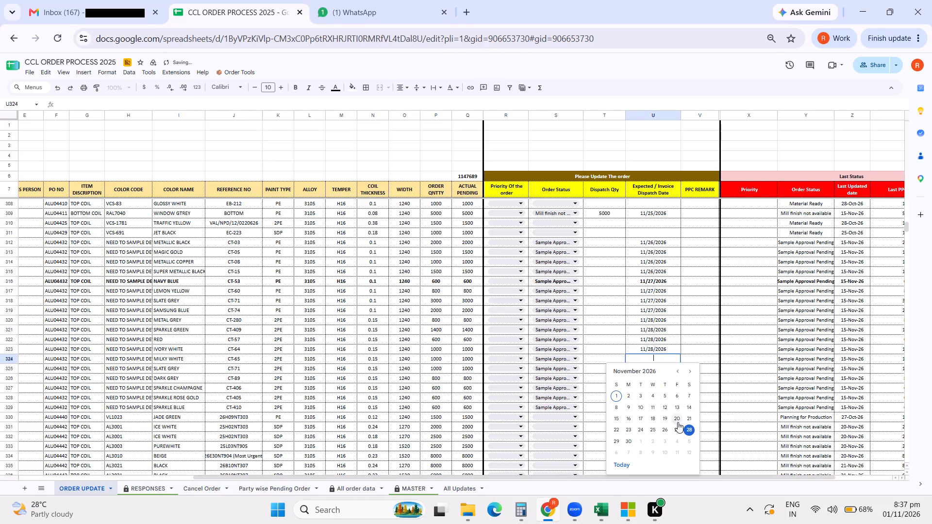
pyautogui.click(615, 441)
pyautogui.doubleClick(645, 368)
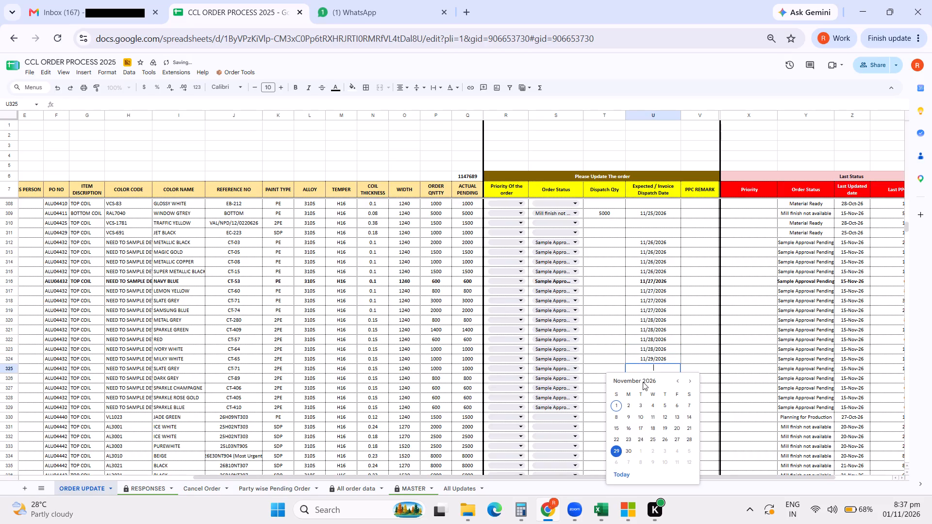
pyautogui.click(621, 451)
pyautogui.doubleClick(651, 375)
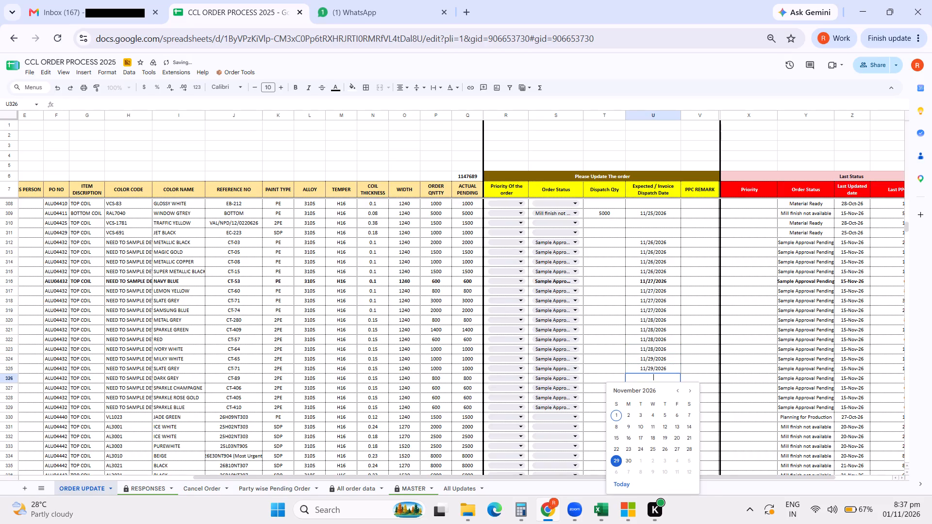
pyautogui.click(618, 457)
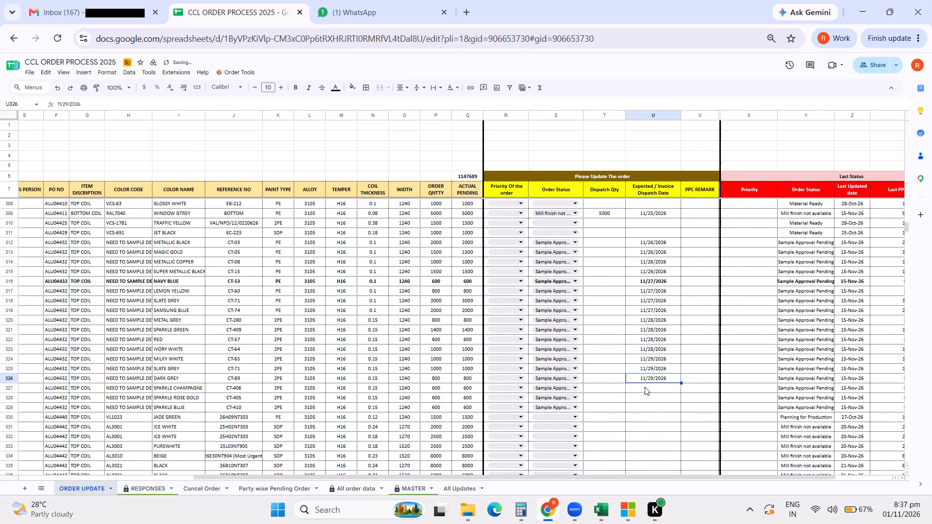
pyautogui.doubleClick(645, 387)
pyautogui.click(618, 348)
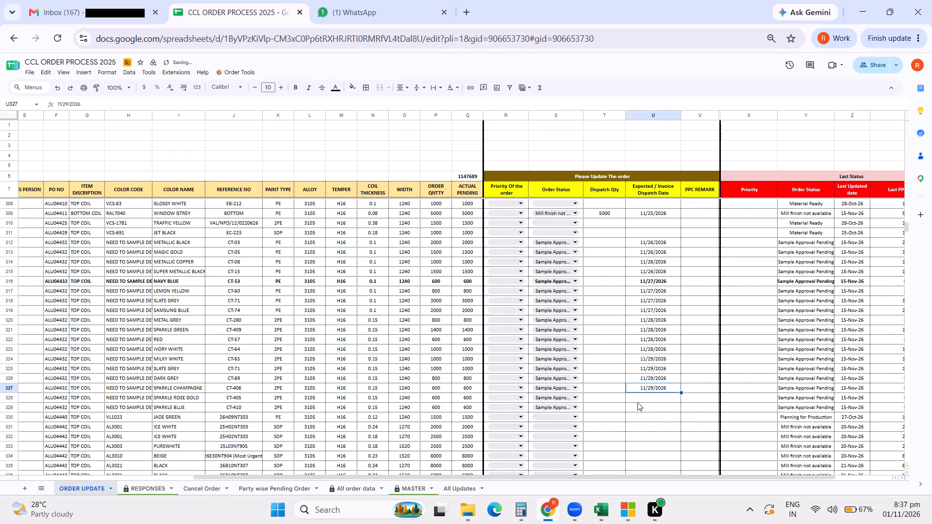
# Set the expected dispatch date of Sparkle Rose Gold and Sparkle Blue in rows 328 and 329 to 11/30/2026.
pyautogui.doubleClick(637, 398)
pyautogui.click(631, 358)
pyautogui.doubleClick(642, 407)
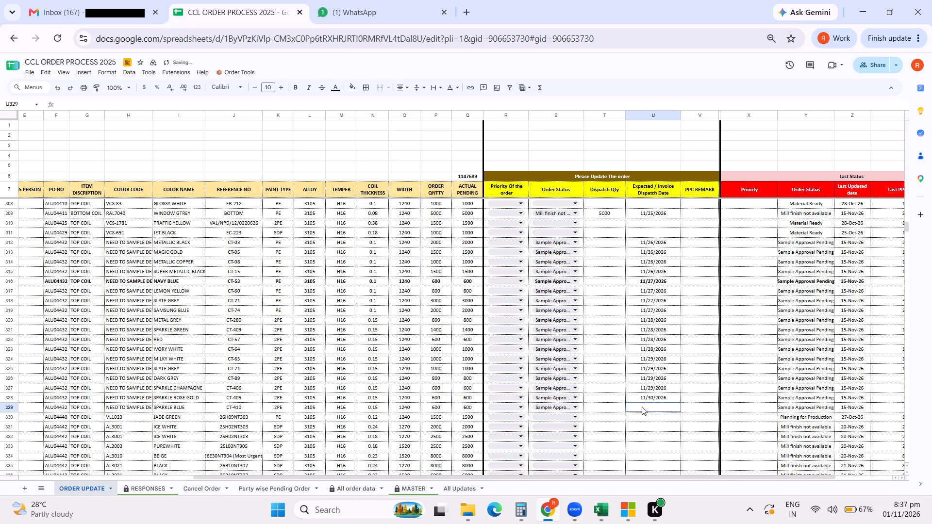
pyautogui.click(629, 367)
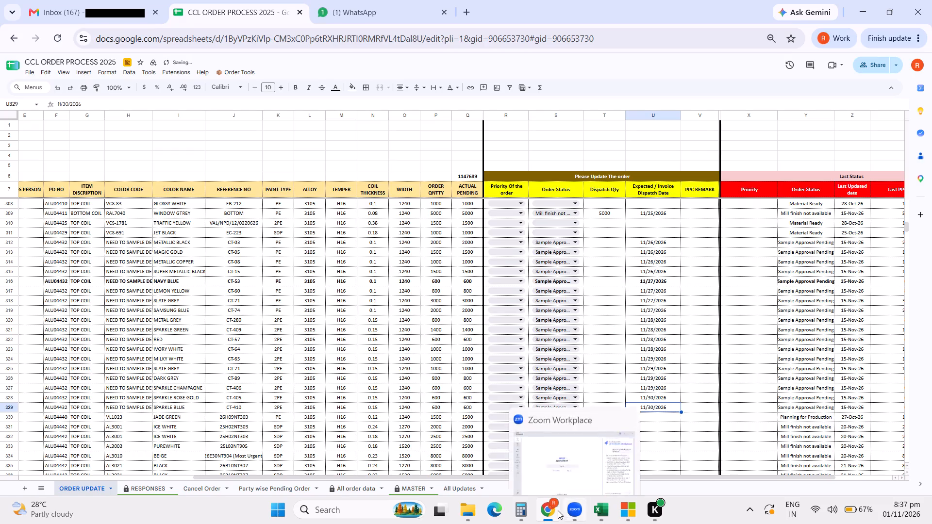
# Consult the Pending Order workbook in Excel, and update Jade Green in row 330 to Planning for Production, dispatch quantity 1500, expected date 11/6/2026.
pyautogui.click(557, 510)
pyautogui.scroll(-1, 563, 356)
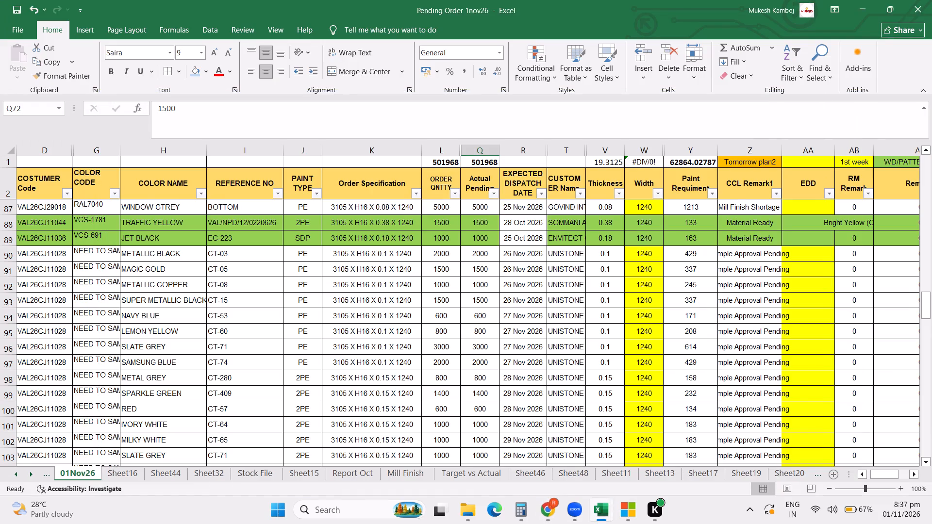
pyautogui.scroll(-4, 563, 356)
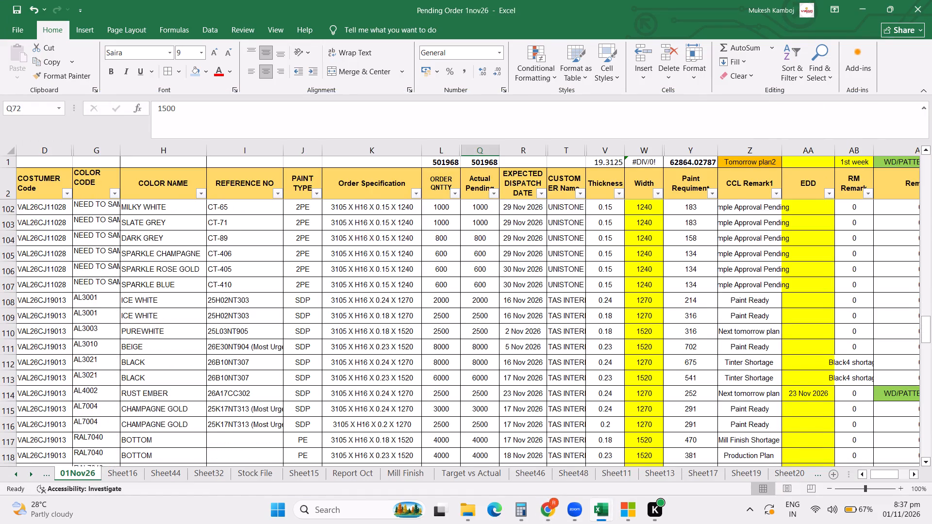
pyautogui.click(549, 513)
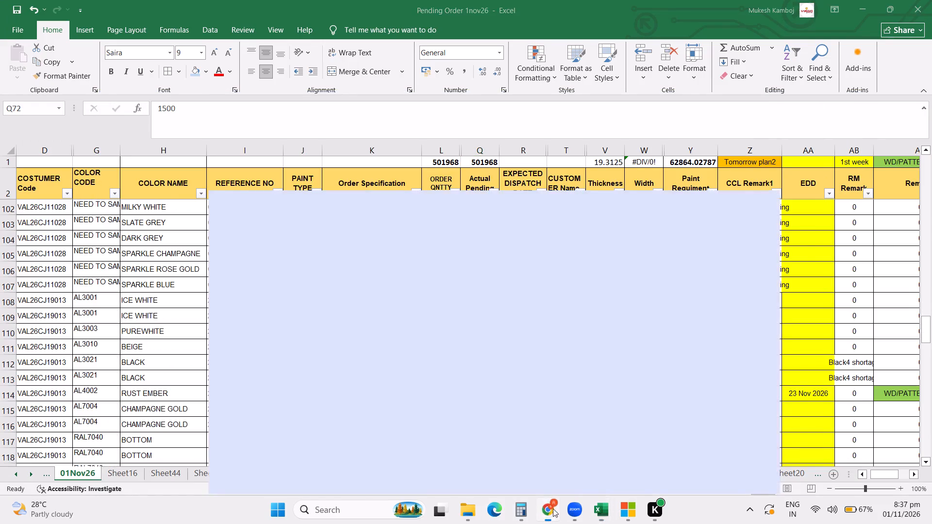
pyautogui.scroll(-2, 637, 382)
pyautogui.click(706, 336)
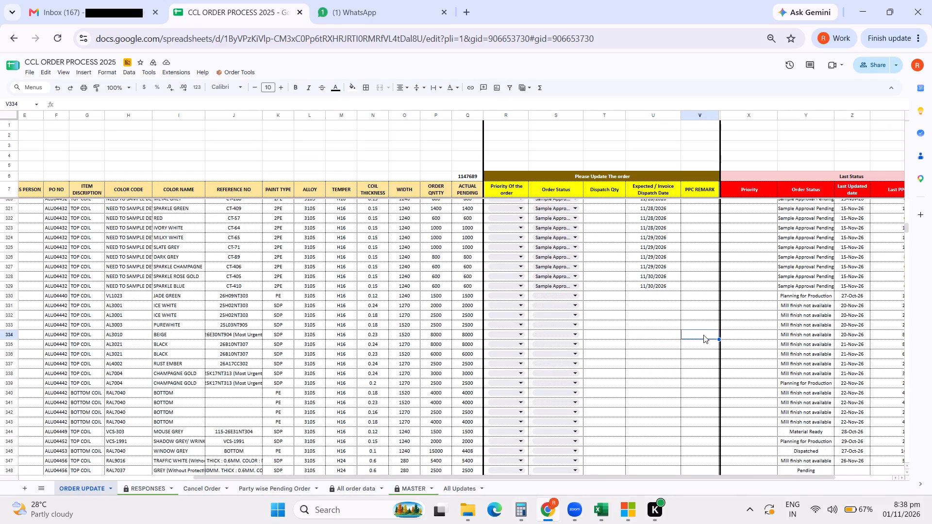
pyautogui.click(553, 296)
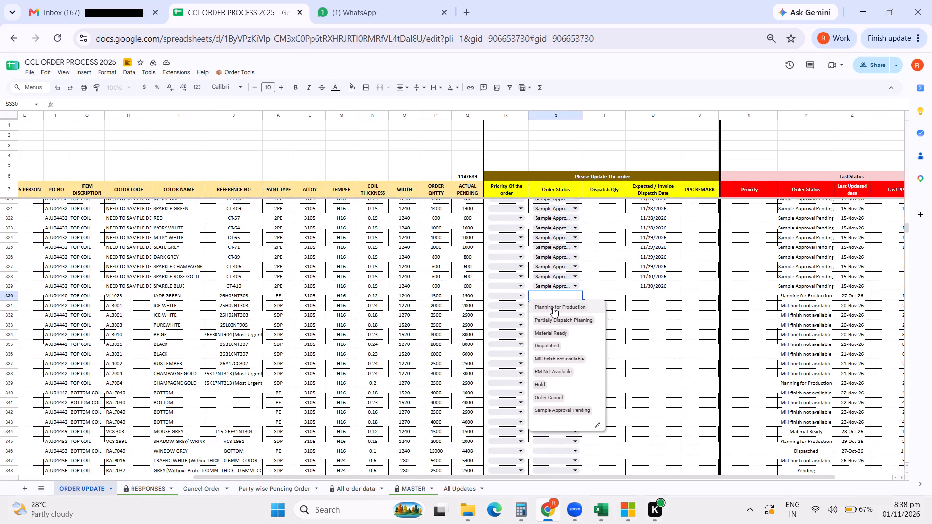
pyautogui.click(553, 307)
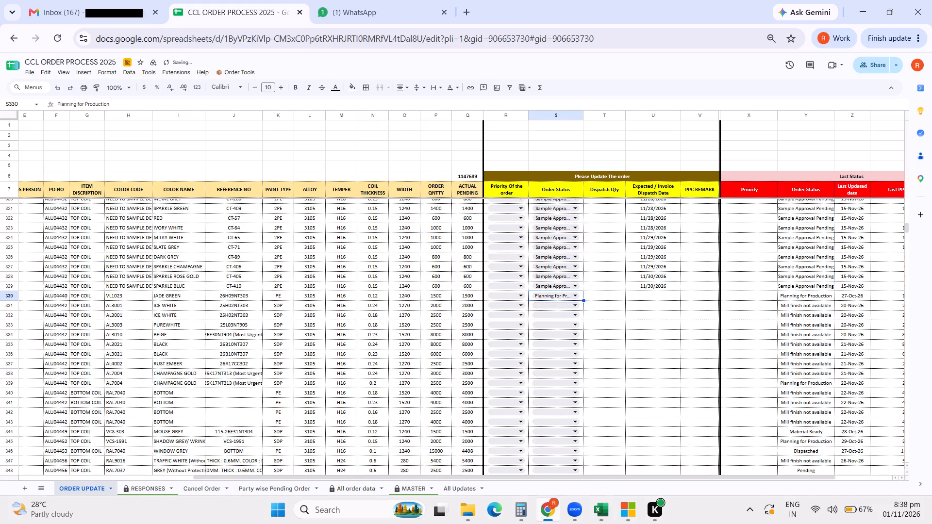
pyautogui.click(596, 297)
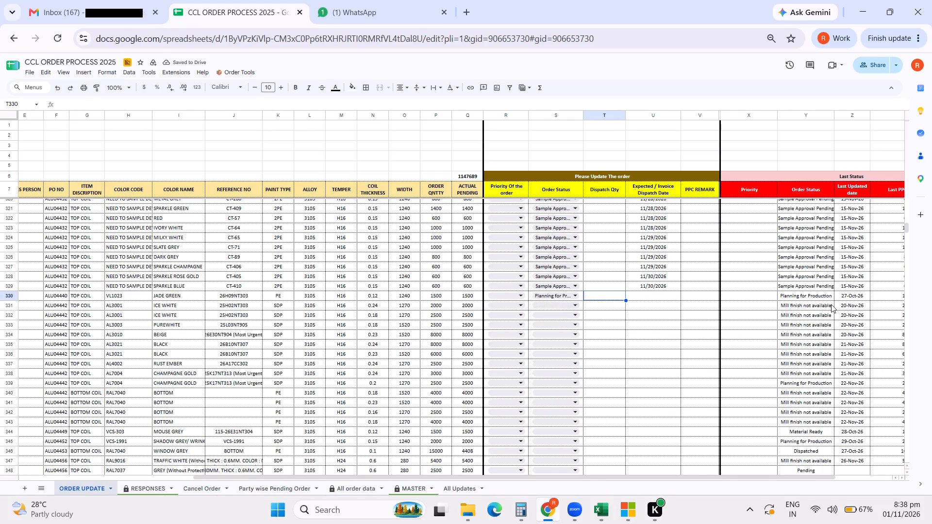
pyautogui.write('1500')
pyautogui.press('Return')
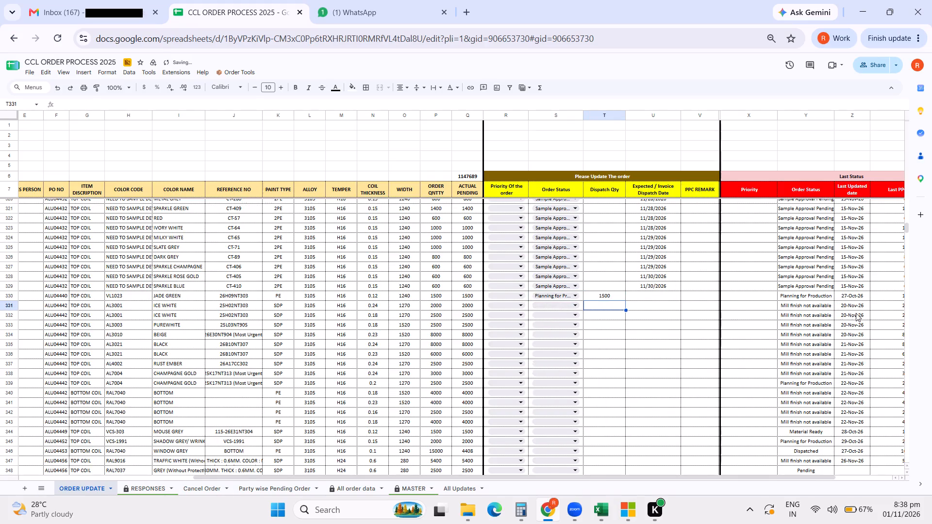
pyautogui.doubleClick(634, 295)
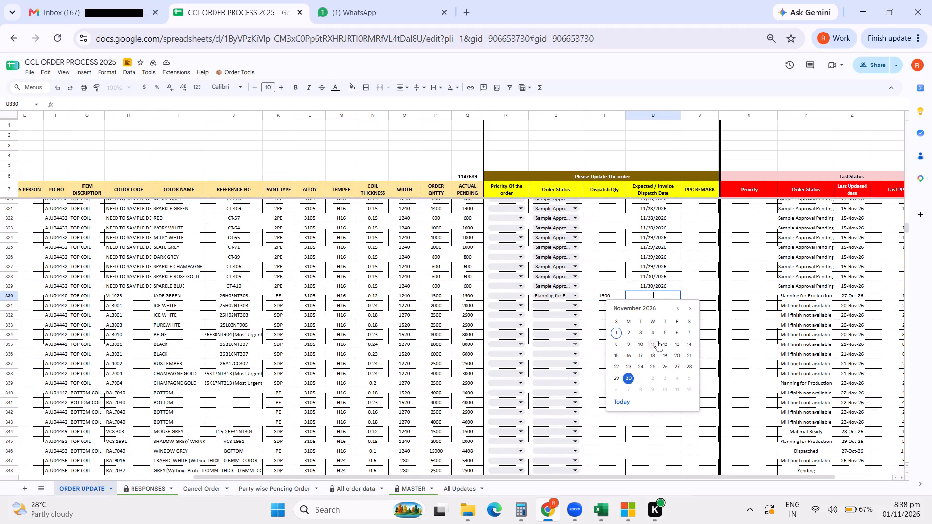
pyautogui.click(674, 334)
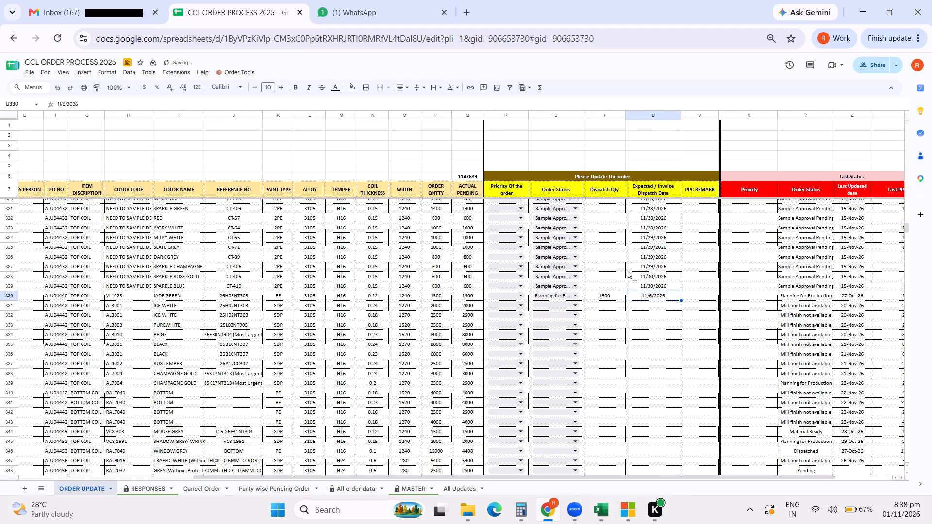
# Enter dispatch quantities 2000, 1500, 1000 and 1500 for Metallic Black, Magic Gold, Metallic Copper and Super Metallic Black in rows 312 to 315.
pyautogui.scroll(2, 626, 270)
pyautogui.click(599, 243)
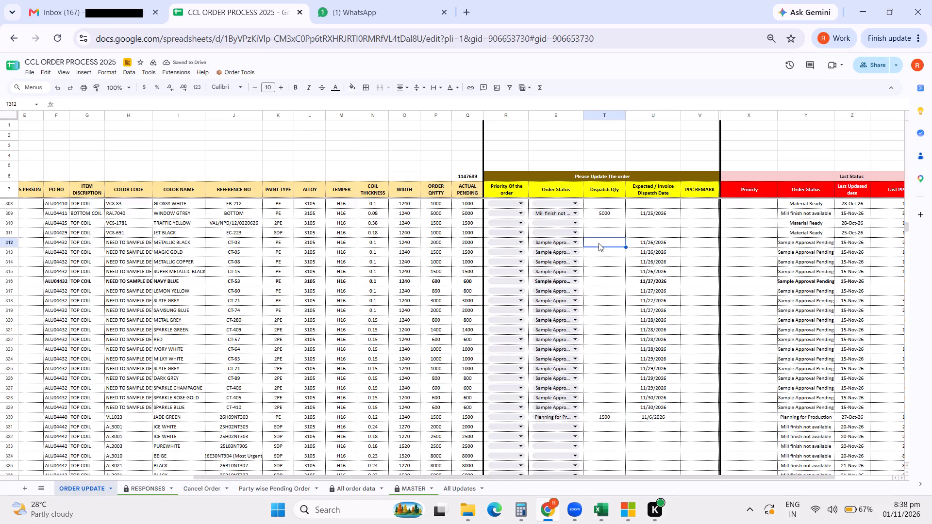
pyautogui.write('2000')
pyautogui.press('Return')
pyautogui.write('1500')
pyautogui.press('Return')
pyautogui.write('1000')
pyautogui.press('Return')
pyautogui.write('1500')
pyautogui.press('Return')
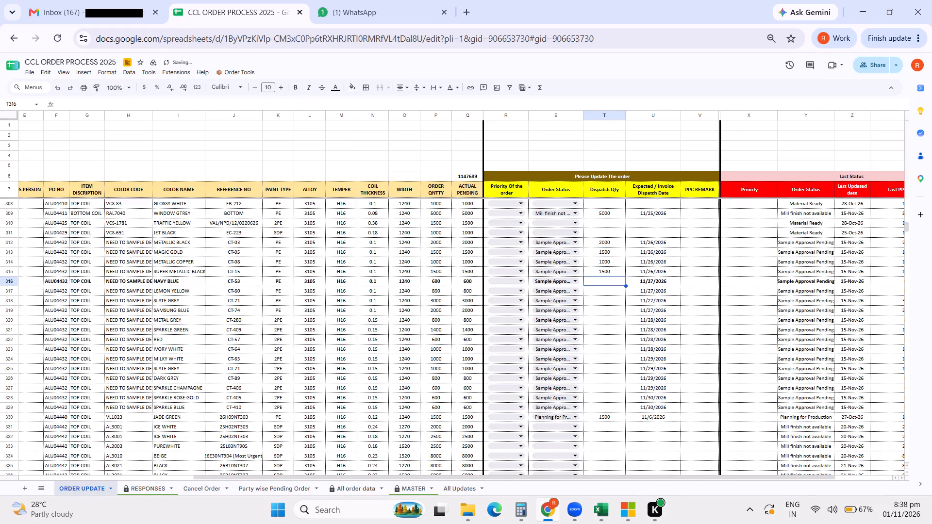
# Enter dispatch quantities 600, 800, 3000 and 2000 for Navy Blue, Lemon Yellow, Slate Grey and Samsung Blue in rows 316 to 319.
pyautogui.write('600')
pyautogui.press('Return')
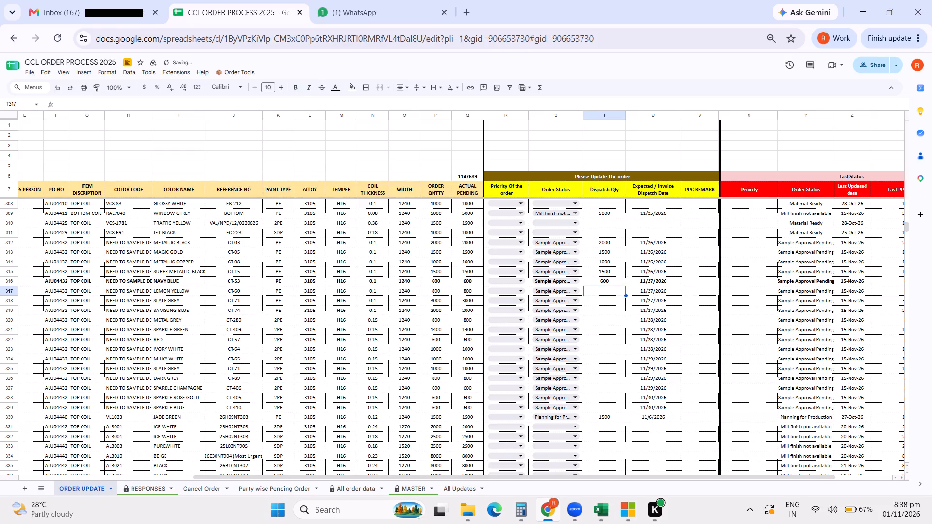
pyautogui.write('8000')
pyautogui.press('BackSpace')
pyautogui.press('Return')
pyautogui.write('3000')
pyautogui.press('Return')
pyautogui.write('2000')
pyautogui.press('Return')
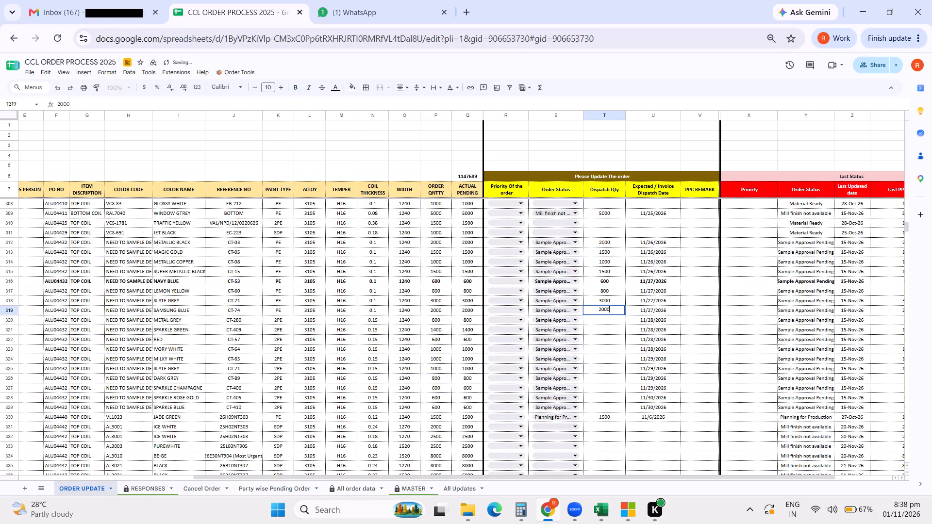
# Enter dispatch quantities 800, 1400, 600 and 1000 for Metal Grey, Sparkle Green, Red and Ivory White in rows 320 to 323.
pyautogui.write('800')
pyautogui.press('Return')
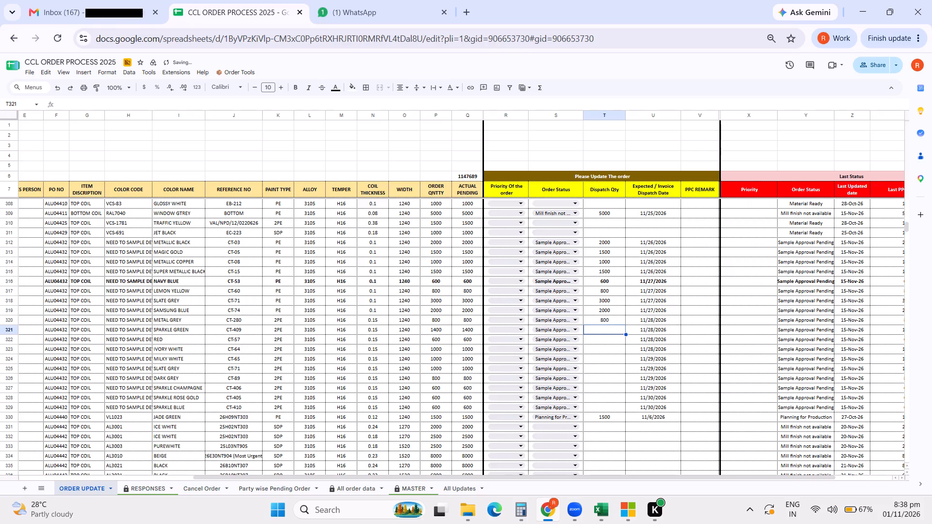
pyautogui.write('1400')
pyautogui.press('Return')
pyautogui.write('6000')
pyautogui.press('Return')
pyautogui.press('Right')
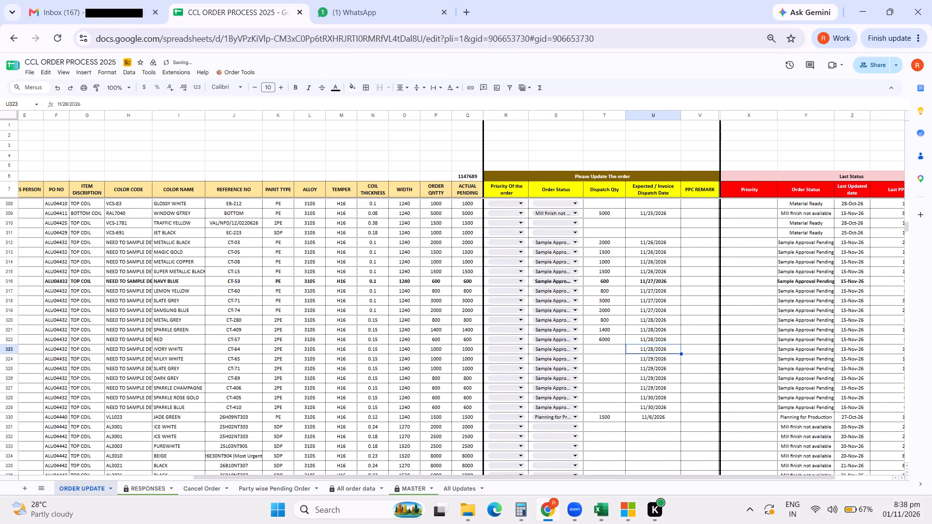
pyautogui.press('Up')
pyautogui.press('Up')
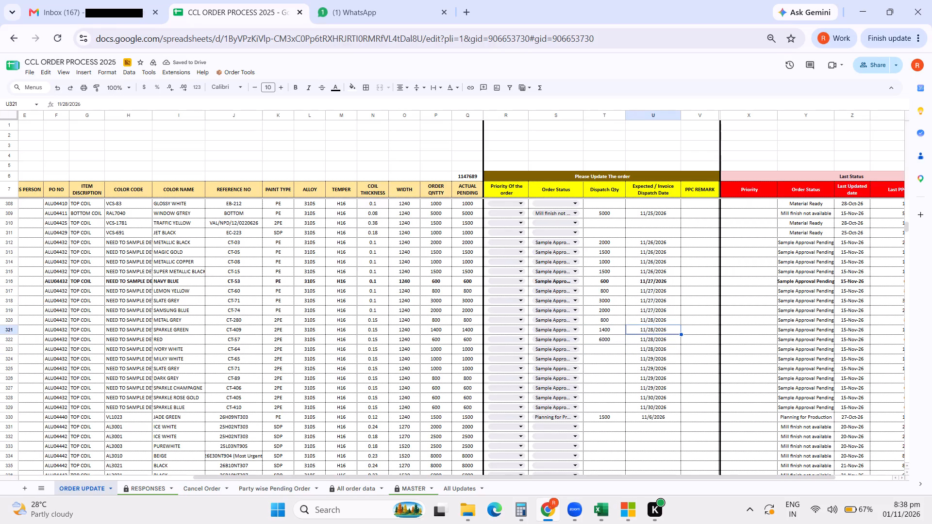
pyautogui.press('Left')
pyautogui.press('Down')
pyautogui.write('600')
pyautogui.press('Return')
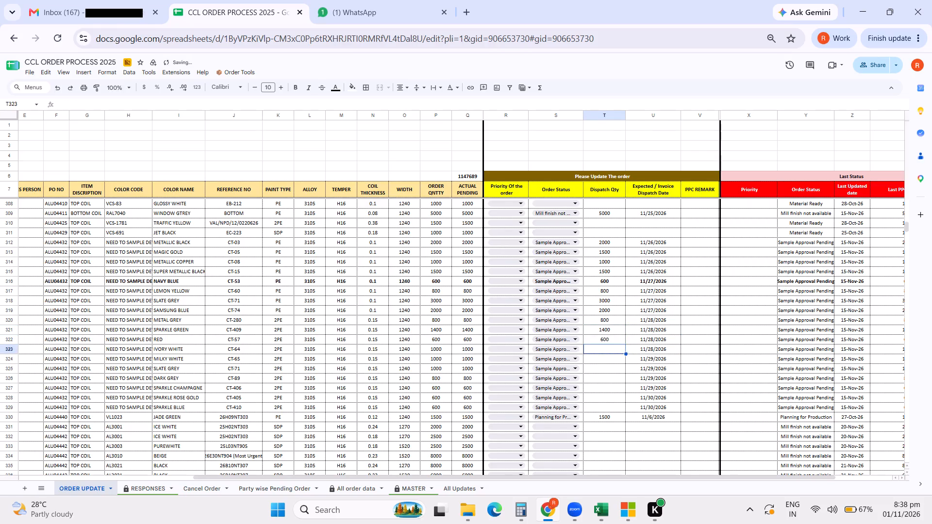
pyautogui.write('1000')
pyautogui.press('Return')
# Enter dispatch quantities 1000, 1000, 800, 600, 600 and 600 for the orders from Milky White to Sparkle Blue in rows 324 to 329.
pyautogui.write('1000')
pyautogui.press('Return')
pyautogui.write('1000')
pyautogui.press('Return')
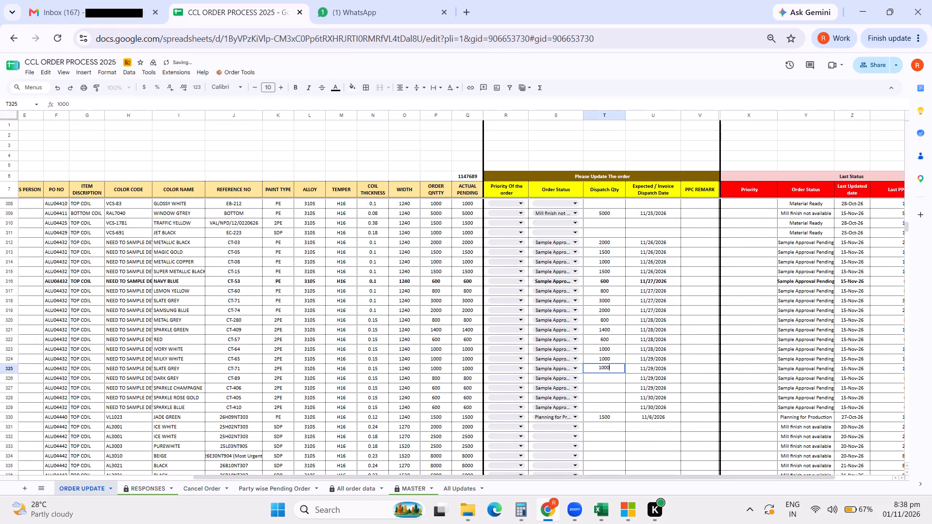
pyautogui.write('800')
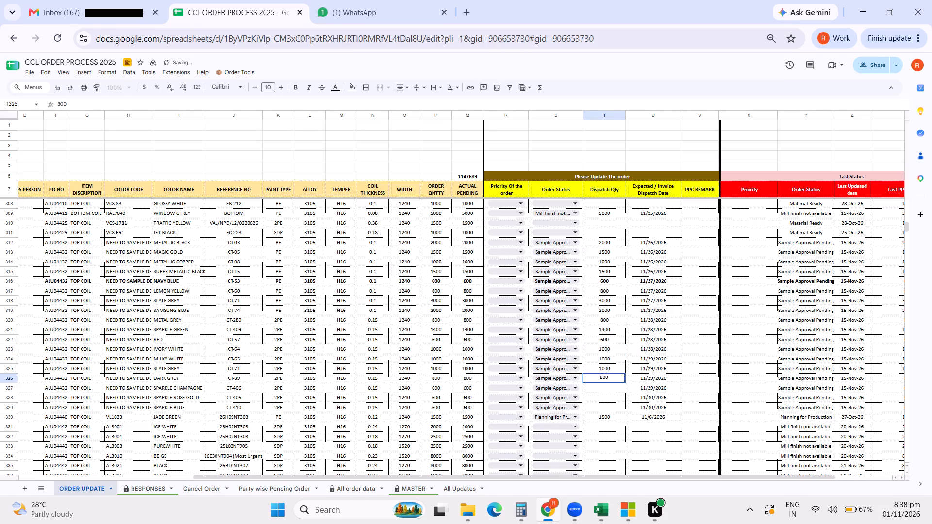
pyautogui.press('Return')
pyautogui.write('600')
pyautogui.press('Return')
pyautogui.write('600')
pyautogui.press('Return')
pyautogui.write('600')
pyautogui.press('Return')
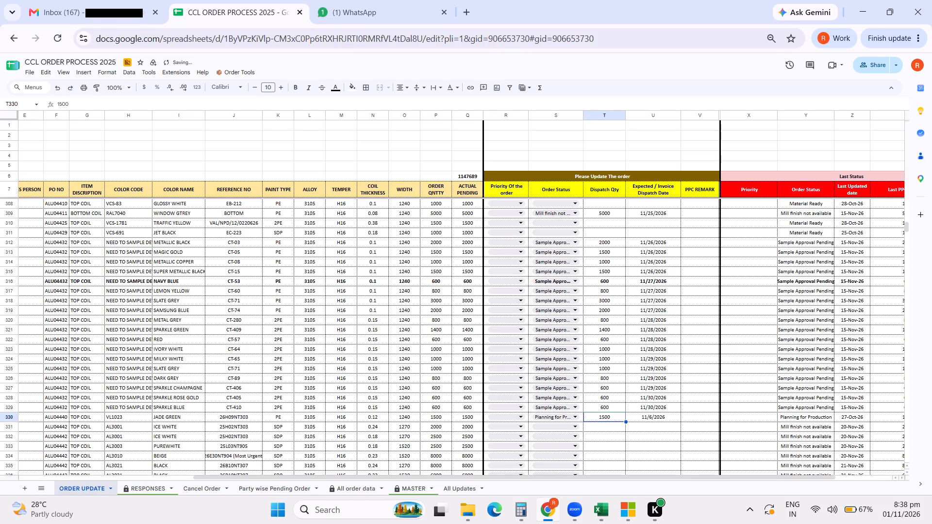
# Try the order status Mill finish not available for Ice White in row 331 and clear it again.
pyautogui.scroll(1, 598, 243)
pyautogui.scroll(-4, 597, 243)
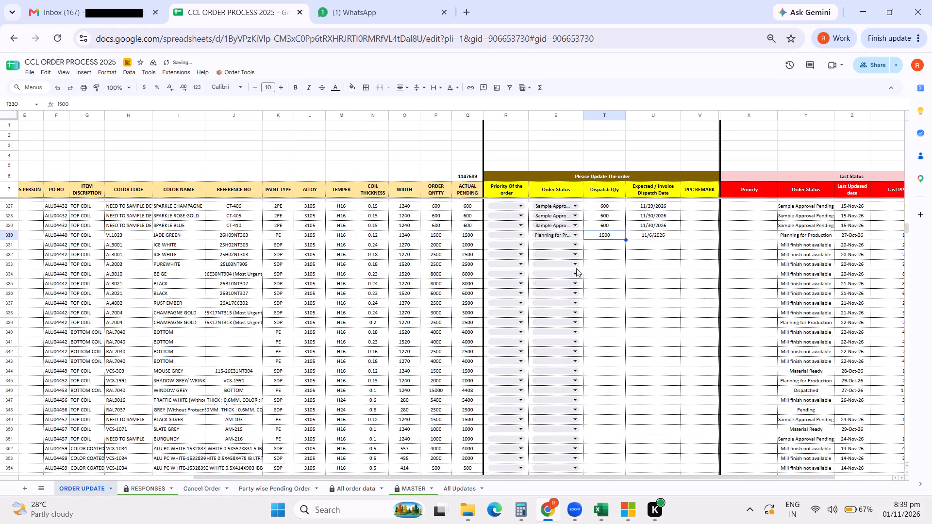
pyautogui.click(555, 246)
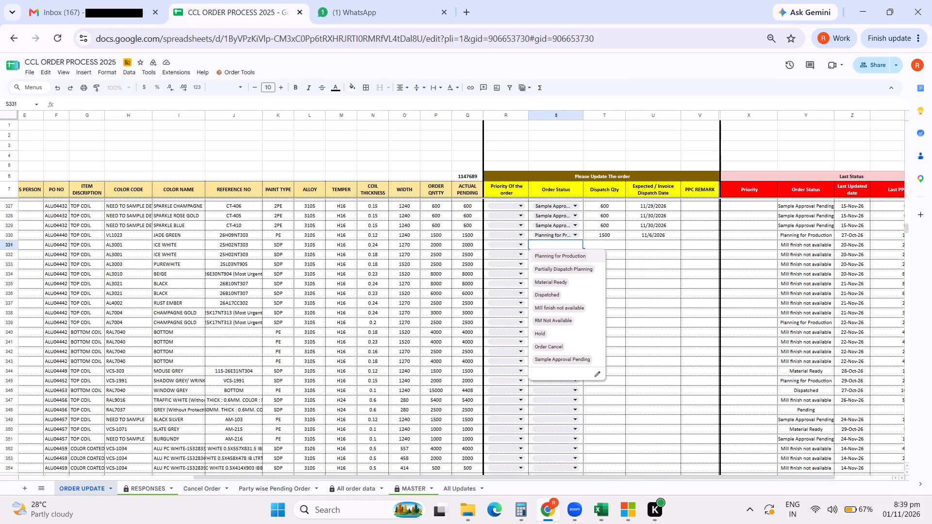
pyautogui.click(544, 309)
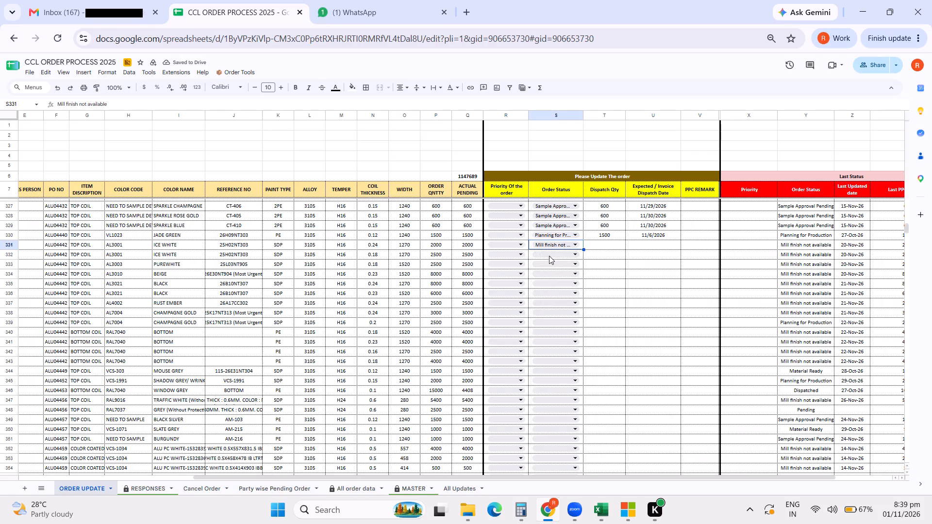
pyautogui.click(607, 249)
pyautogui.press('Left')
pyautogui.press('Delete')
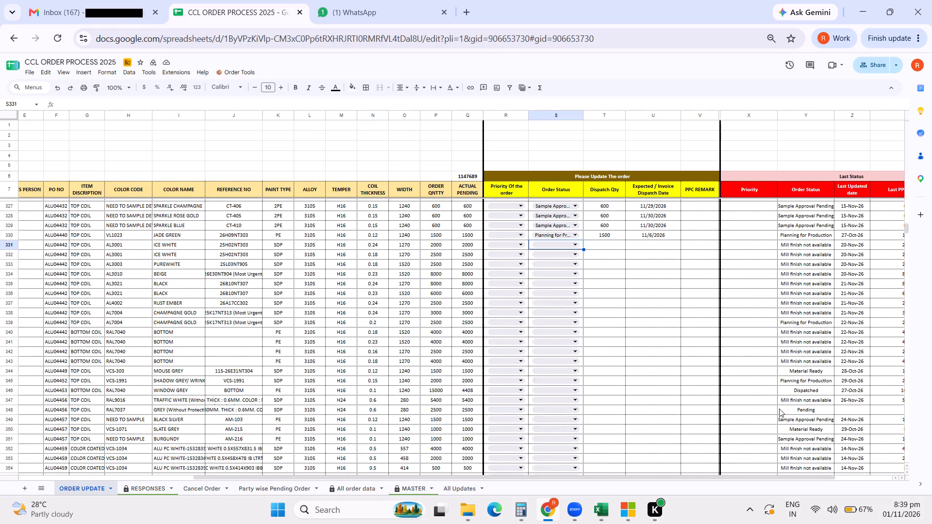
# Update the Shadow Grey order in row 345 to Planning for Production, with dispatch quantity 2000 and expected dispatch date 11/3/2026.
pyautogui.click(538, 383)
pyautogui.click(551, 395)
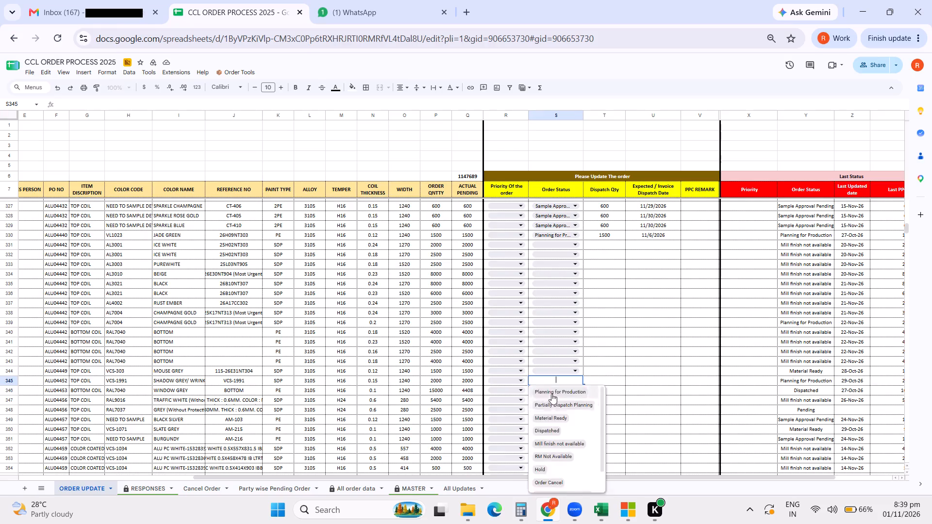
pyautogui.click(606, 380)
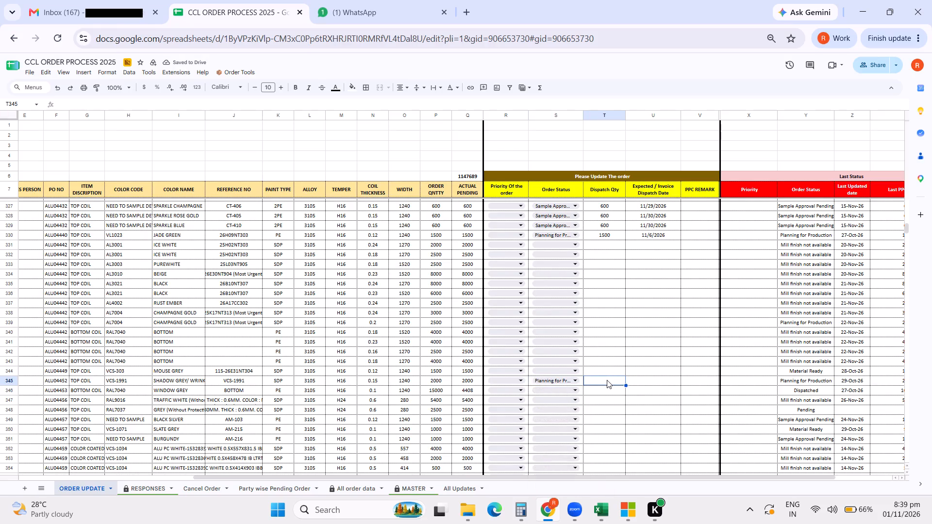
pyautogui.write('2000')
pyautogui.press('Return')
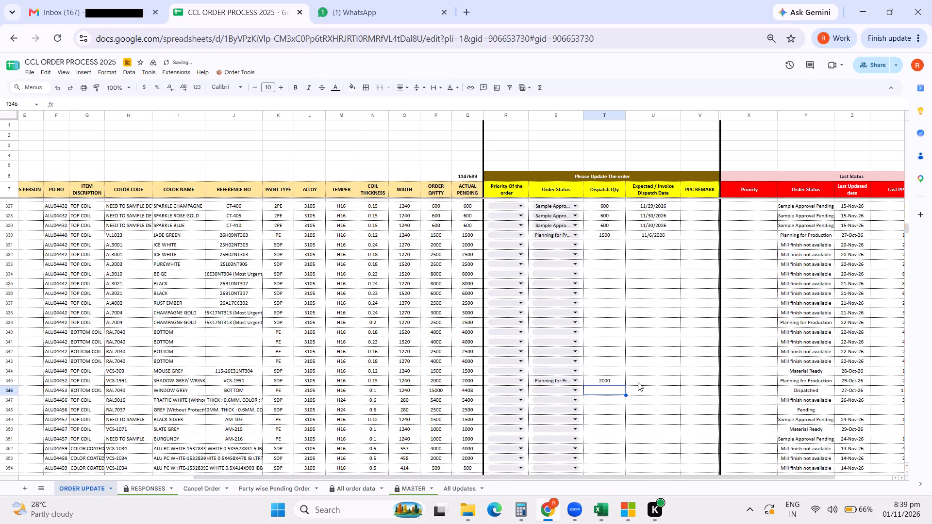
pyautogui.doubleClick(638, 382)
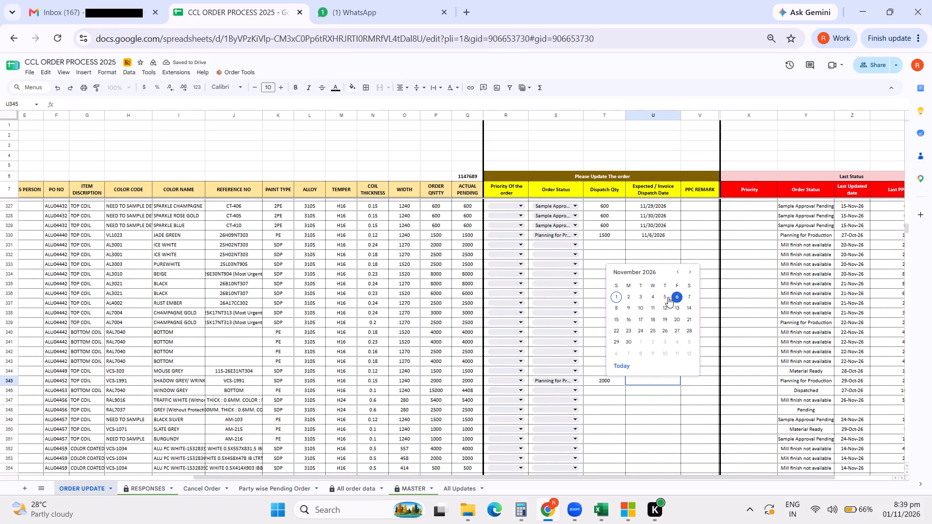
pyautogui.click(654, 297)
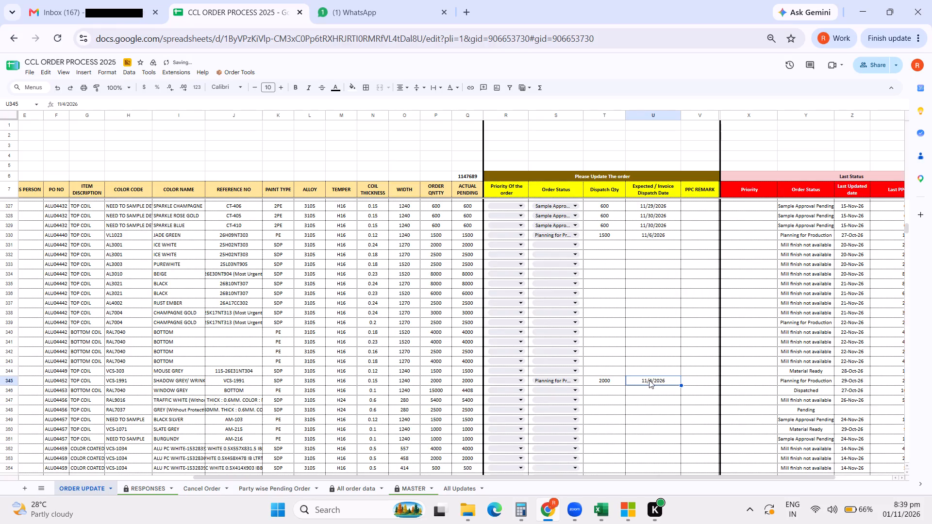
pyautogui.doubleClick(649, 380)
pyautogui.click(642, 300)
# Update the Window Grey order in row 346 to Planning for Production, with dispatch quantity 4408 and expected dispatch date 11/10/2026.
pyautogui.click(566, 390)
pyautogui.click(556, 403)
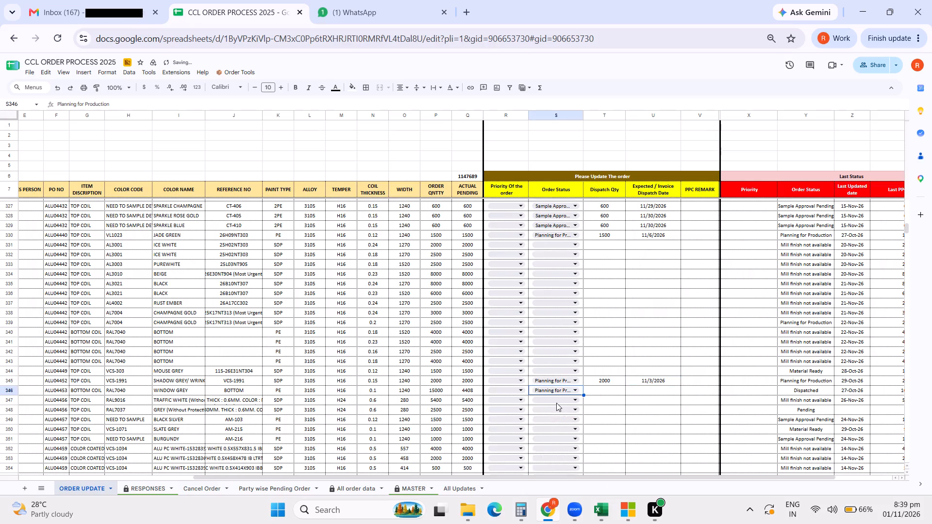
pyautogui.click(603, 392)
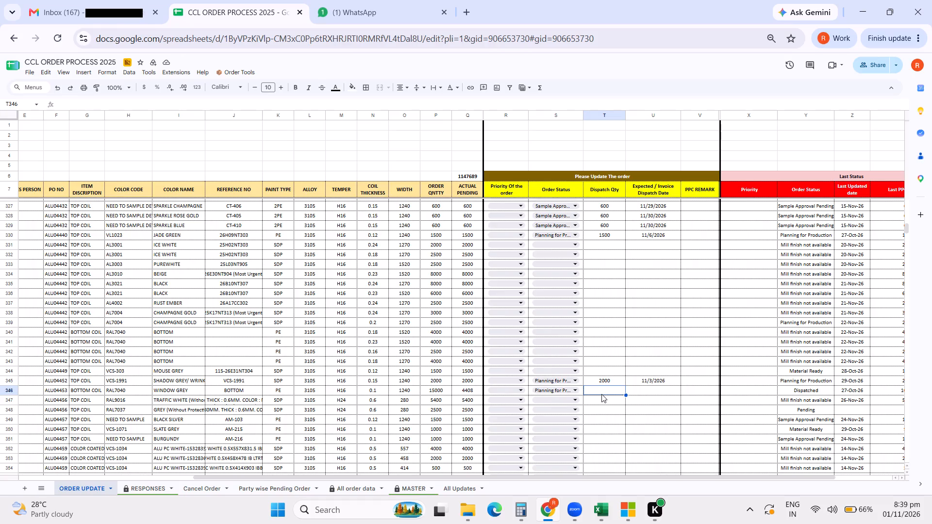
pyautogui.write('4408')
pyautogui.press('Return')
pyautogui.doubleClick(639, 391)
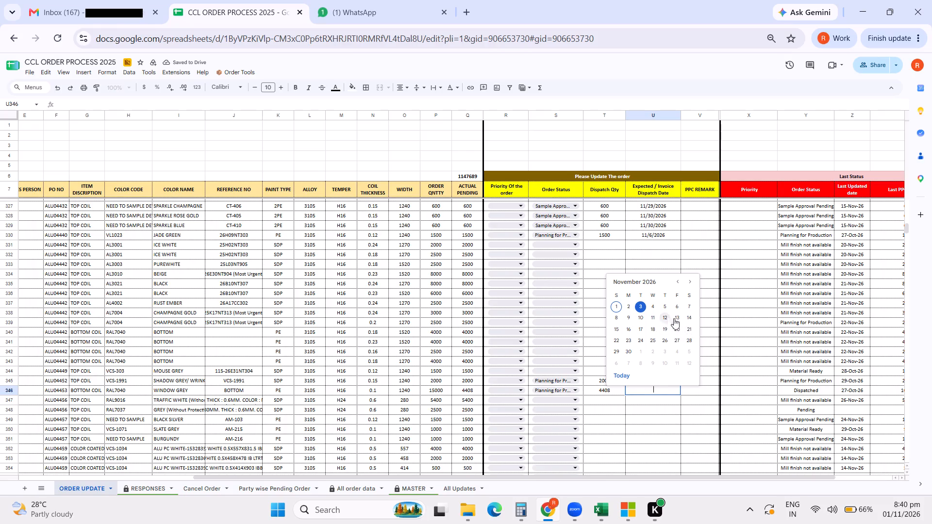
pyautogui.click(643, 317)
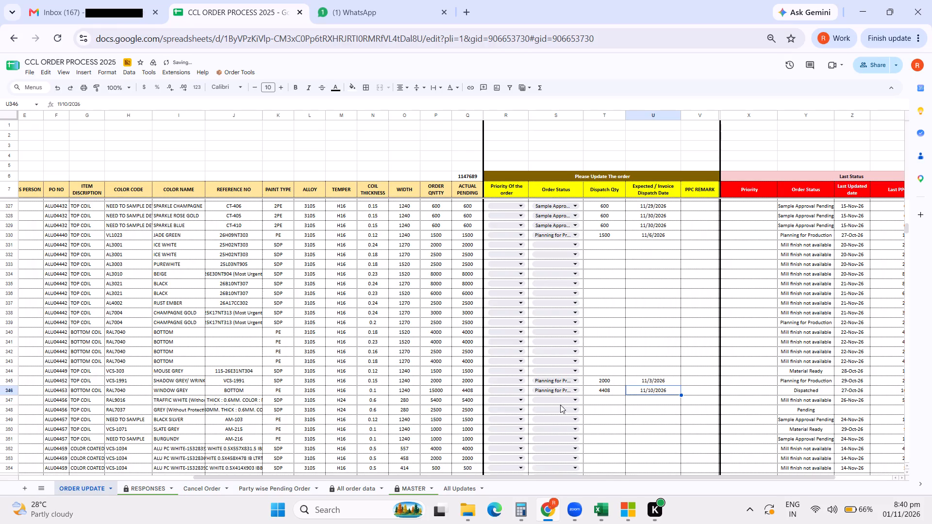
# Set the order status of the Grey and Traffic White orders in rows 348 and 347 to Mill finish not available.
pyautogui.scroll(-1, 594, 401)
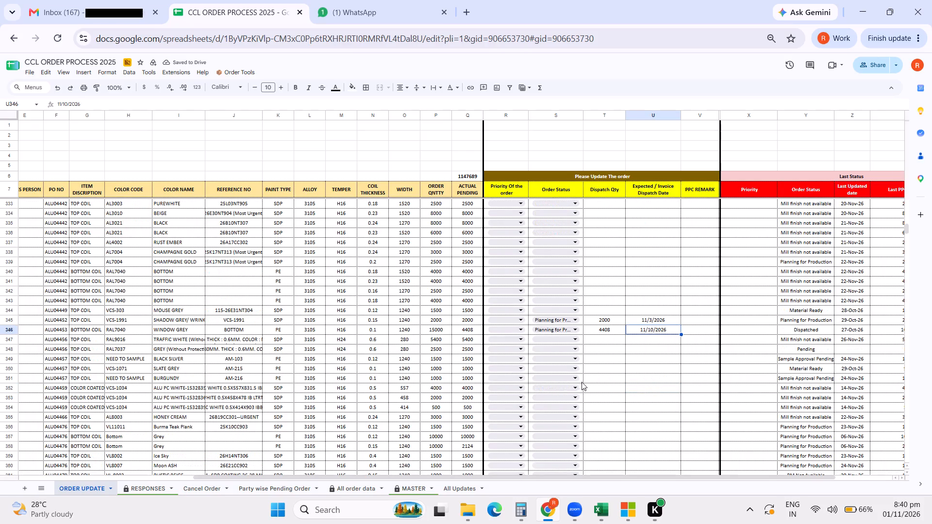
pyautogui.click(562, 351)
pyautogui.click(549, 416)
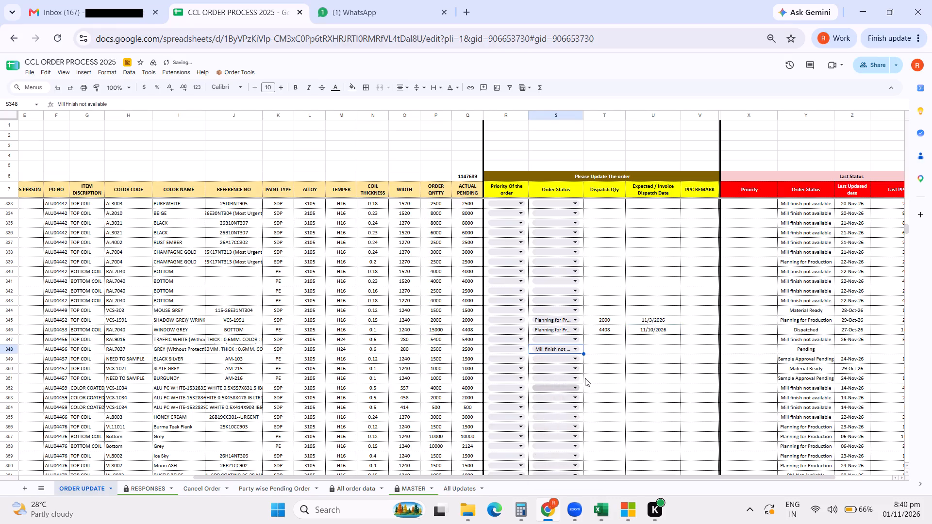
pyautogui.click(599, 351)
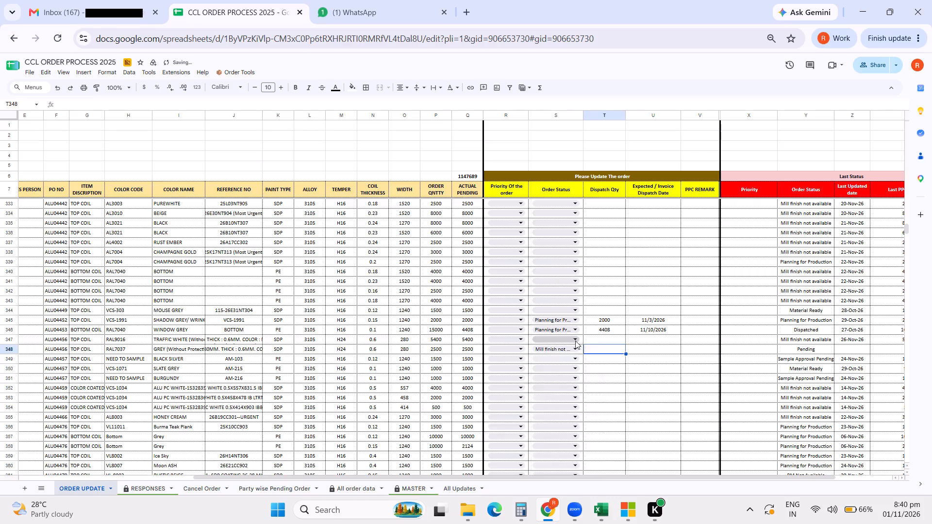
pyautogui.click(575, 341)
pyautogui.click(553, 405)
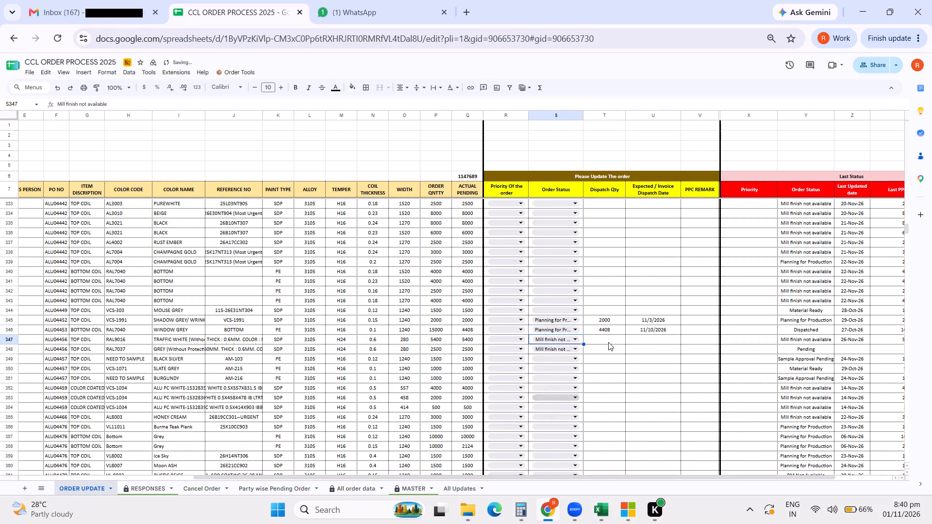
# Give rows 347 and 348 the expected dispatch date 12/26/2026, with dispatch quantities 5400 for Traffic White and 2500 for Grey.
pyautogui.click(608, 342)
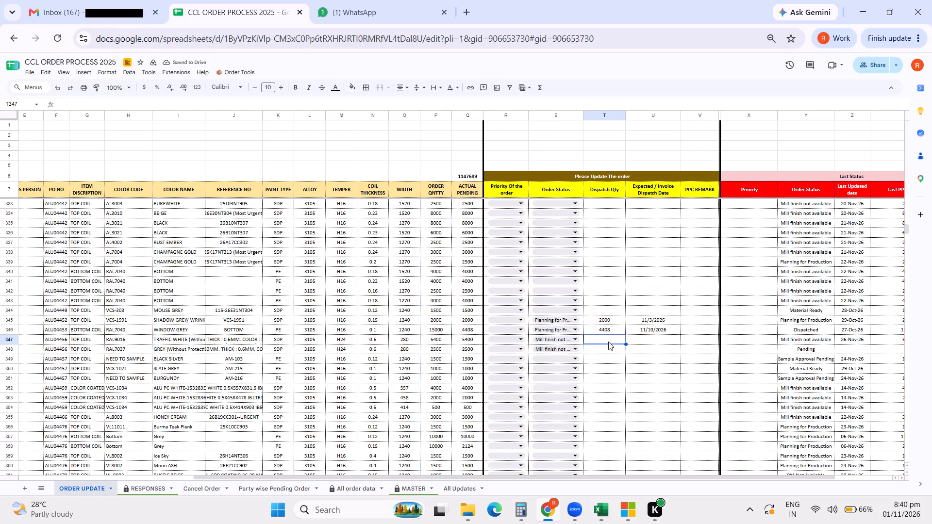
pyautogui.doubleClick(645, 336)
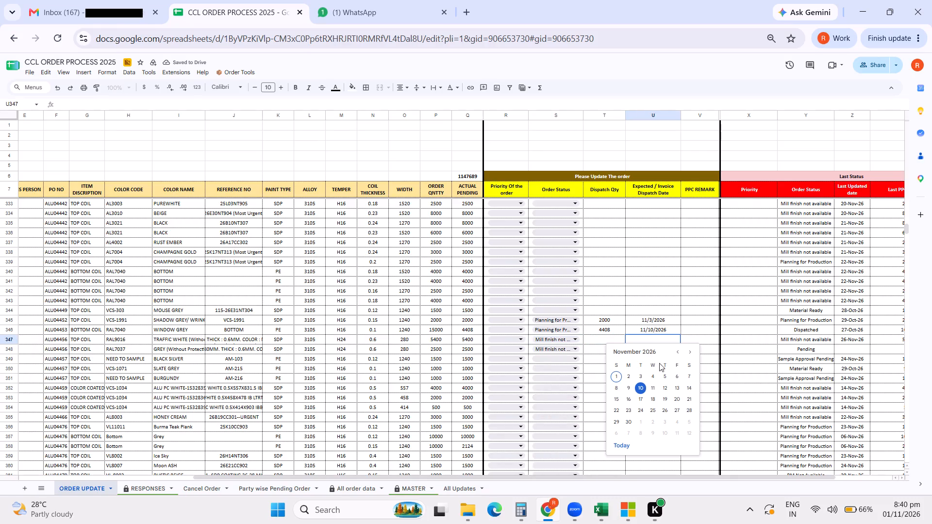
pyautogui.click(691, 352)
pyautogui.click(688, 411)
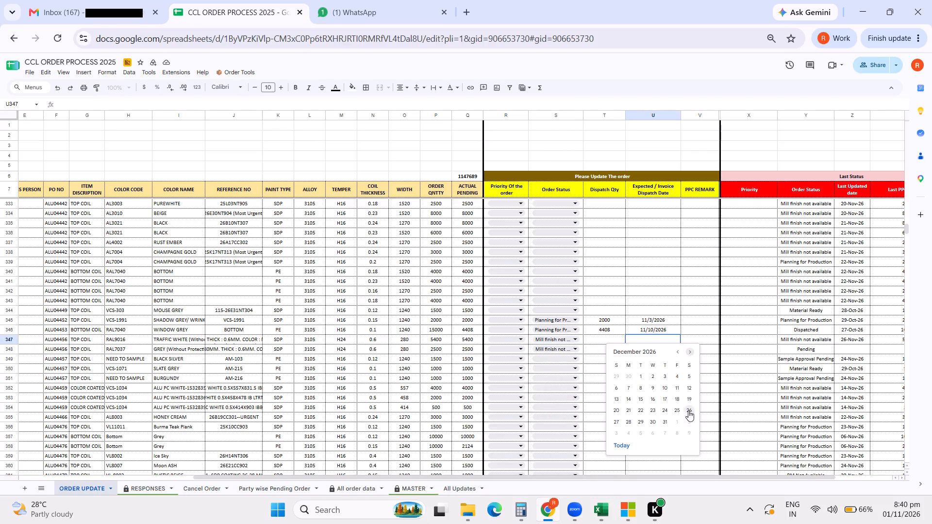
pyautogui.doubleClick(649, 350)
pyautogui.click(687, 421)
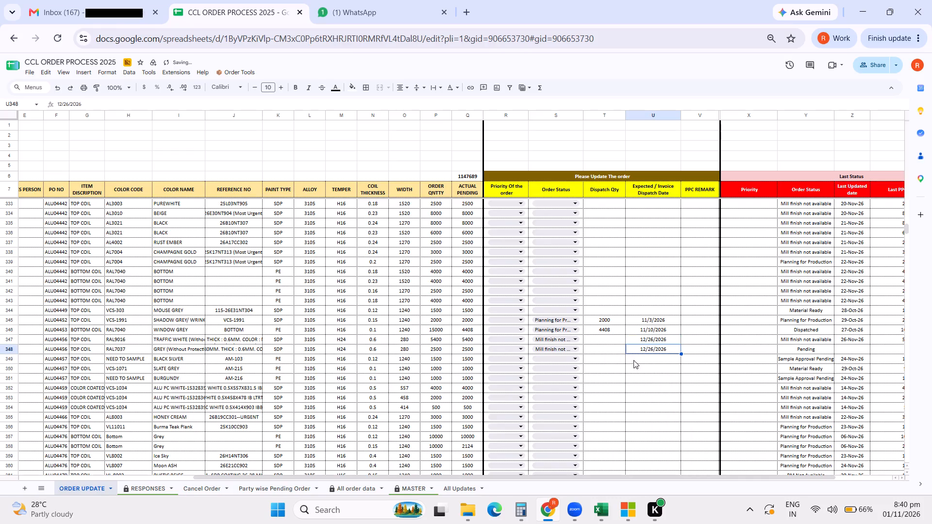
pyautogui.click(608, 340)
pyautogui.write('5400')
pyautogui.press('Return')
pyautogui.write('2500')
pyautogui.press('Return')
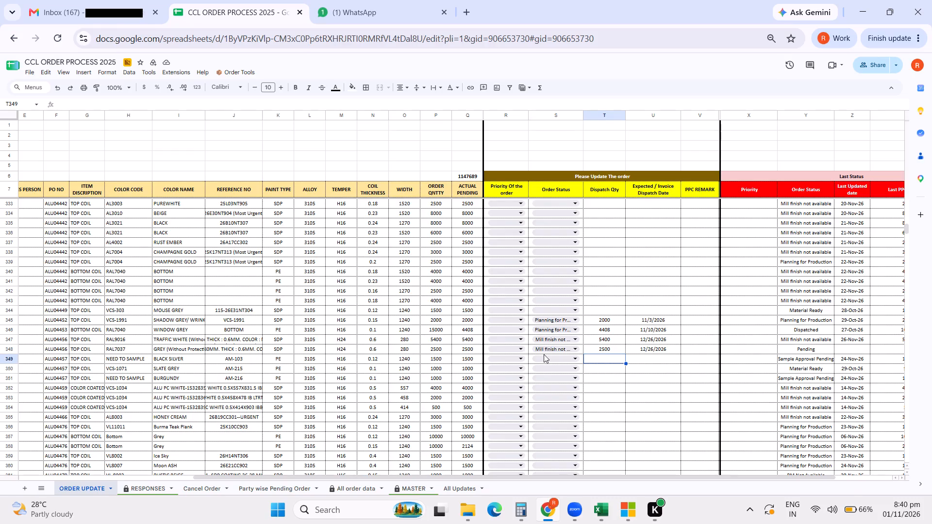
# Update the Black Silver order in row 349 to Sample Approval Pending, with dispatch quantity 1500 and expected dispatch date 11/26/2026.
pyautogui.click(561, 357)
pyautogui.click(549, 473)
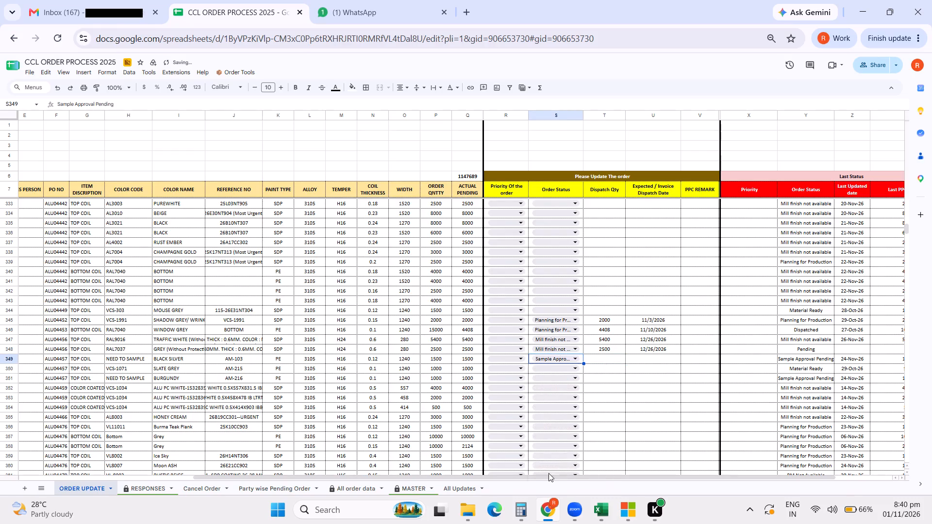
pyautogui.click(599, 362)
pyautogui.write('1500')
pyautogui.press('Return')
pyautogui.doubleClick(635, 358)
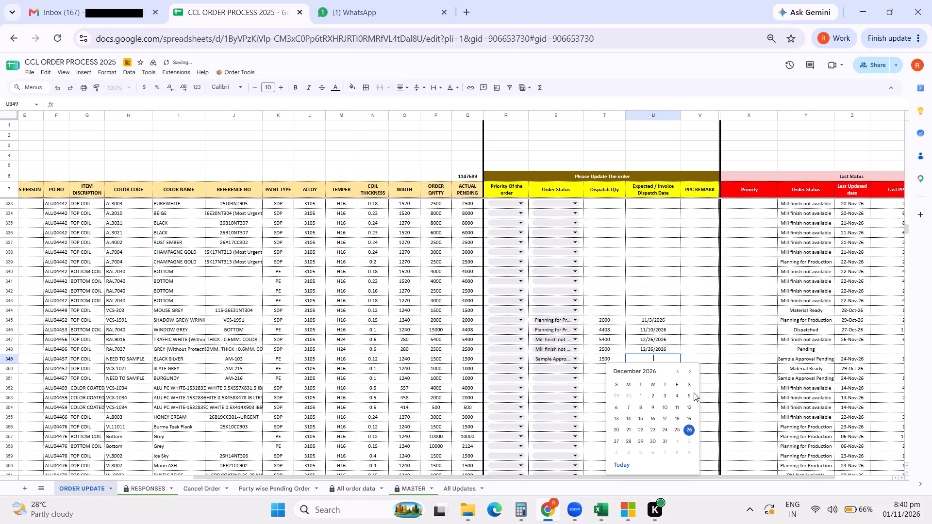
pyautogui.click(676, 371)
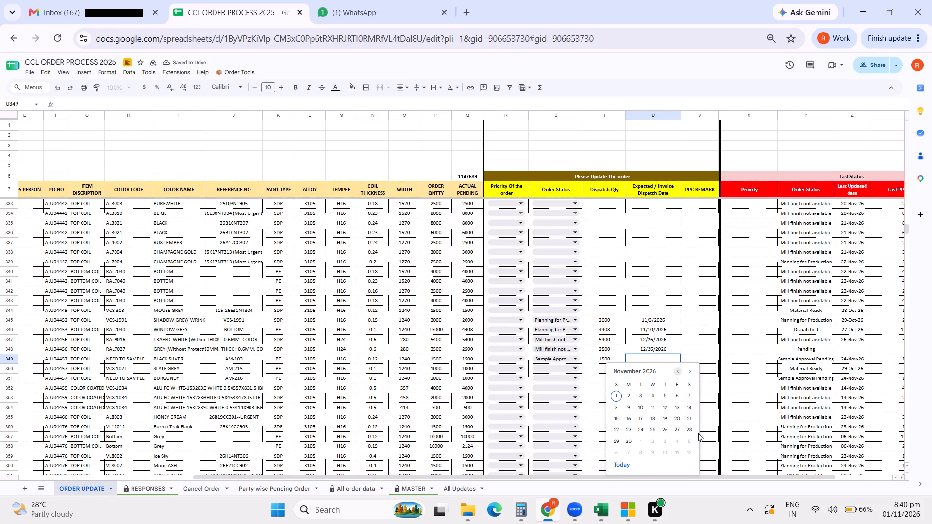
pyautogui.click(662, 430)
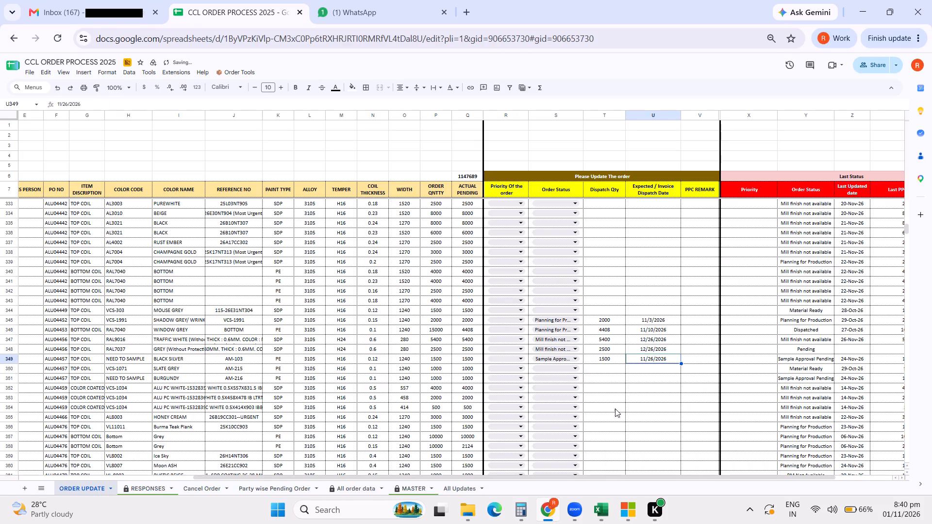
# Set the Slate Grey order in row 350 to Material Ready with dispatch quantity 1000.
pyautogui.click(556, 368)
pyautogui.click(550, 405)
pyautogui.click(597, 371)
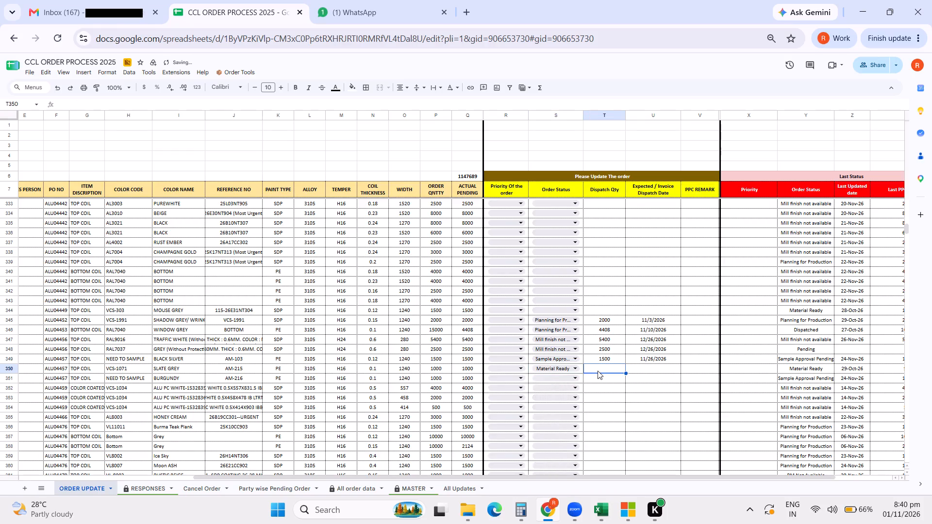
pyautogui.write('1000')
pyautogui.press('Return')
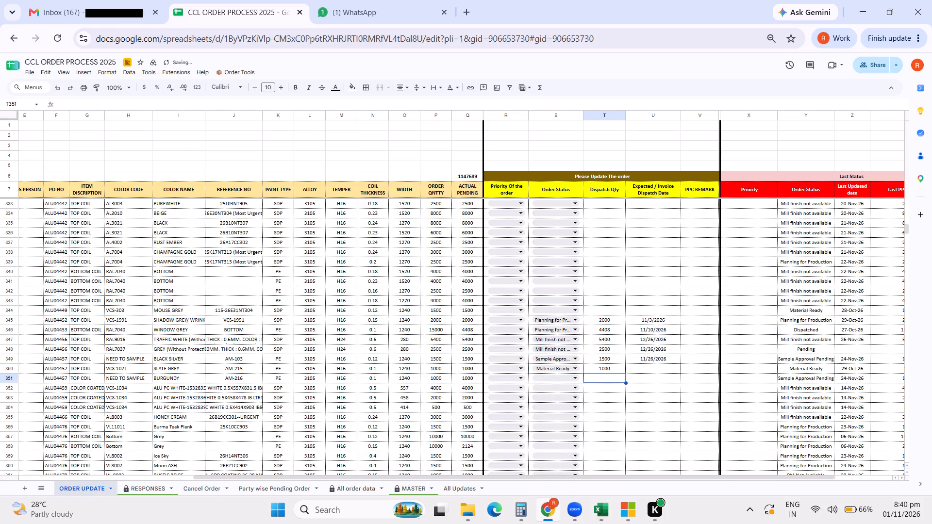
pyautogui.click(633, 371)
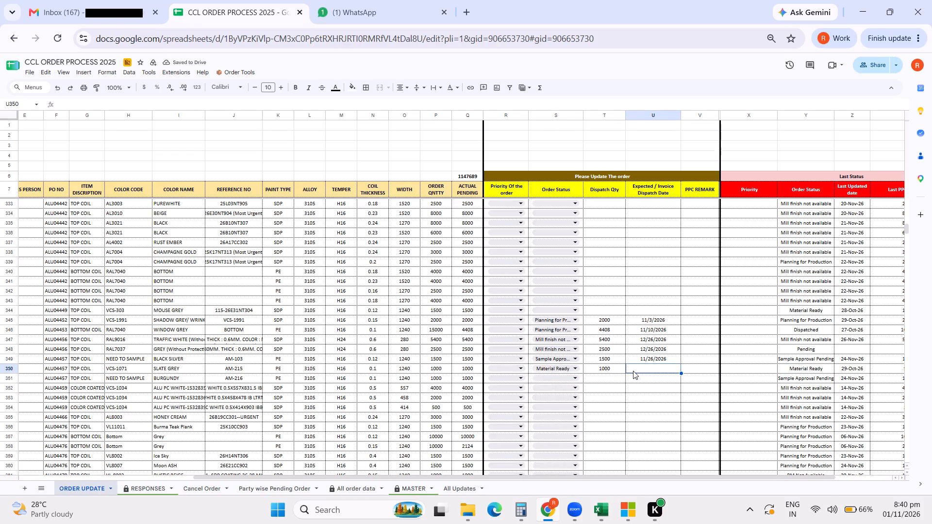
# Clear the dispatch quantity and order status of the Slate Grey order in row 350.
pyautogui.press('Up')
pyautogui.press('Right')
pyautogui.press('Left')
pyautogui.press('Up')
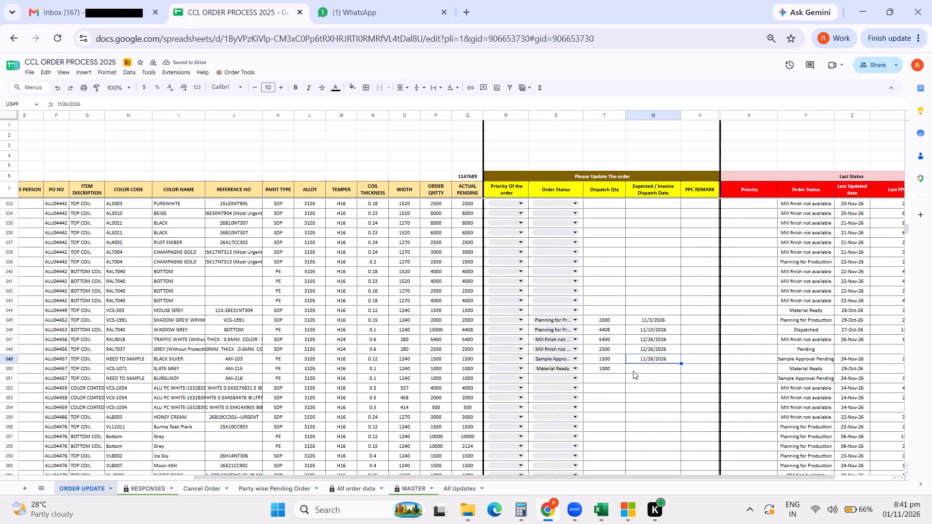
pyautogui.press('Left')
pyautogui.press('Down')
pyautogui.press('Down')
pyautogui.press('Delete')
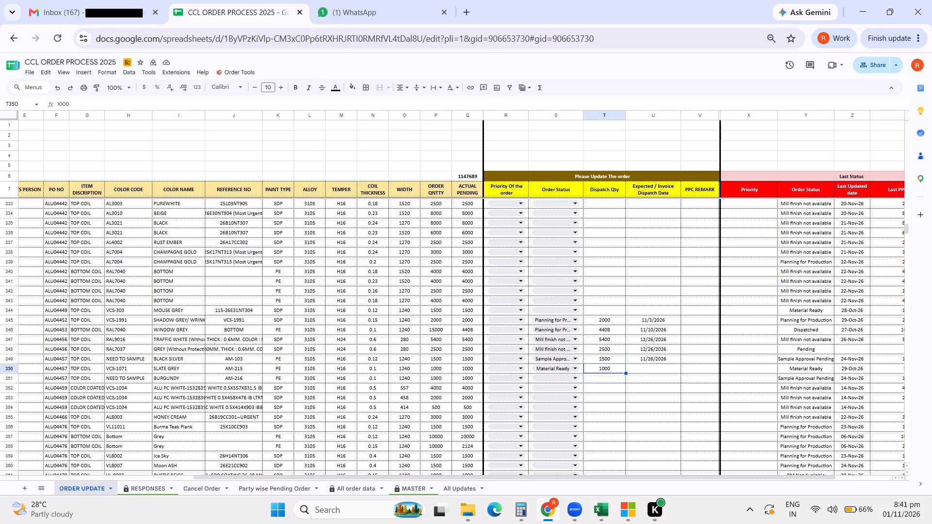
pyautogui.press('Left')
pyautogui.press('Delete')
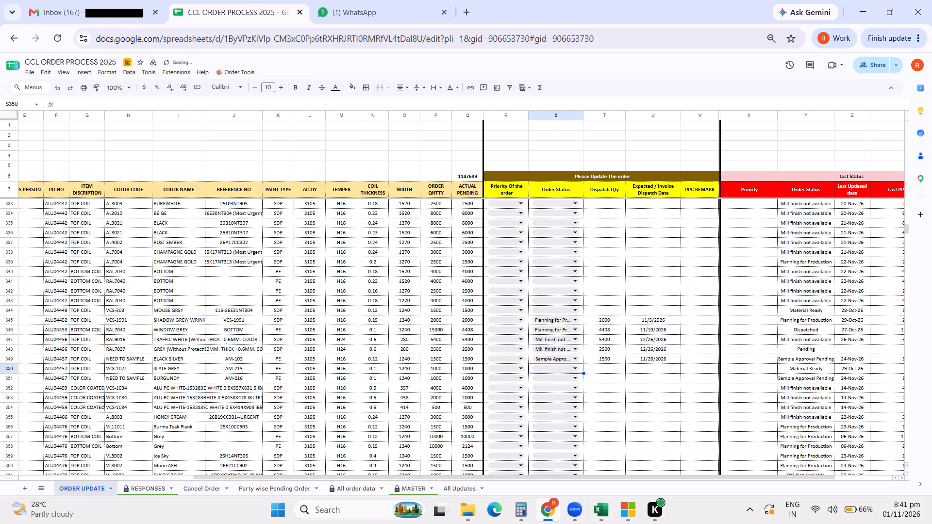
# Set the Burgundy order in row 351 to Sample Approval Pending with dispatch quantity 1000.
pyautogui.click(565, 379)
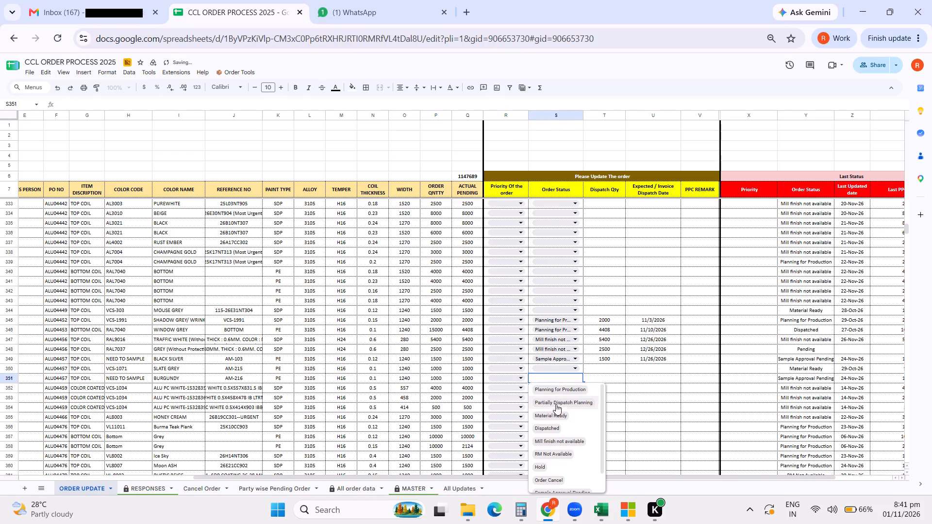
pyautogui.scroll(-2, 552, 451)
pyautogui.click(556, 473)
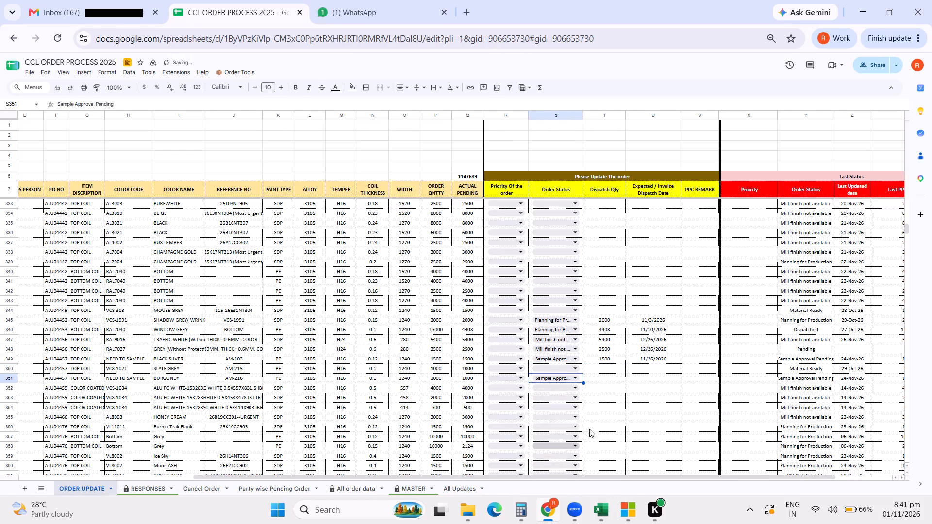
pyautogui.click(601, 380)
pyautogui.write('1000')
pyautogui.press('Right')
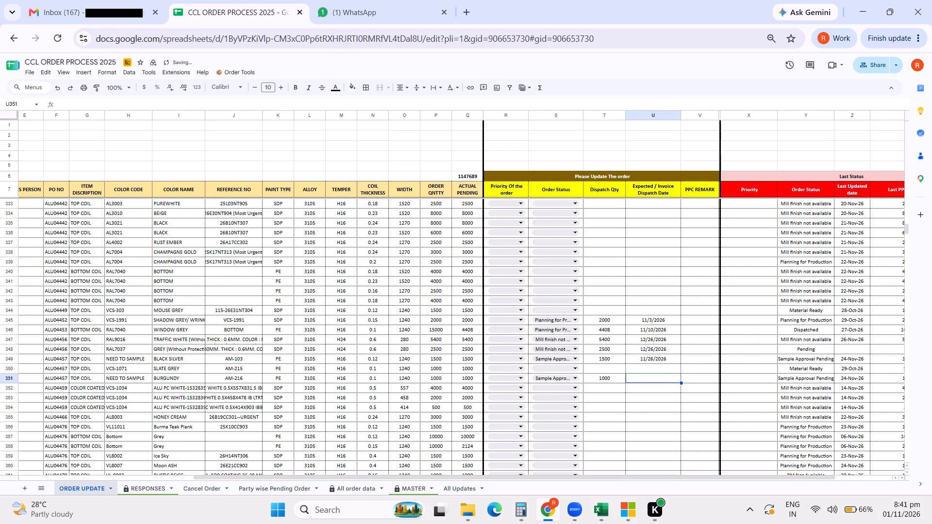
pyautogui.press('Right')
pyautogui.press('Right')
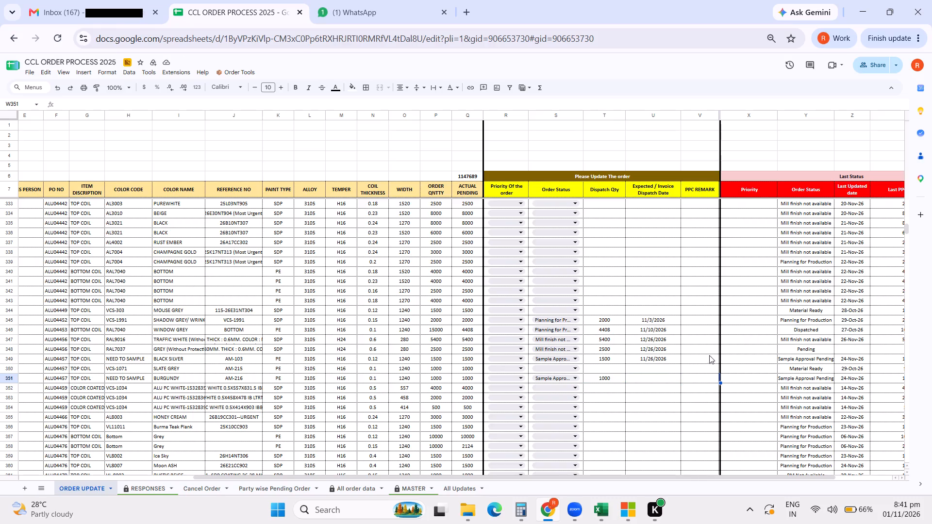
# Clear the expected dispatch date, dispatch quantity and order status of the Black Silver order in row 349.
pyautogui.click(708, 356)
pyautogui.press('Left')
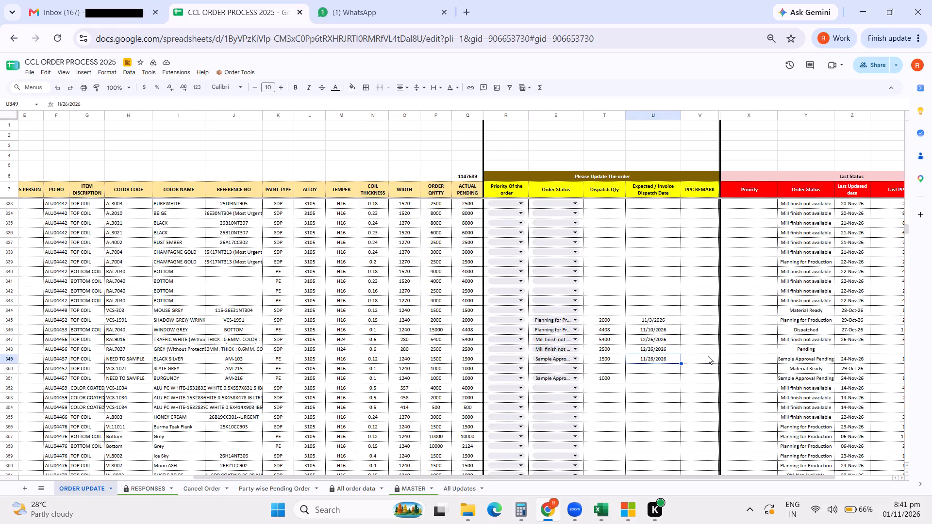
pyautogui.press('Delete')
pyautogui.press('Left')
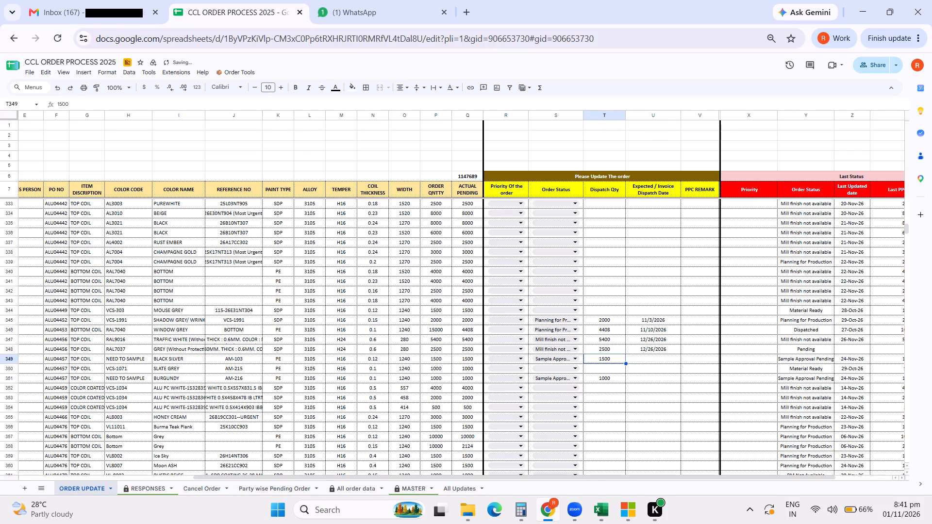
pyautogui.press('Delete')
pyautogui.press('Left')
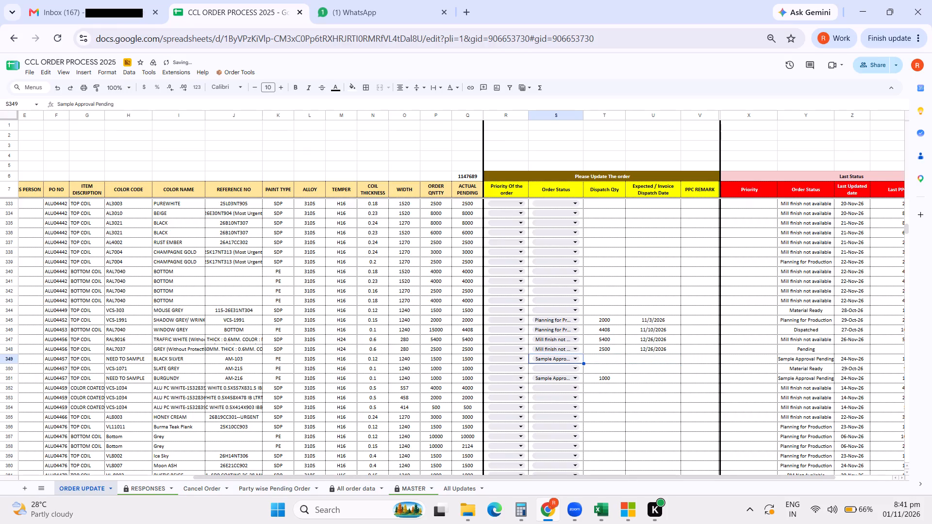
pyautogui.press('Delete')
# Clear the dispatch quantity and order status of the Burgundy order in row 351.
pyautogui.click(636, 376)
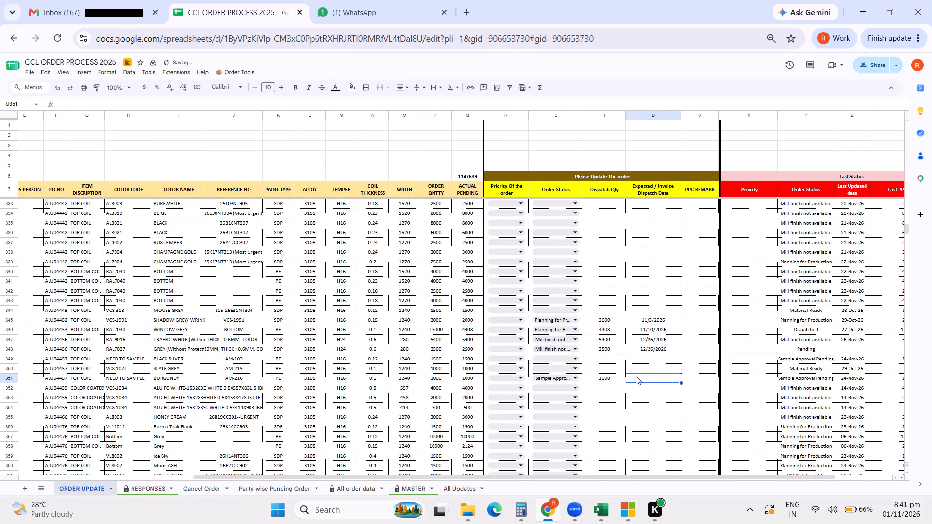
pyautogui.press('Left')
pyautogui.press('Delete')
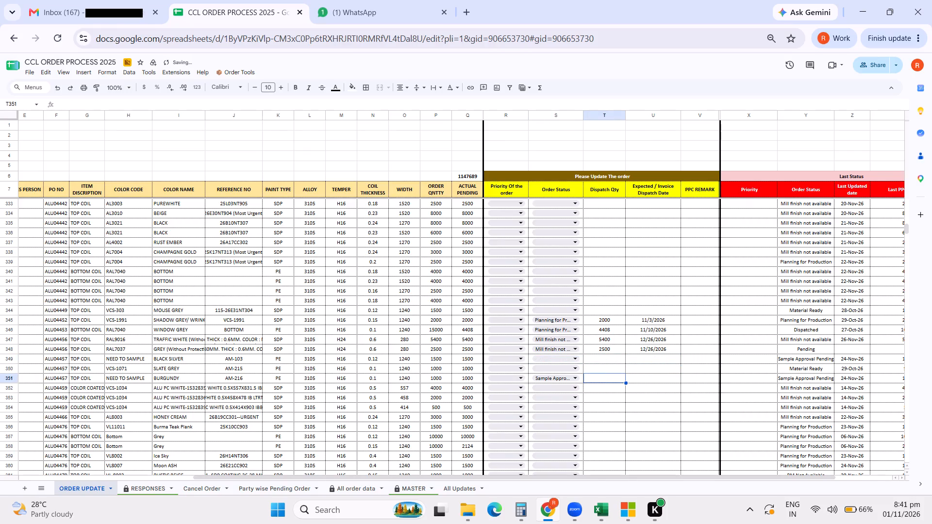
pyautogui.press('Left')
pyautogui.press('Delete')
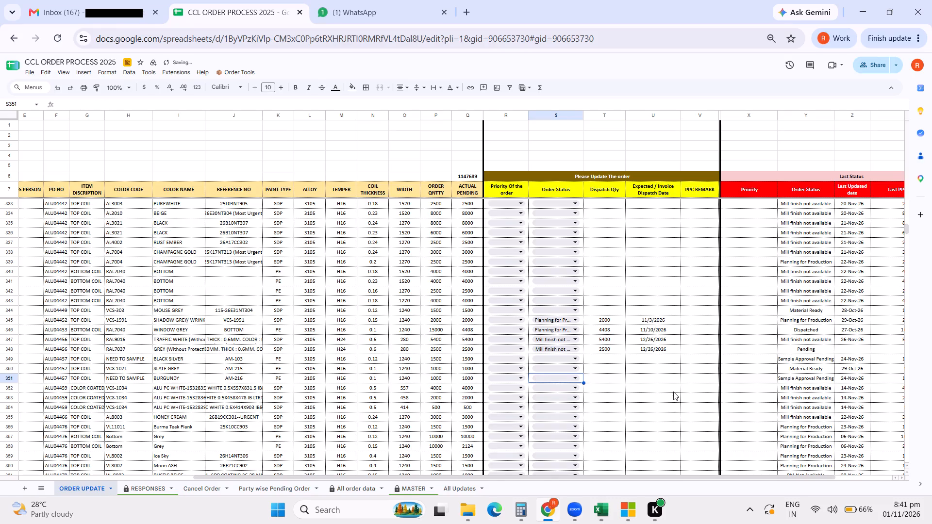
# Compare the Mouse Grey to Exotic Silver orders in the Pending Order workbook in Excel with the rows of the online ORDER UPDATE sheet.
pyautogui.scroll(-1, 673, 389)
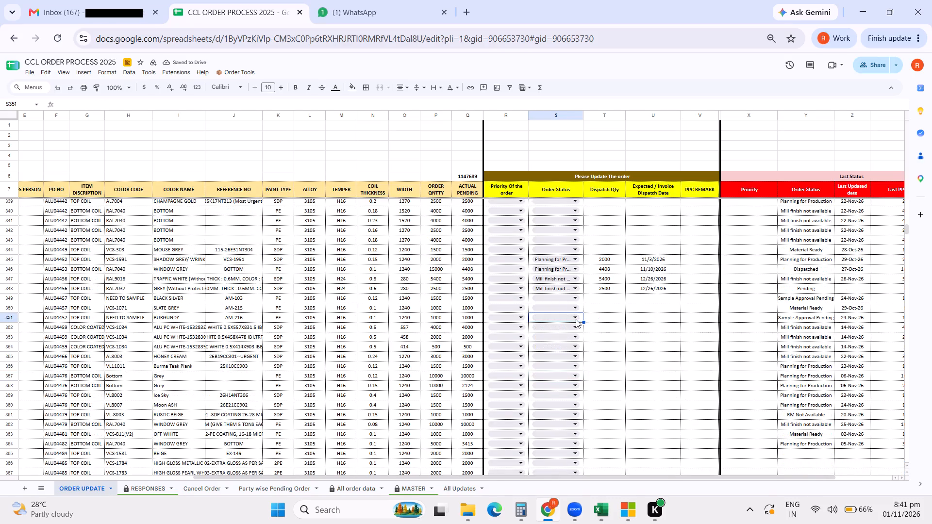
pyautogui.click(664, 313)
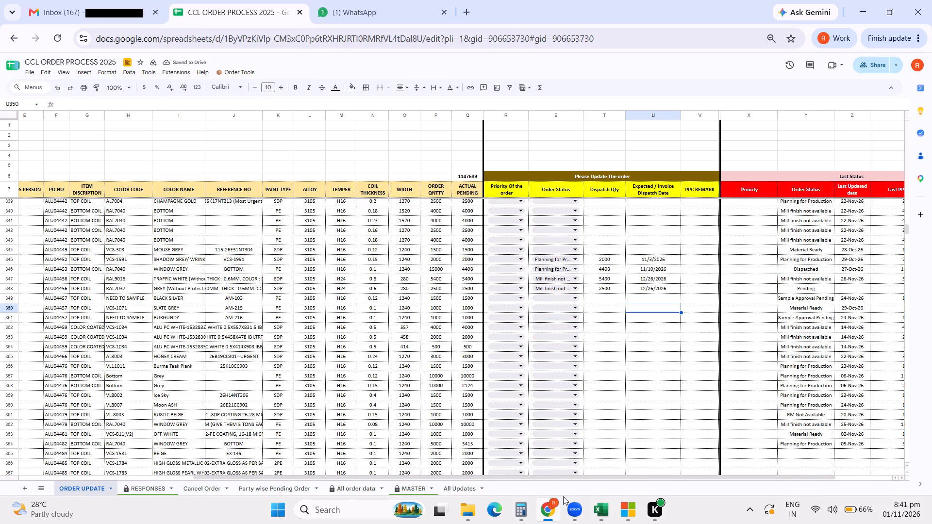
pyautogui.click(551, 516)
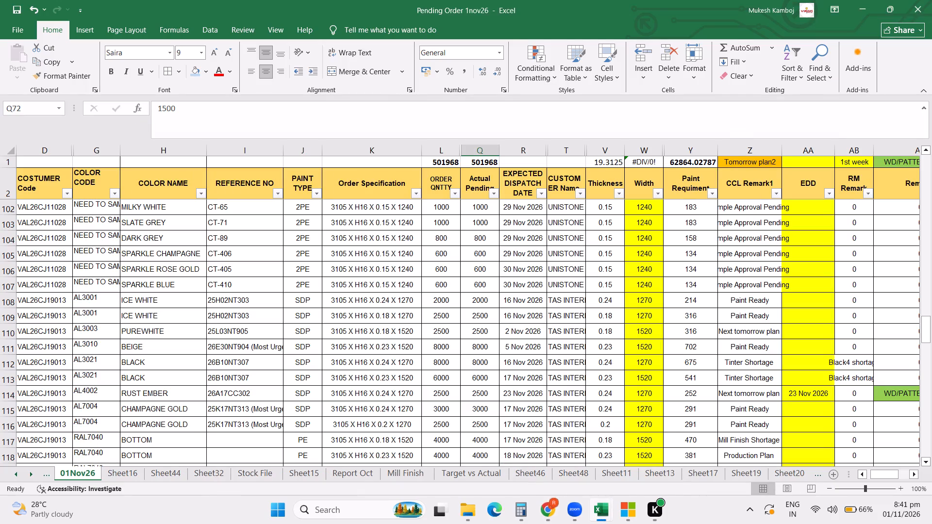
pyautogui.scroll(-4, 515, 351)
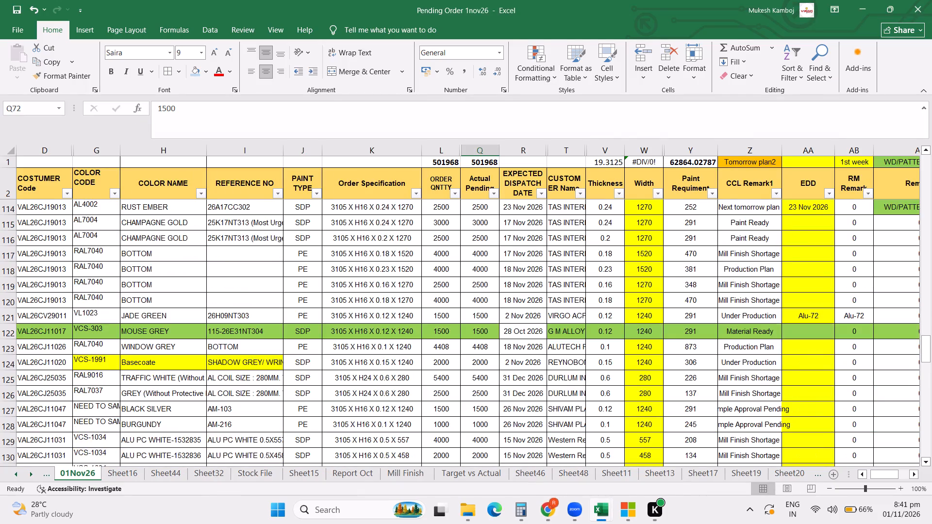
pyautogui.scroll(-2, 515, 351)
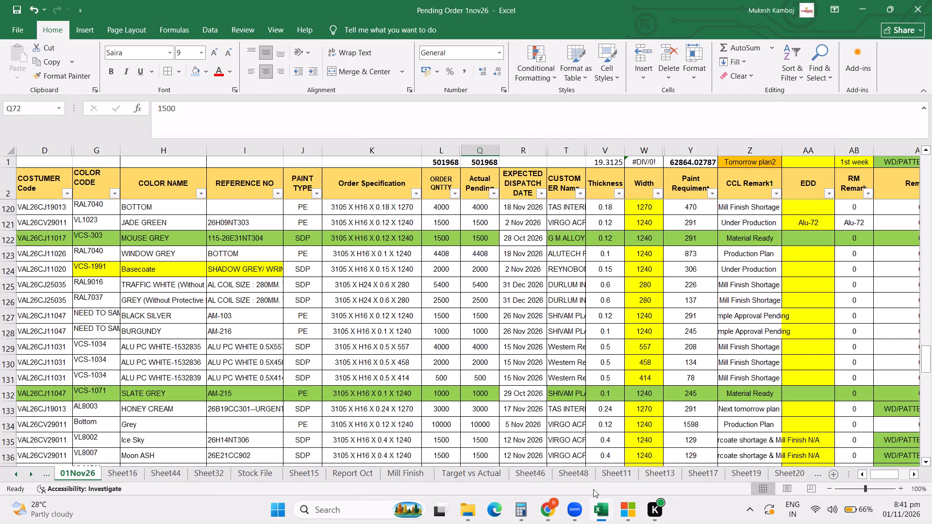
pyautogui.click(555, 517)
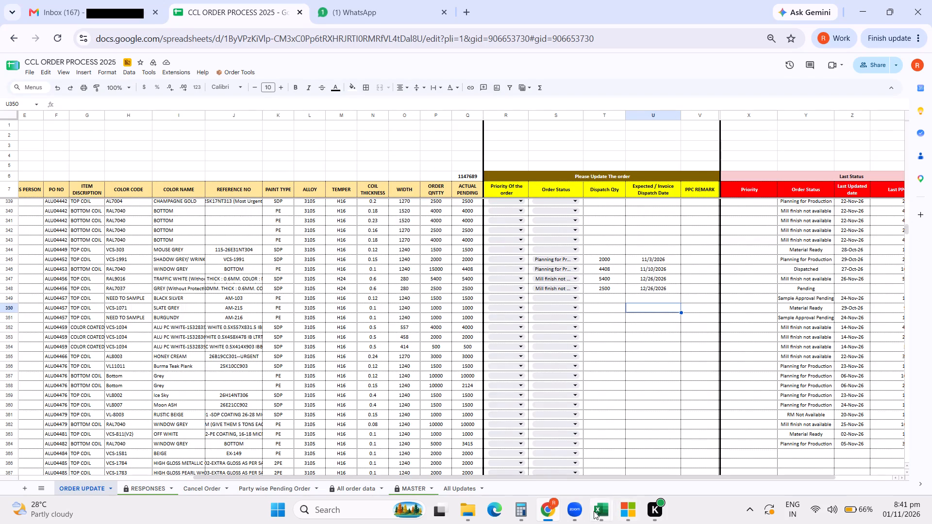
pyautogui.click(546, 514)
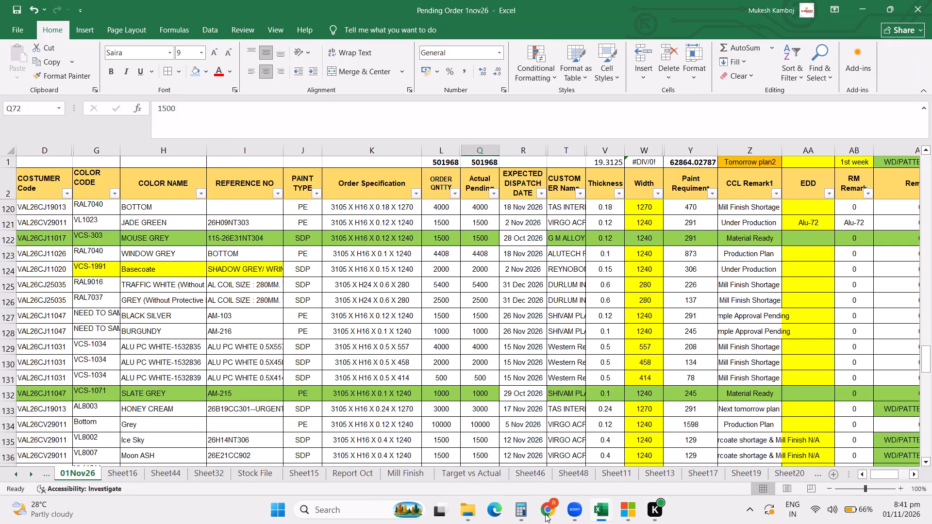
pyautogui.scroll(-4, 553, 364)
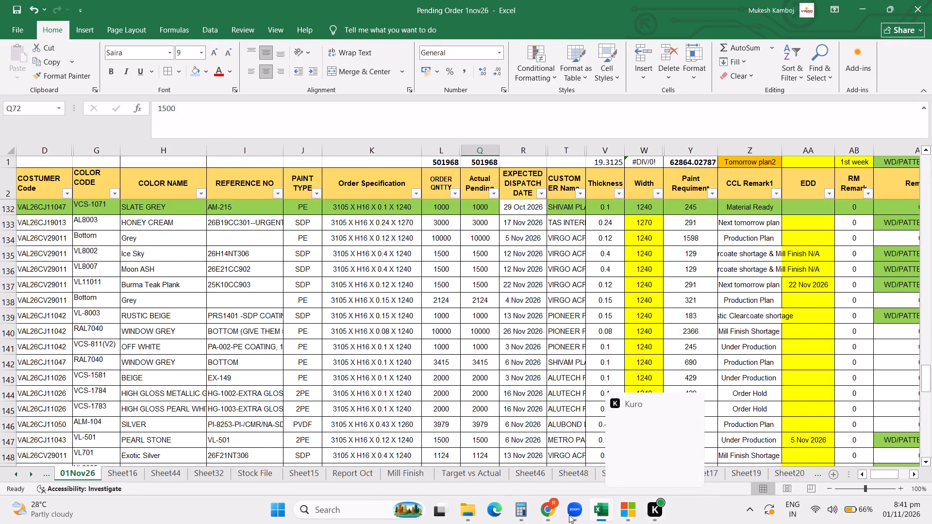
pyautogui.click(548, 515)
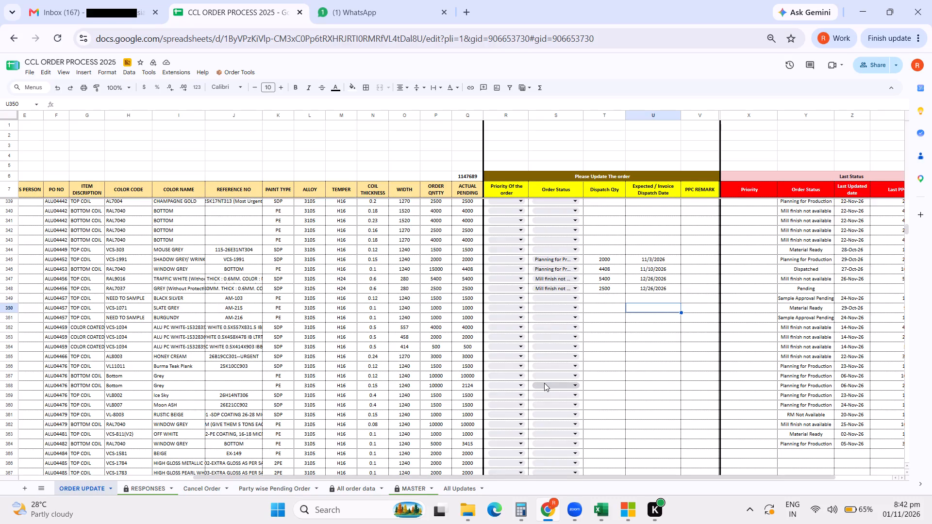
pyautogui.click(549, 513)
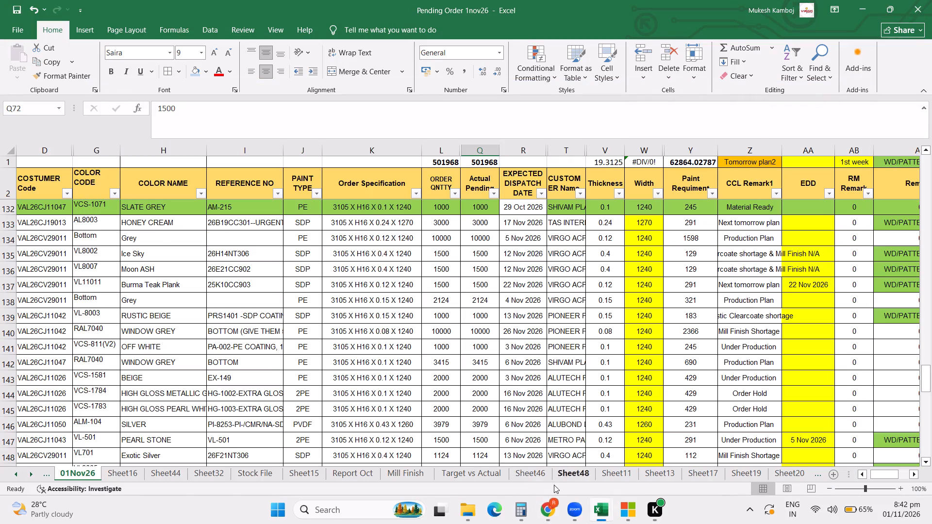
pyautogui.click(556, 510)
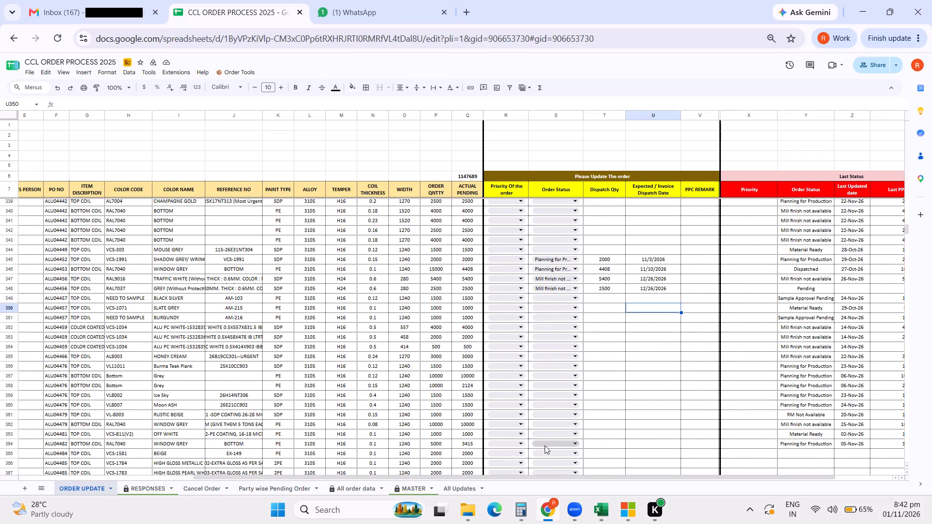
# Set the Beige order in row 365 to Material Ready with dispatch quantity 2000 and expected dispatch date 11/2/2026.
pyautogui.scroll(-2, 583, 388)
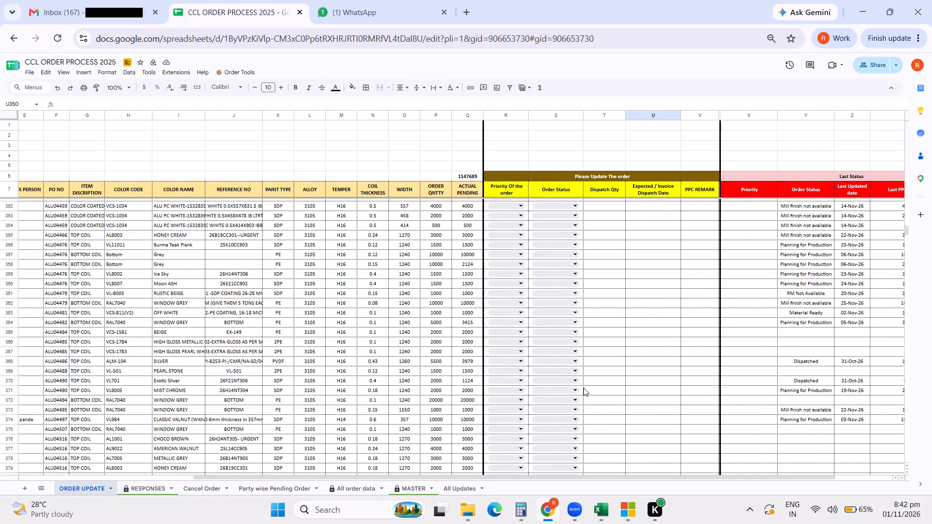
pyautogui.scroll(-1, 583, 388)
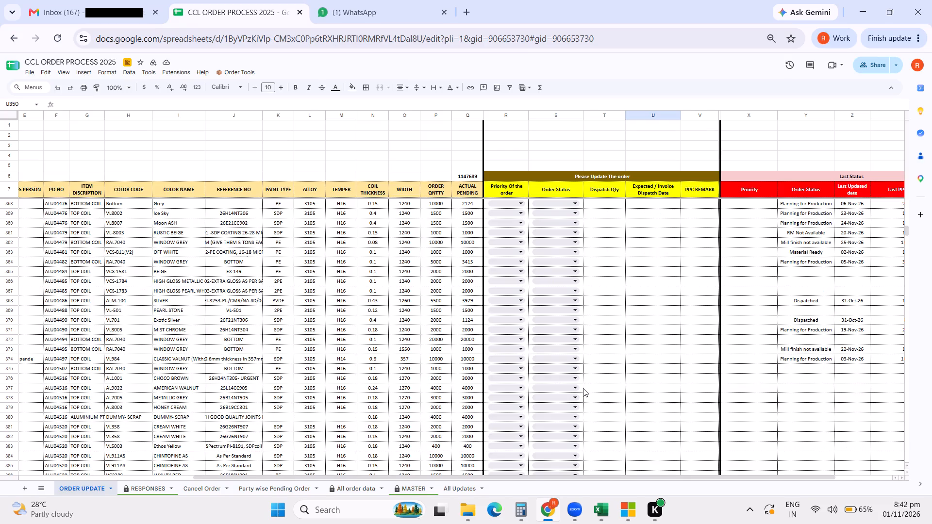
pyautogui.click(557, 273)
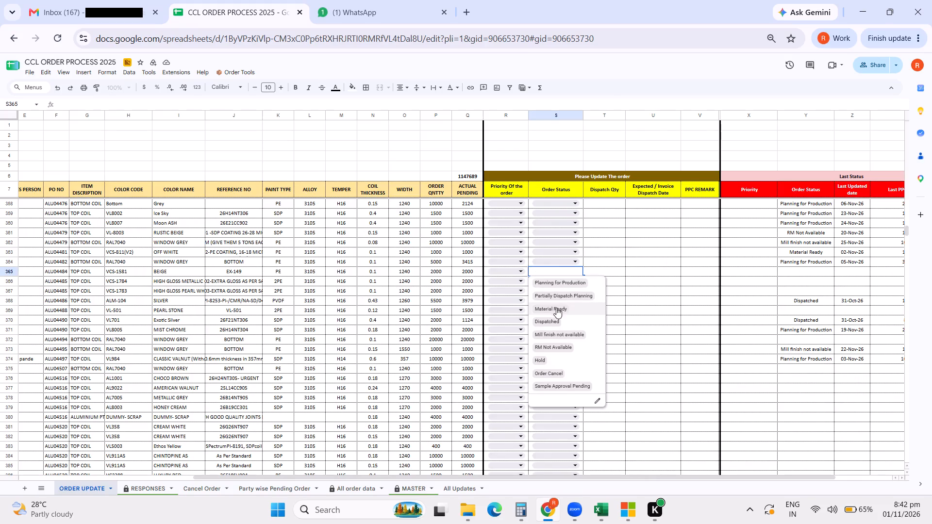
pyautogui.click(554, 307)
pyautogui.doubleClick(587, 274)
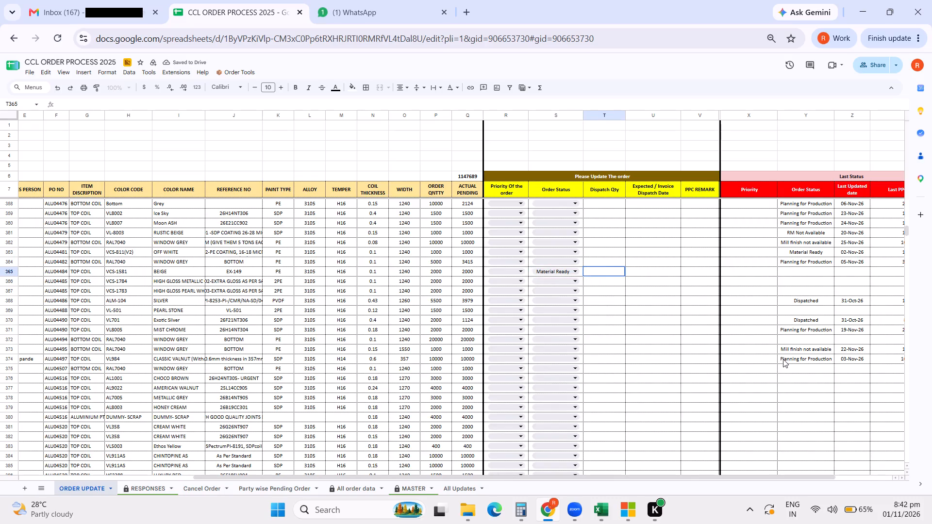
pyautogui.write('2000')
pyautogui.press('Return')
pyautogui.doubleClick(647, 273)
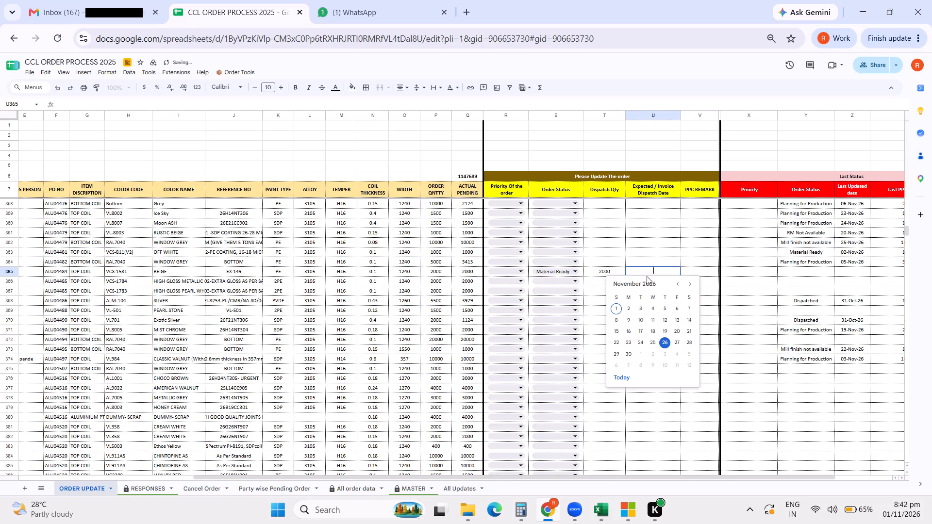
pyautogui.click(629, 309)
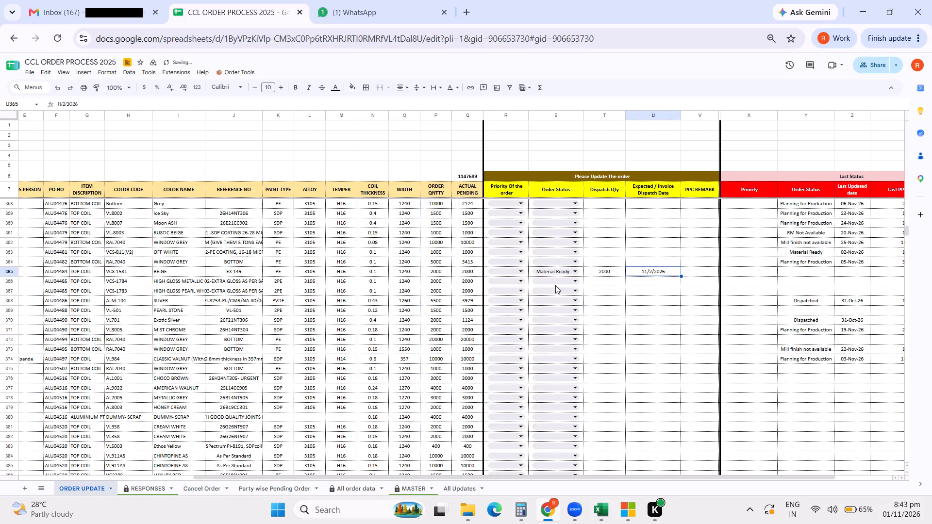
# Set both High Gloss orders in rows 366 and 367 to Sample Approval Pending, dispatch quantity 2000 and expected dispatch date 11/21/2026.
pyautogui.click(554, 284)
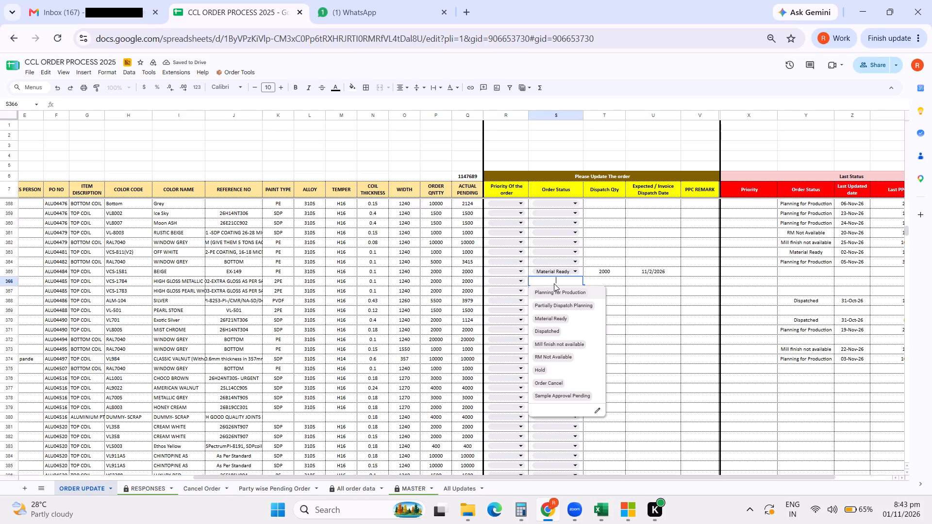
pyautogui.click(550, 395)
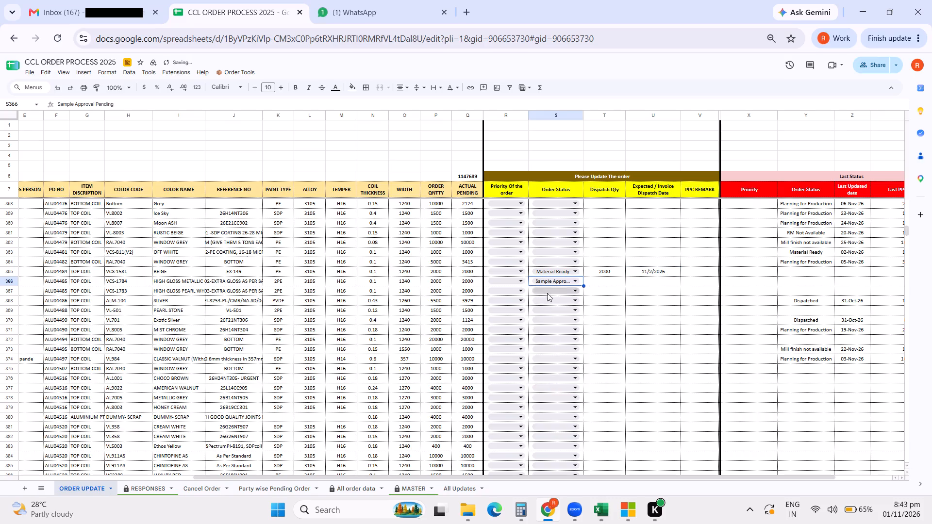
pyautogui.click(547, 292)
pyautogui.click(549, 408)
pyautogui.click(590, 285)
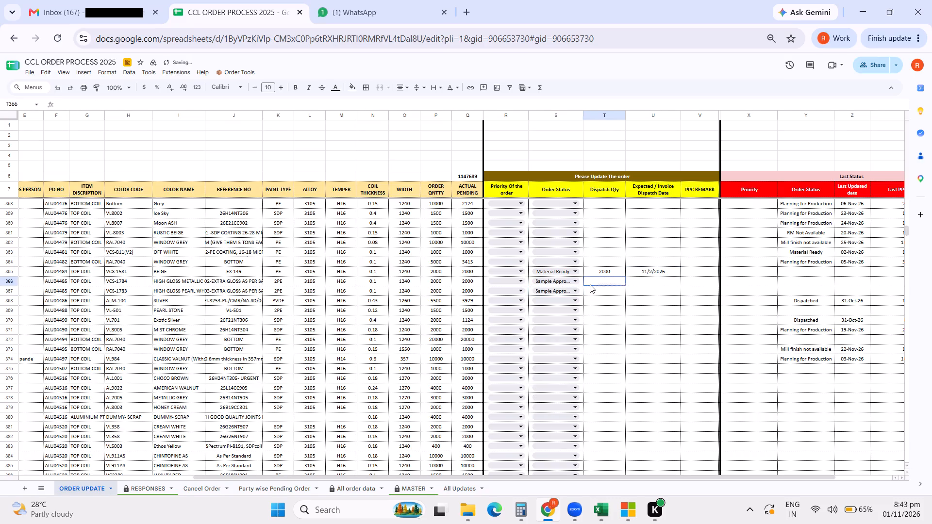
pyautogui.write('2000')
pyautogui.press('Return')
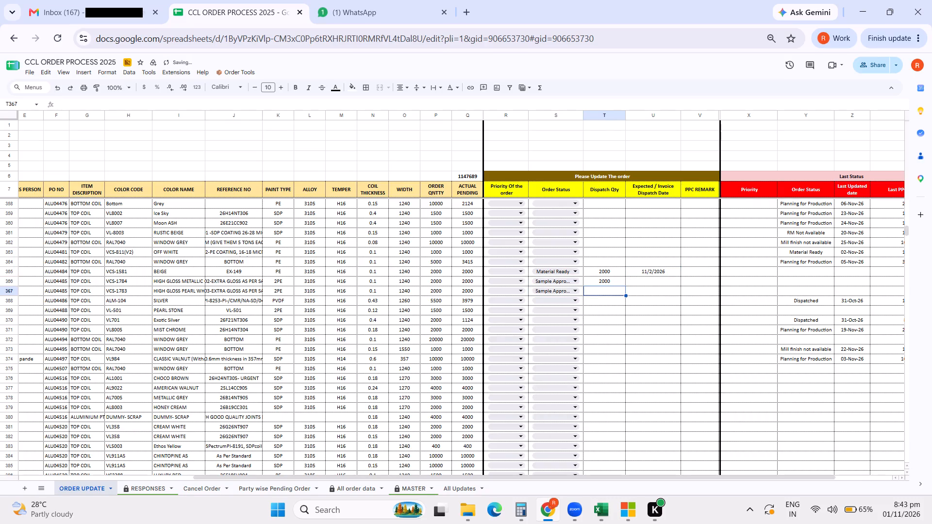
pyautogui.write('2000')
pyautogui.press('Return')
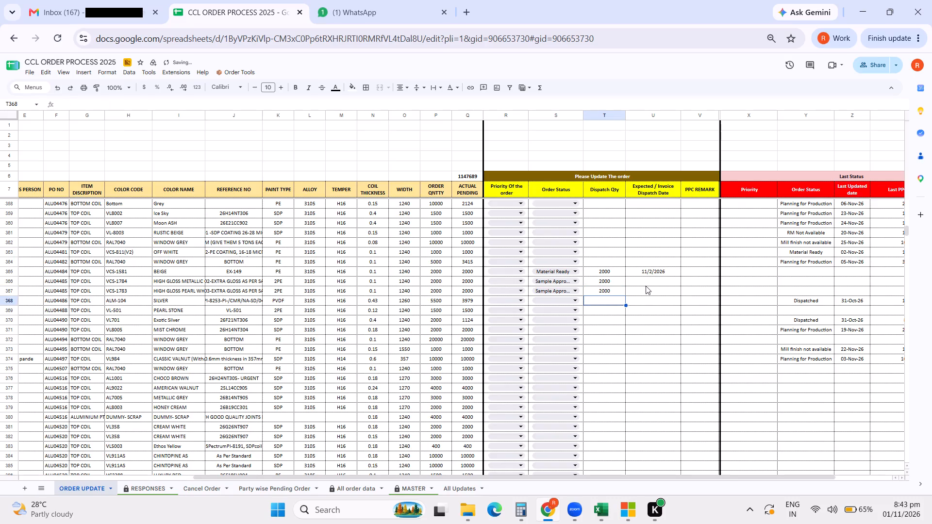
pyautogui.doubleClick(646, 281)
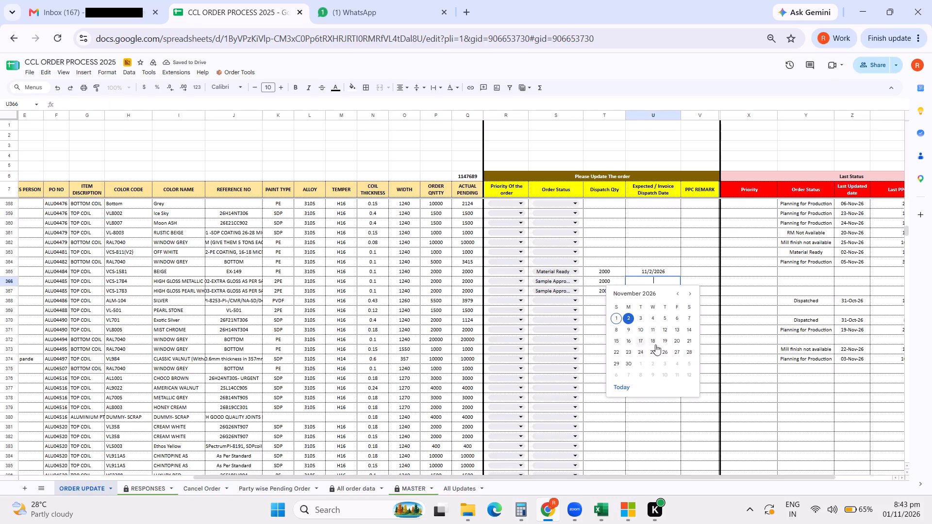
pyautogui.click(689, 341)
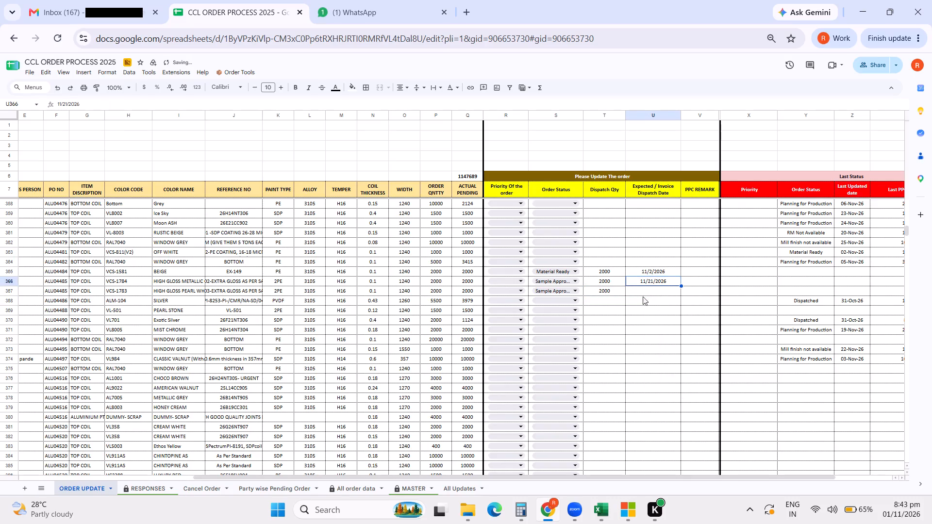
pyautogui.doubleClick(643, 291)
pyautogui.click(686, 350)
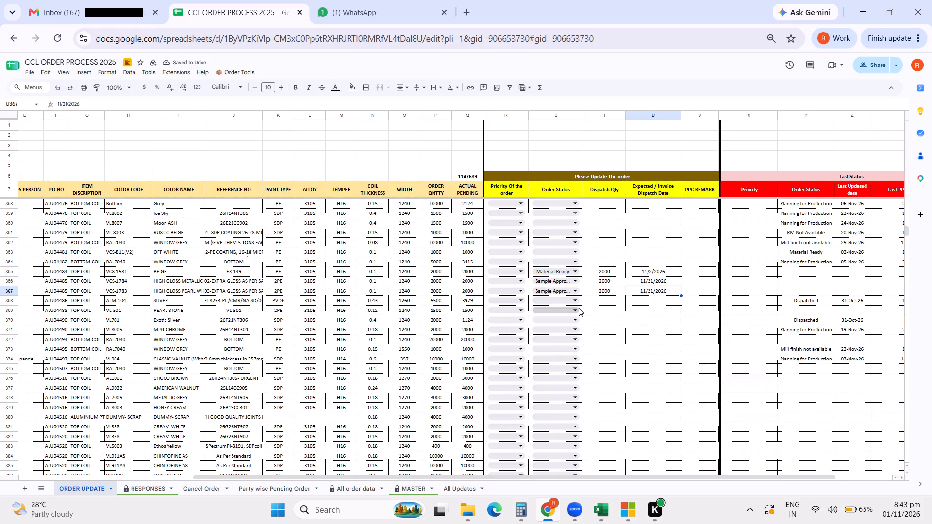
# Set the Pearl Stone order in row 369 to Planning for Production with dispatch quantity 1500 and expected dispatch date 11/6/2026.
pyautogui.click(552, 311)
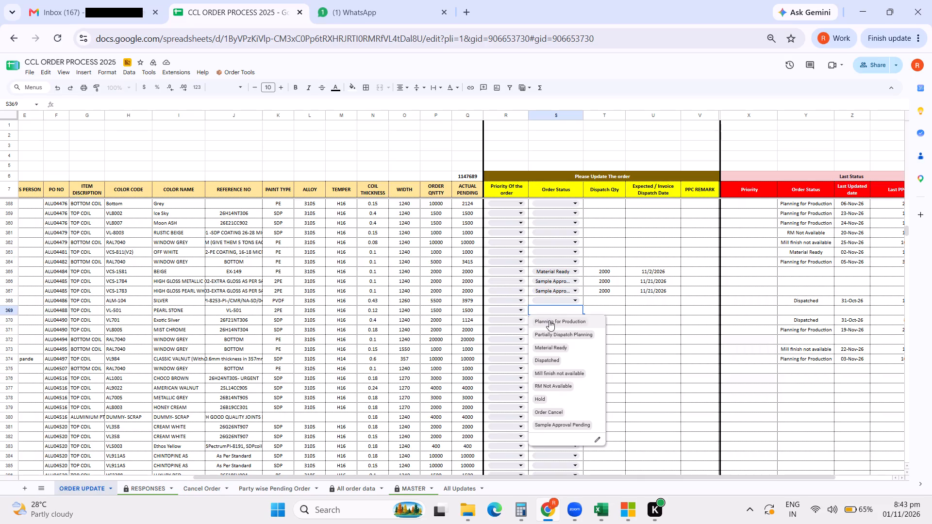
pyautogui.click(549, 320)
pyautogui.click(593, 313)
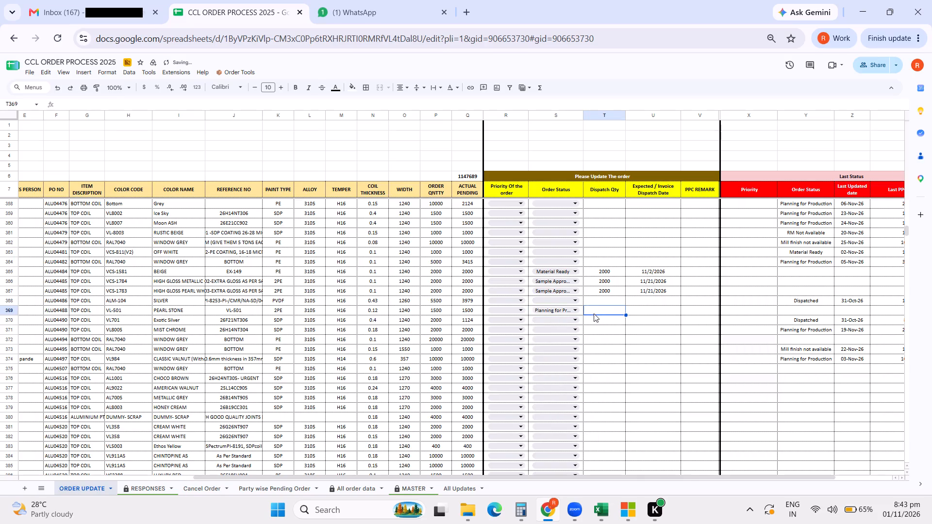
pyautogui.write('1500')
pyautogui.press('Return')
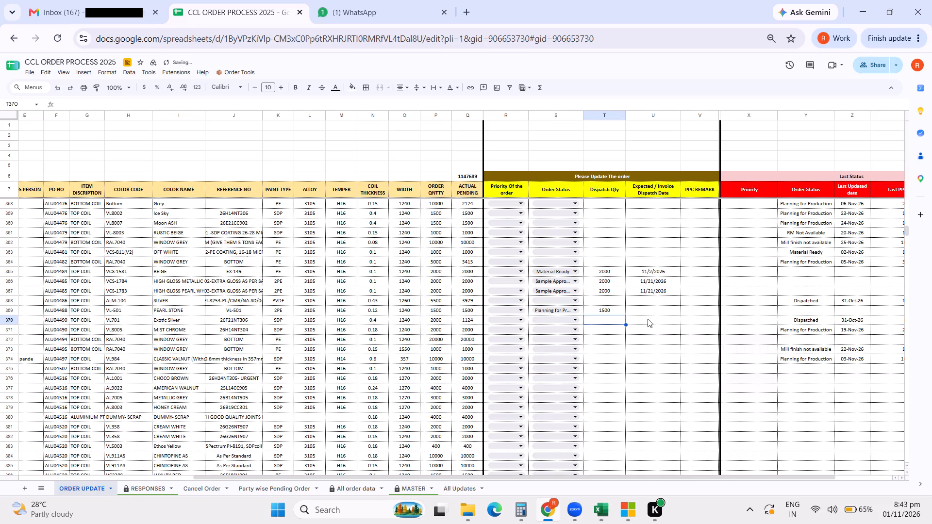
pyautogui.doubleClick(648, 311)
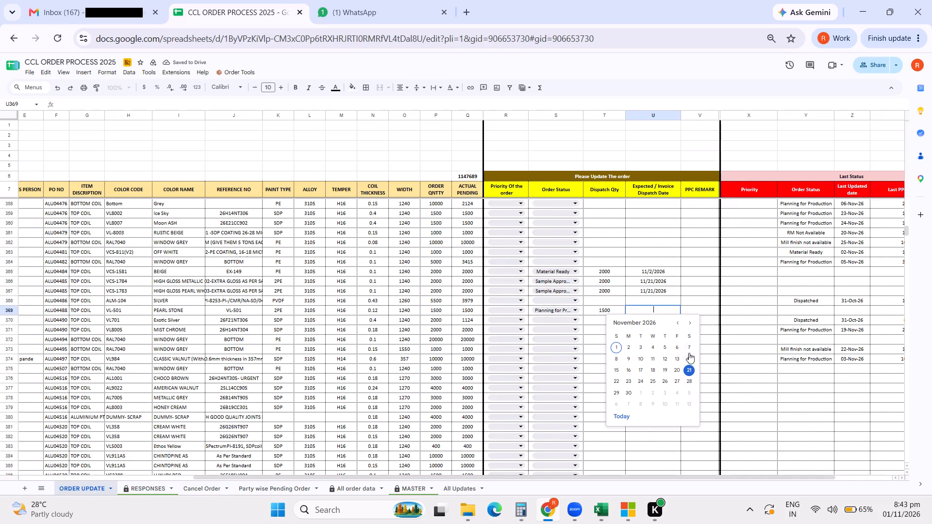
pyautogui.click(677, 347)
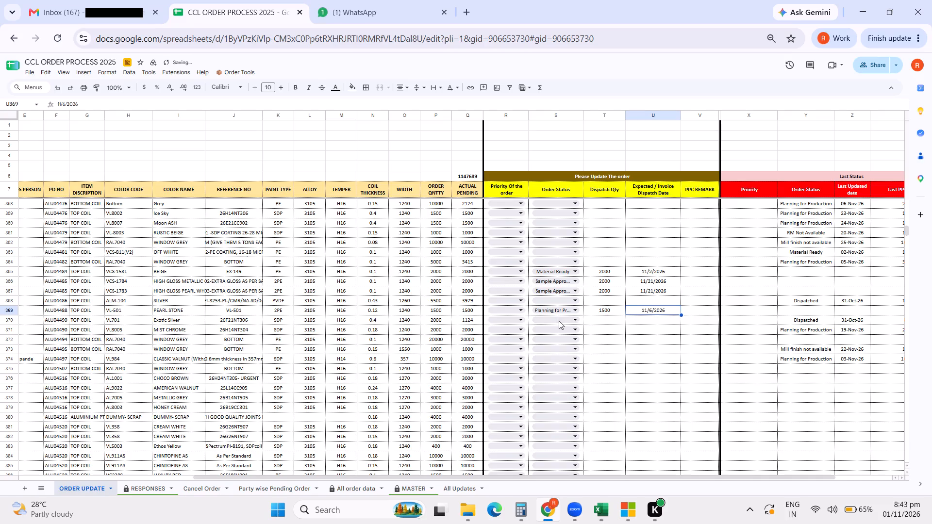
# Set the Exotic Silver order in row 370 to Mill finish not available with dispatch quantity 1124 and expected dispatch date 11/13/2026.
pyautogui.click(558, 321)
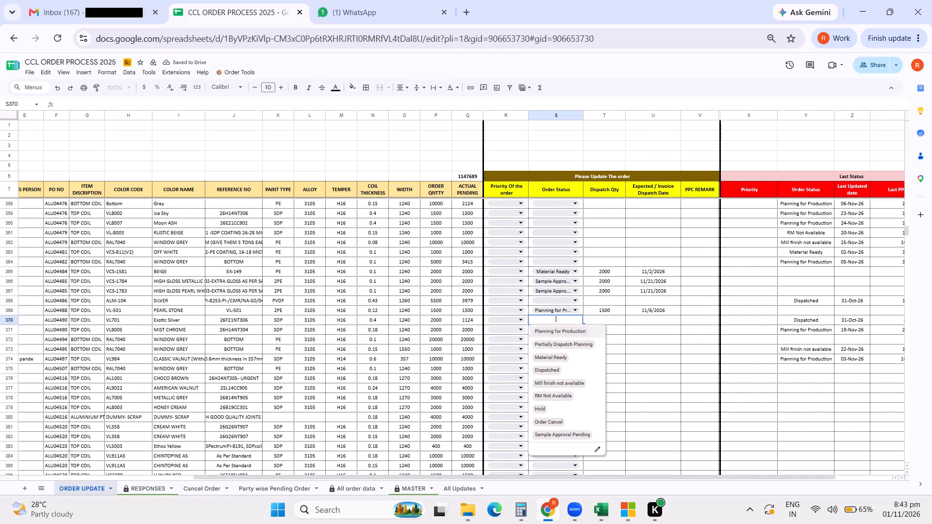
pyautogui.click(556, 383)
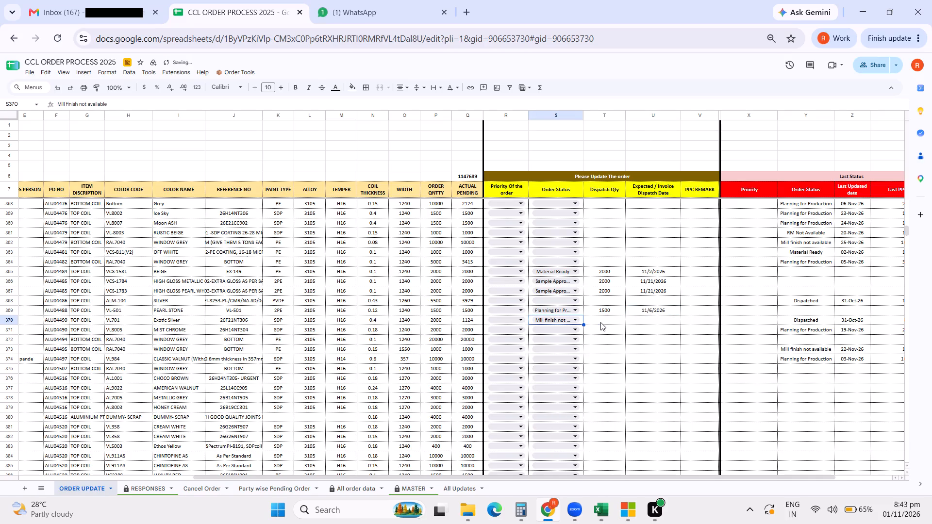
pyautogui.click(600, 322)
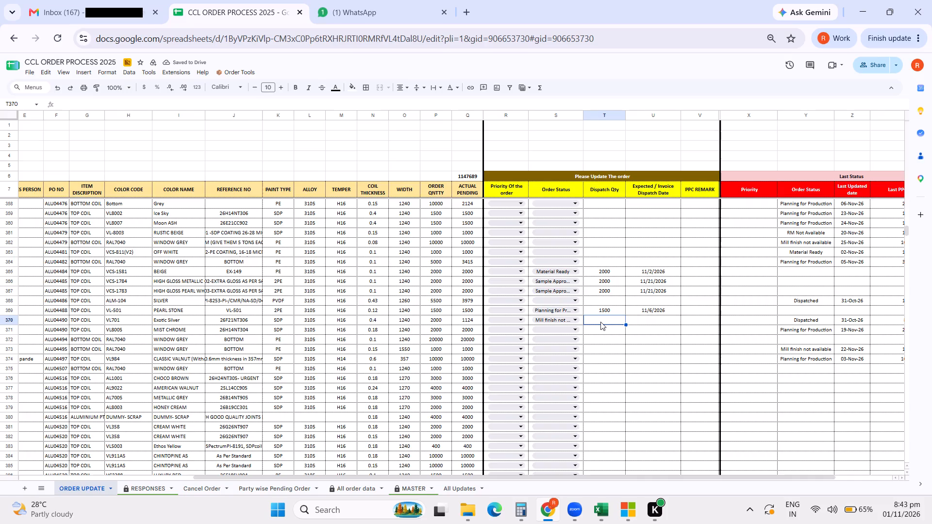
pyautogui.write('1124')
pyautogui.press('Return')
pyautogui.doubleClick(637, 317)
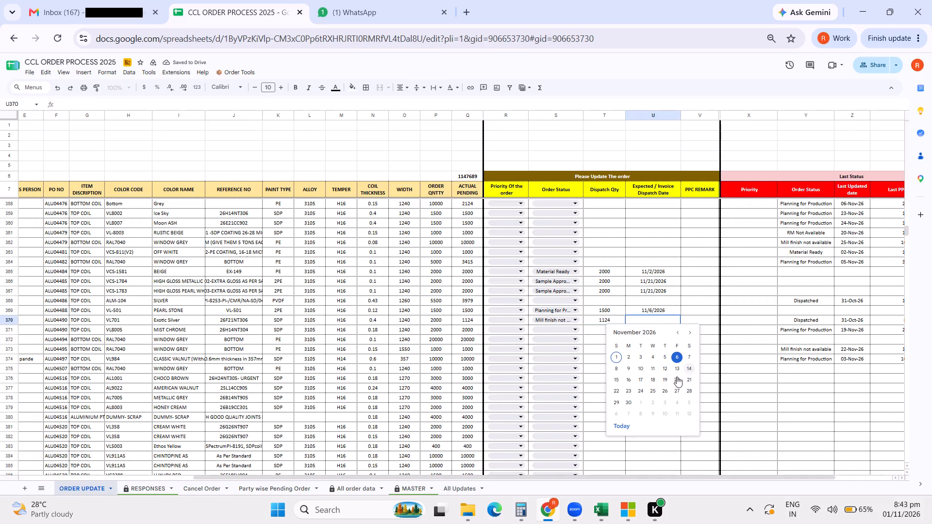
pyautogui.click(678, 368)
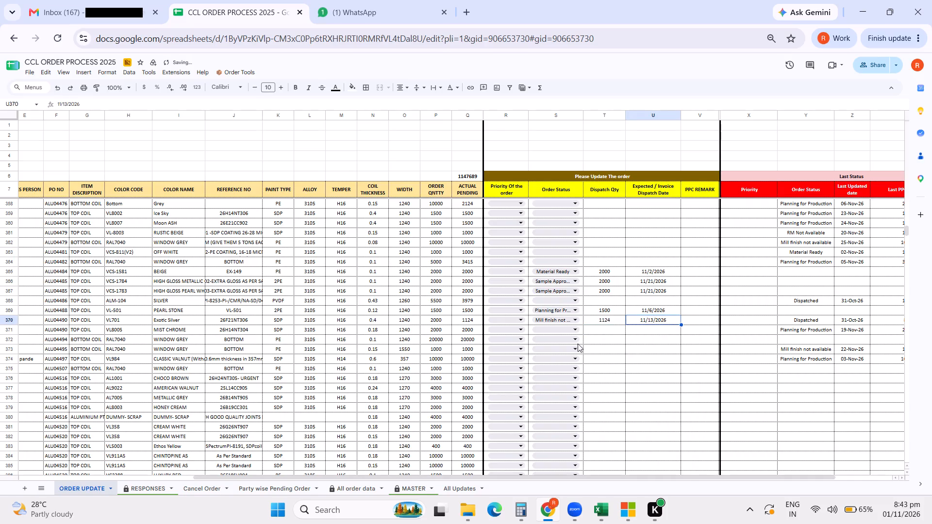
# Set the Mist Chrome order in row 371 to RM Not Available with dispatch quantity 2000 and expected dispatch date 11/20/2026.
pyautogui.click(552, 328)
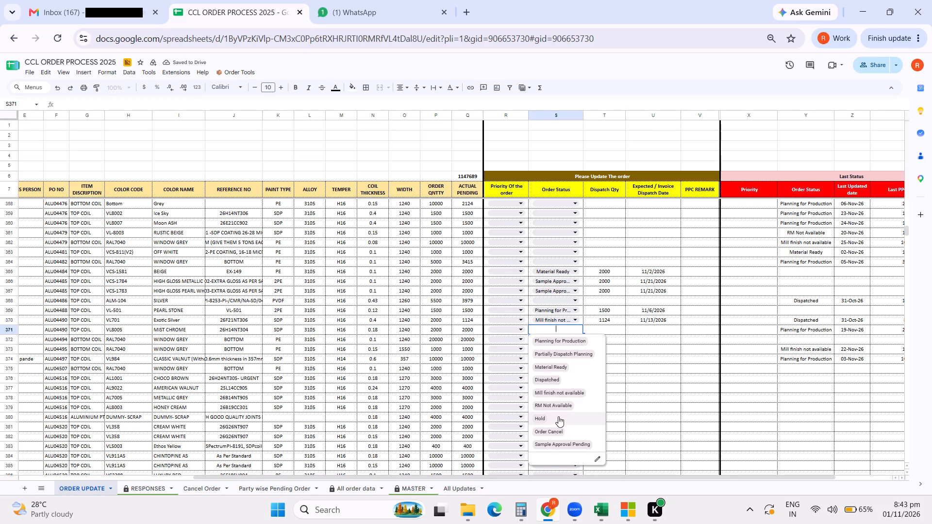
pyautogui.click(552, 408)
pyautogui.doubleClick(602, 334)
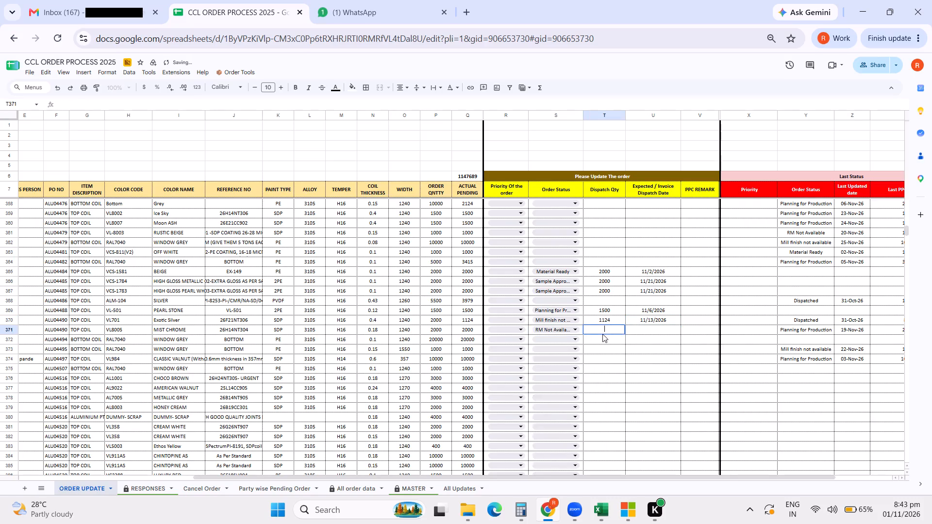
pyautogui.write('2000')
pyautogui.press('Return')
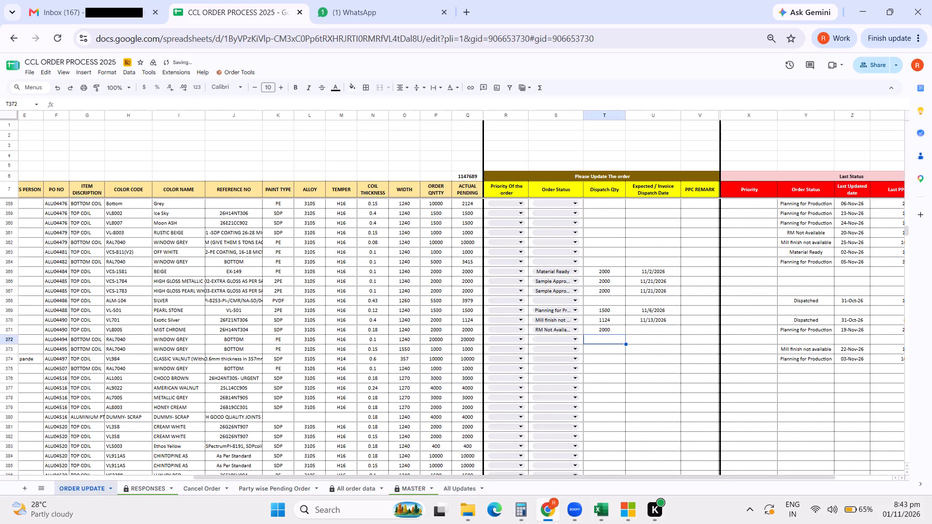
pyautogui.doubleClick(637, 328)
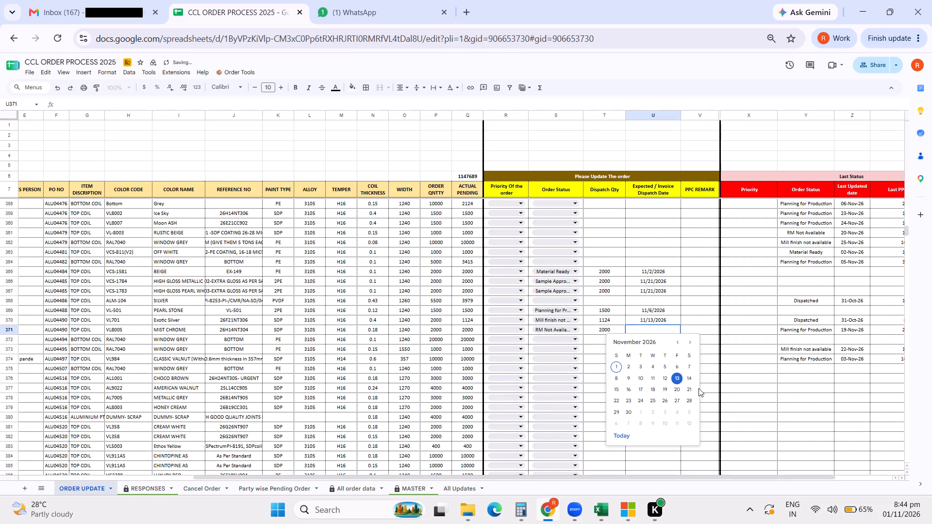
pyautogui.click(678, 388)
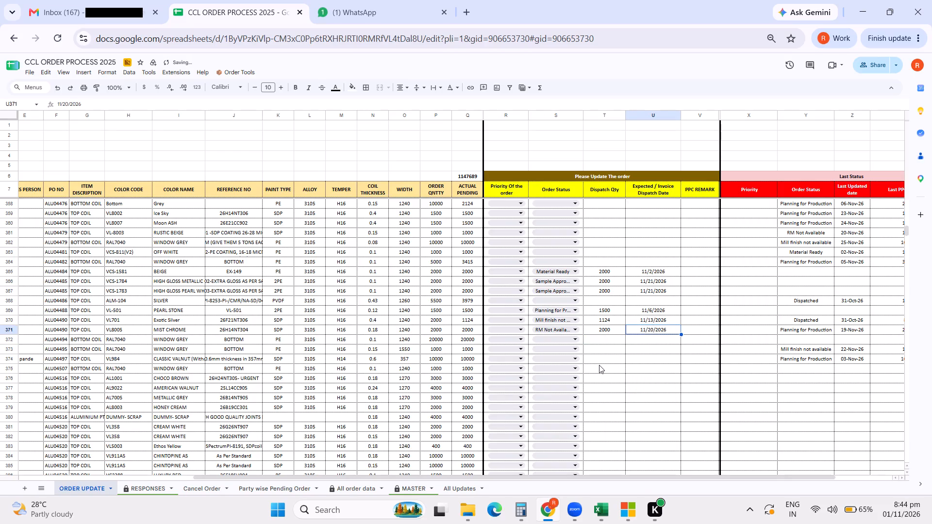
# Set the Window Grey order in row 372 to Planning for Production with dispatch quantity 20000 and expected dispatch date 11/3/2026.
pyautogui.click(549, 341)
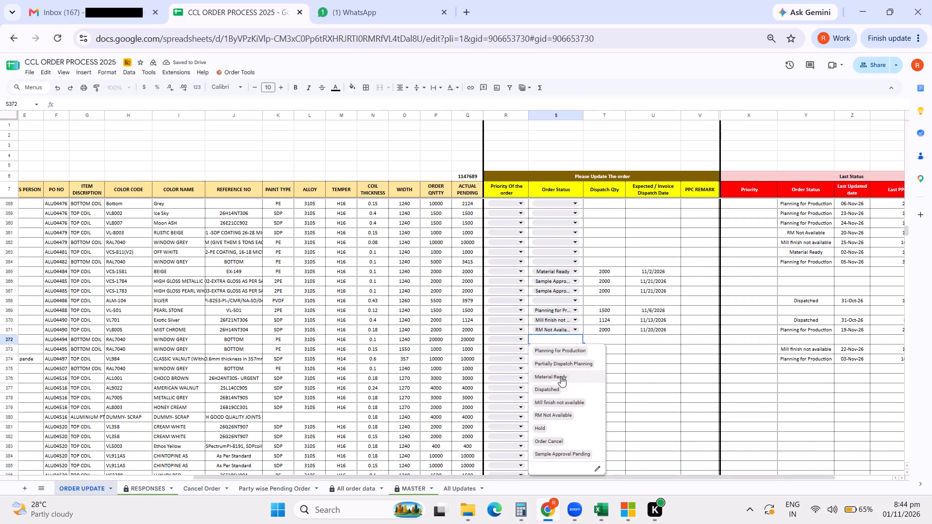
pyautogui.click(555, 353)
pyautogui.click(598, 337)
pyautogui.write('20000')
pyautogui.press('Return')
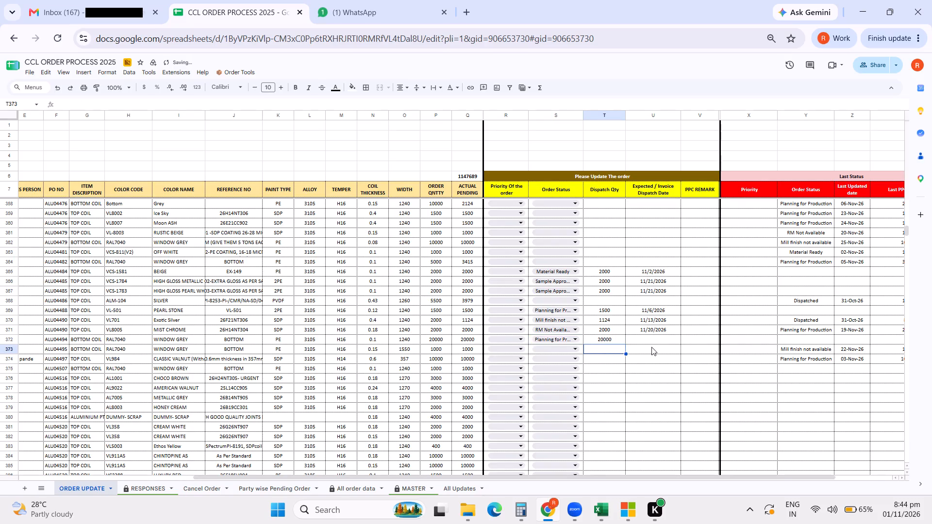
pyautogui.doubleClick(648, 339)
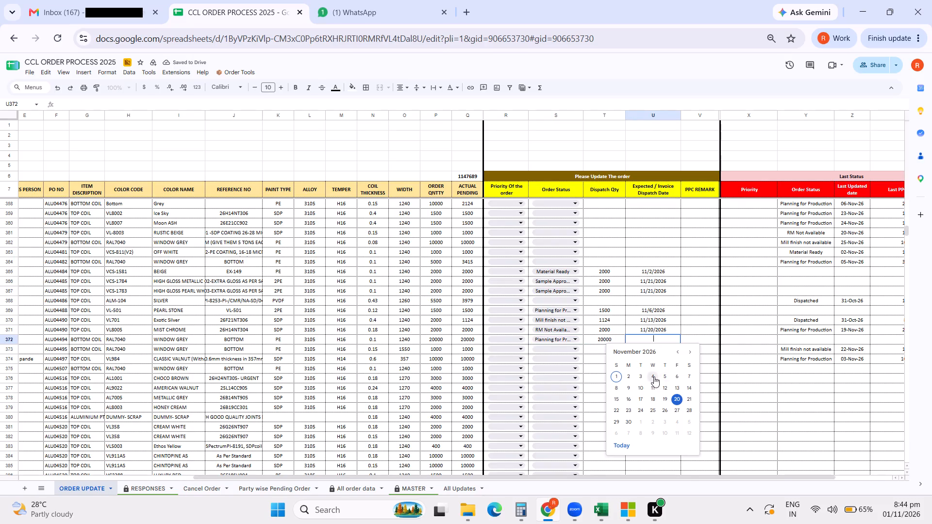
pyautogui.click(642, 377)
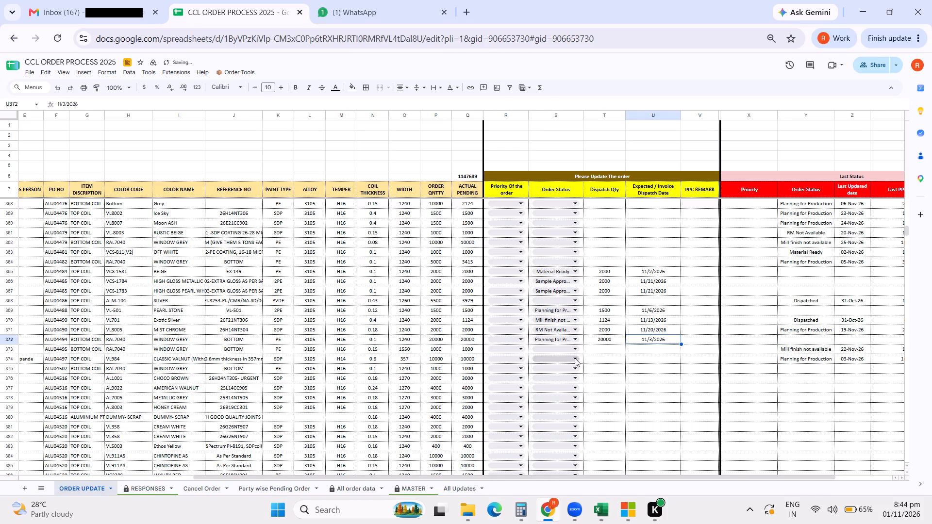
# Check the Window Grey order in the Pending Order workbook in Excel and change row 372's expected dispatch date to 11/4/2026.
pyautogui.click(551, 516)
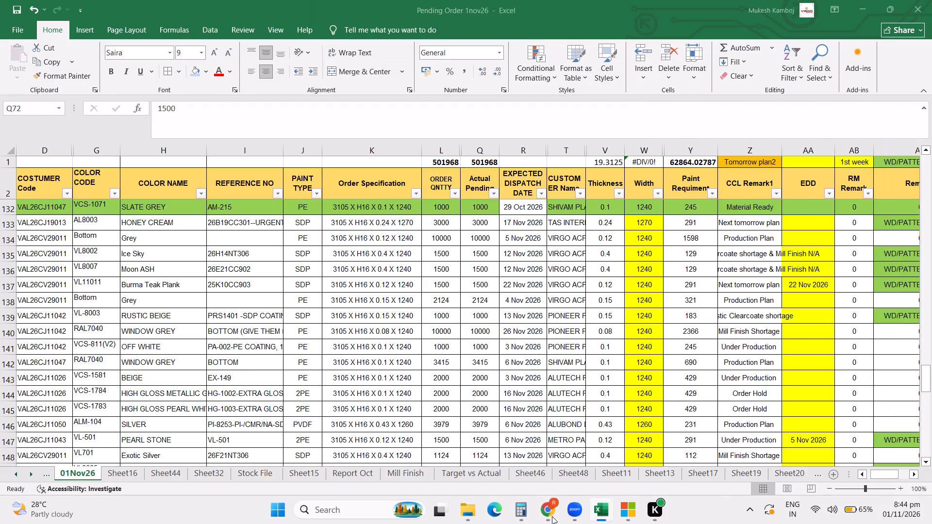
pyautogui.scroll(-2, 549, 374)
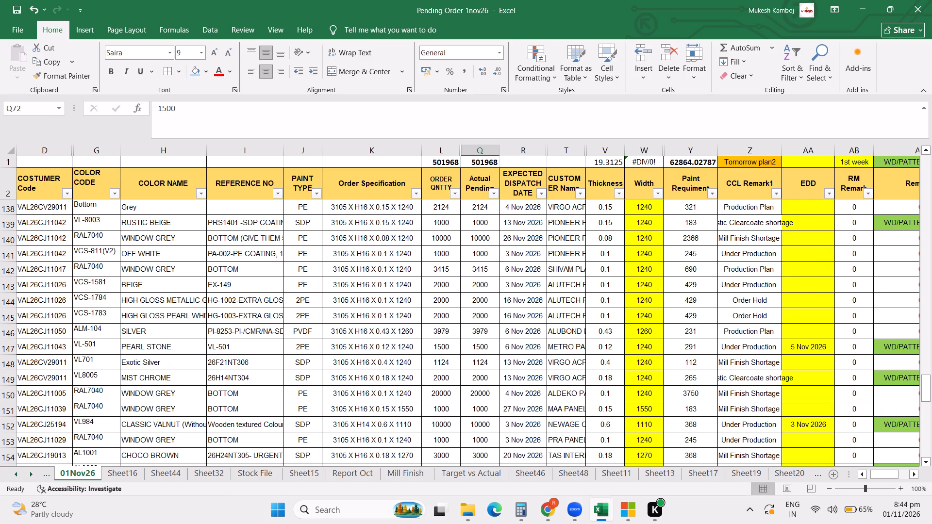
pyautogui.click(546, 516)
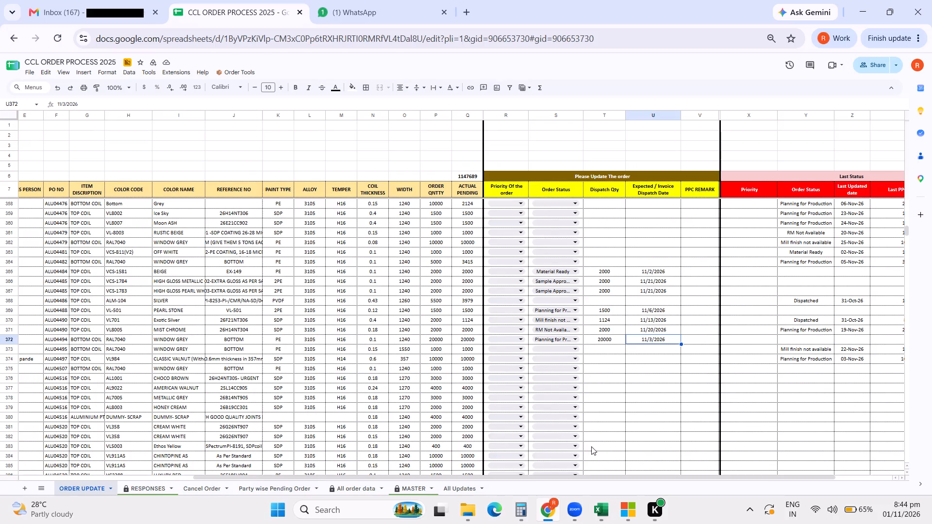
pyautogui.doubleClick(640, 340)
pyautogui.click(651, 376)
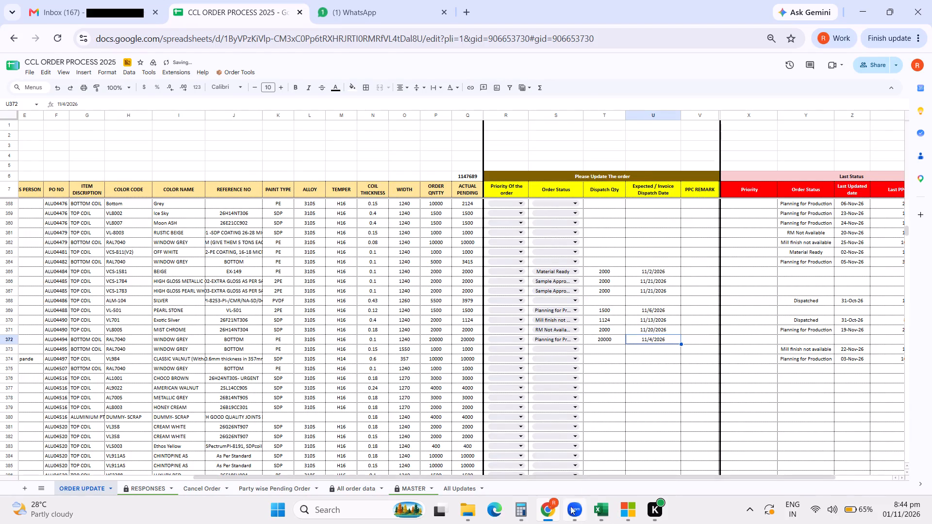
# Consult the following orders in the Excel workbook and set the Window Grey order in row 373 to Mill finish not available.
pyautogui.click(554, 514)
pyautogui.scroll(-1, 552, 327)
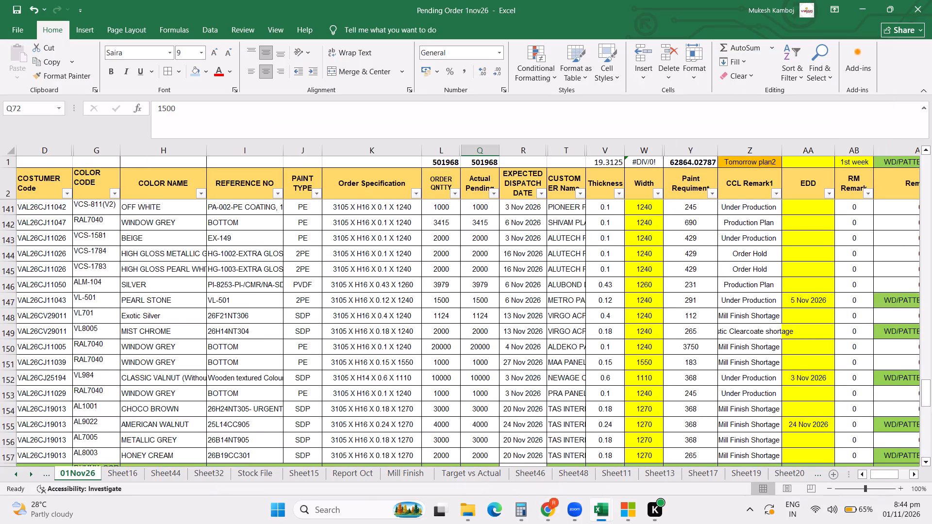
pyautogui.scroll(-2, 552, 327)
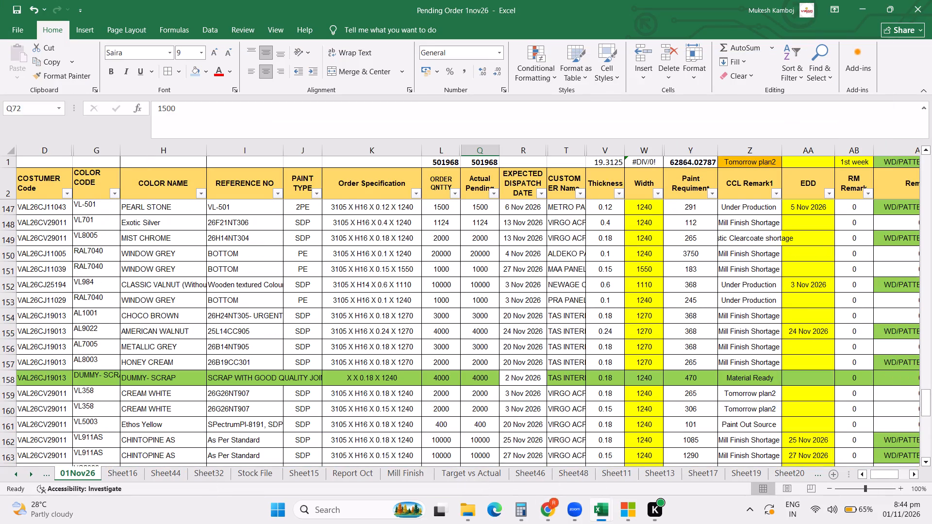
pyautogui.click(551, 510)
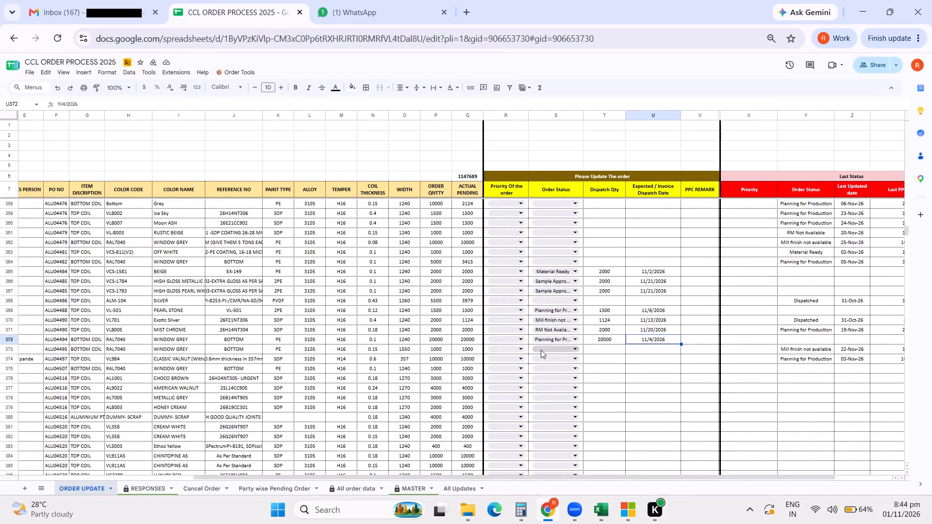
pyautogui.click(560, 351)
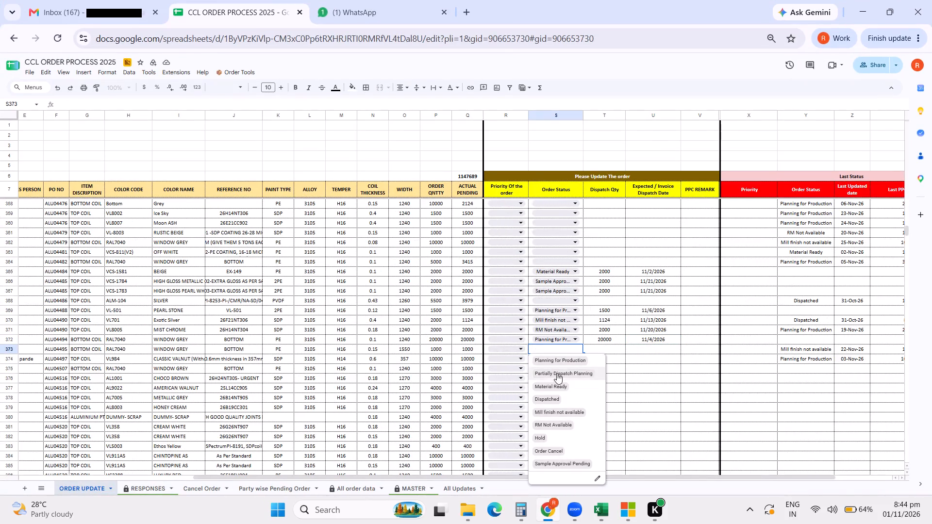
pyautogui.click(559, 414)
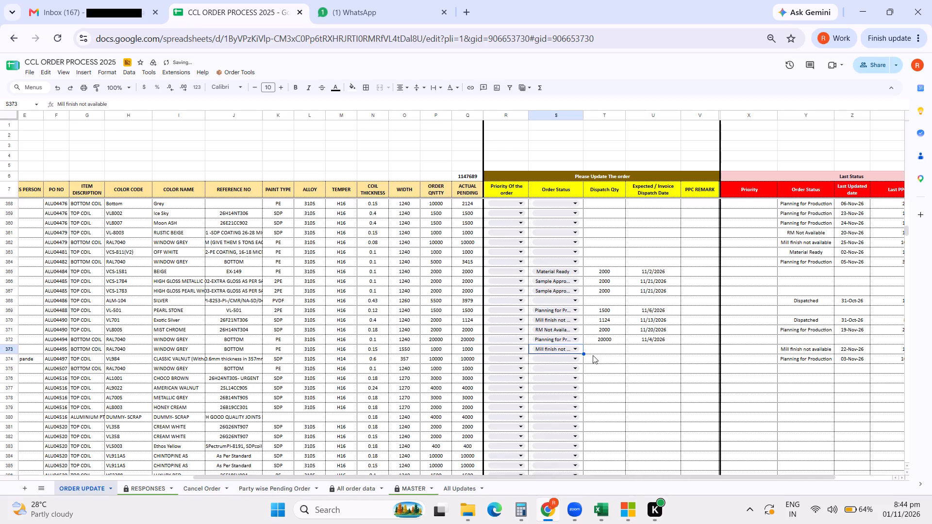
# Recheck the Excel workbook and give the Window Grey order in row 373 dispatch quantity 1000 and expected dispatch date 11/27/2026.
pyautogui.click(543, 515)
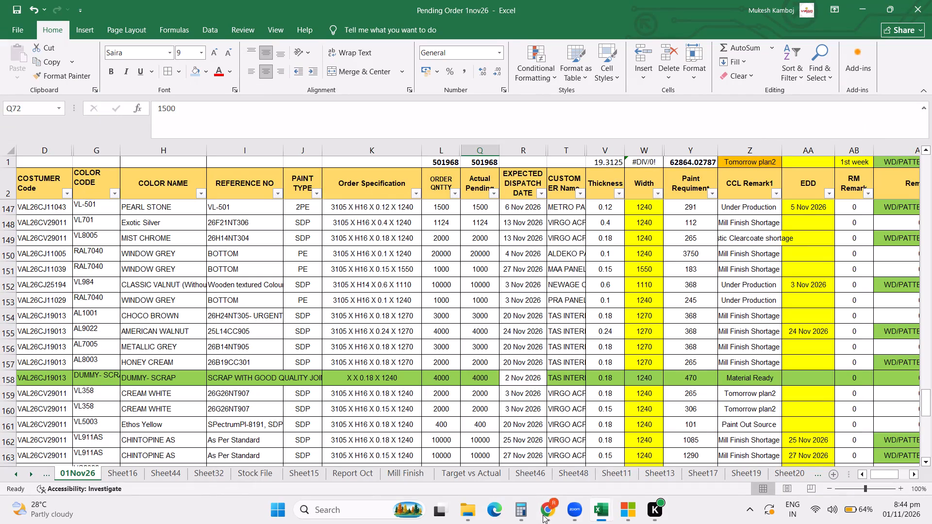
pyautogui.click(543, 515)
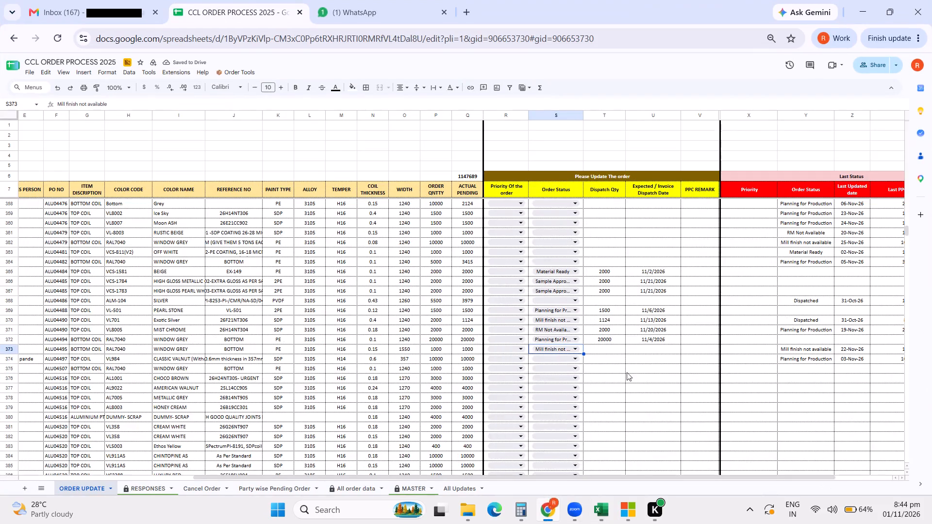
pyautogui.doubleClick(610, 350)
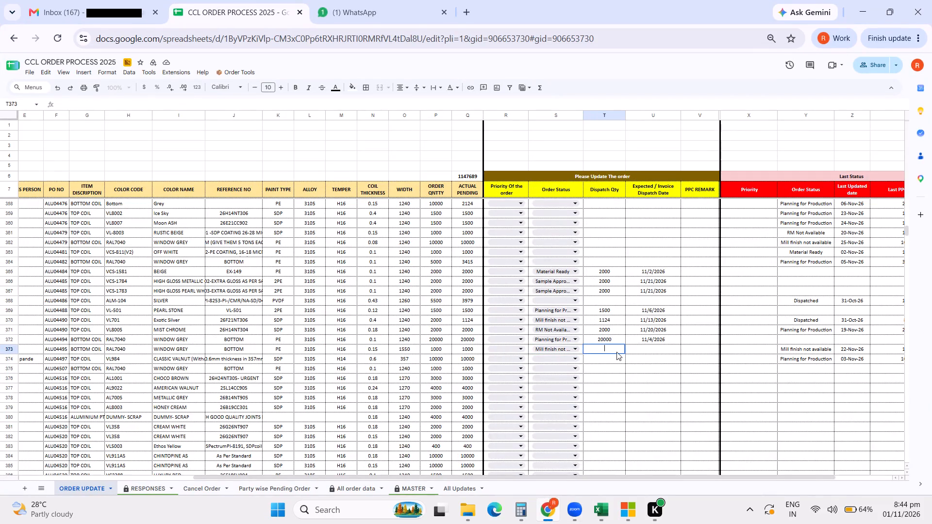
pyautogui.press('2')
pyautogui.press('BackSpace')
pyautogui.write('1000')
pyautogui.press('Return')
pyautogui.doubleClick(642, 348)
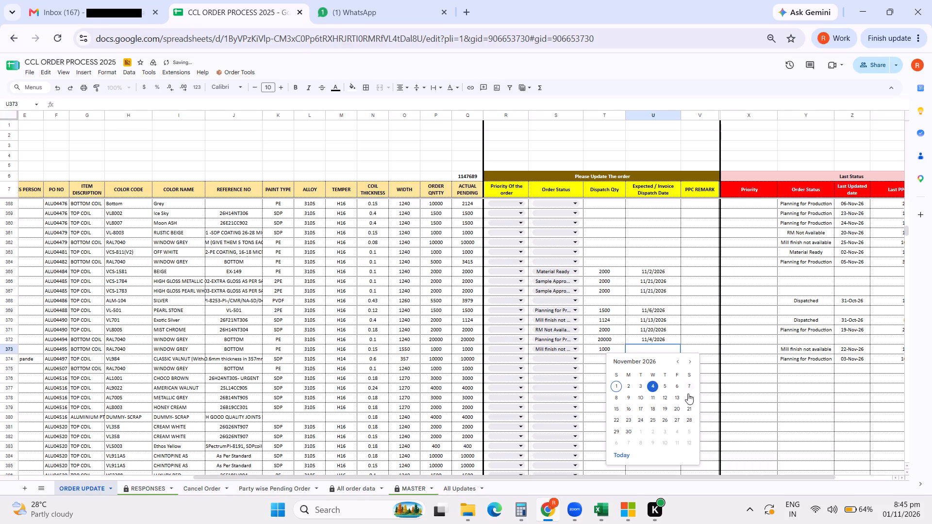
pyautogui.click(677, 419)
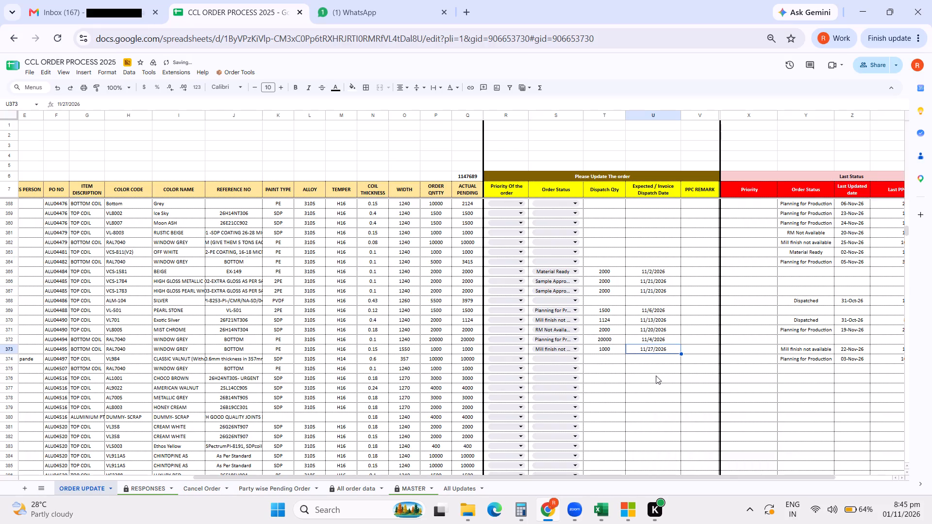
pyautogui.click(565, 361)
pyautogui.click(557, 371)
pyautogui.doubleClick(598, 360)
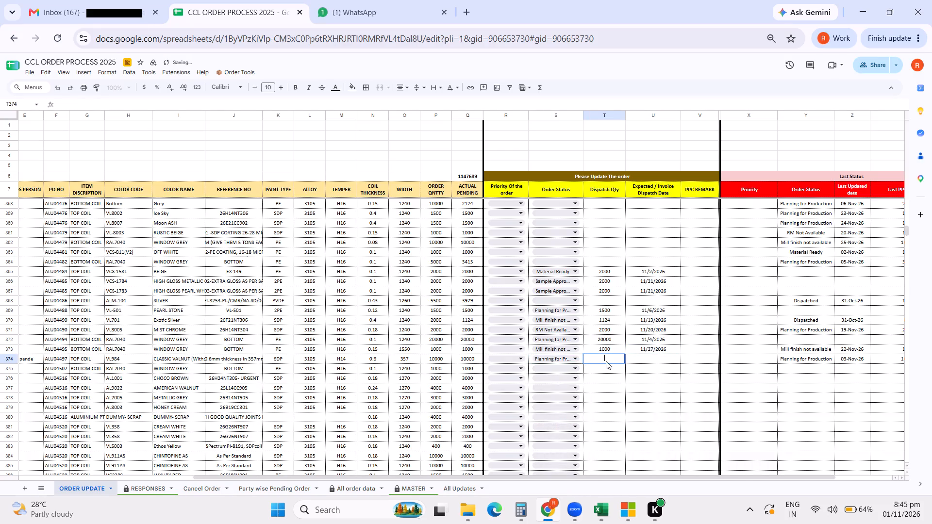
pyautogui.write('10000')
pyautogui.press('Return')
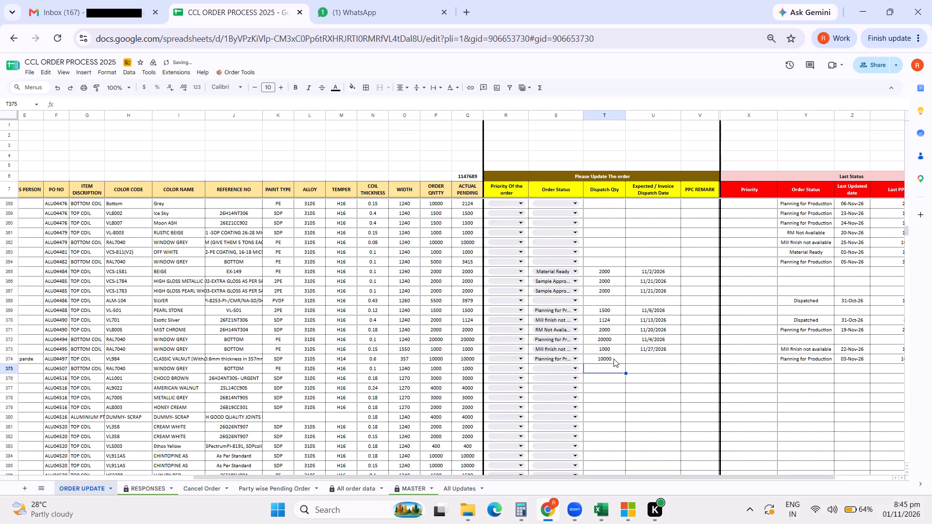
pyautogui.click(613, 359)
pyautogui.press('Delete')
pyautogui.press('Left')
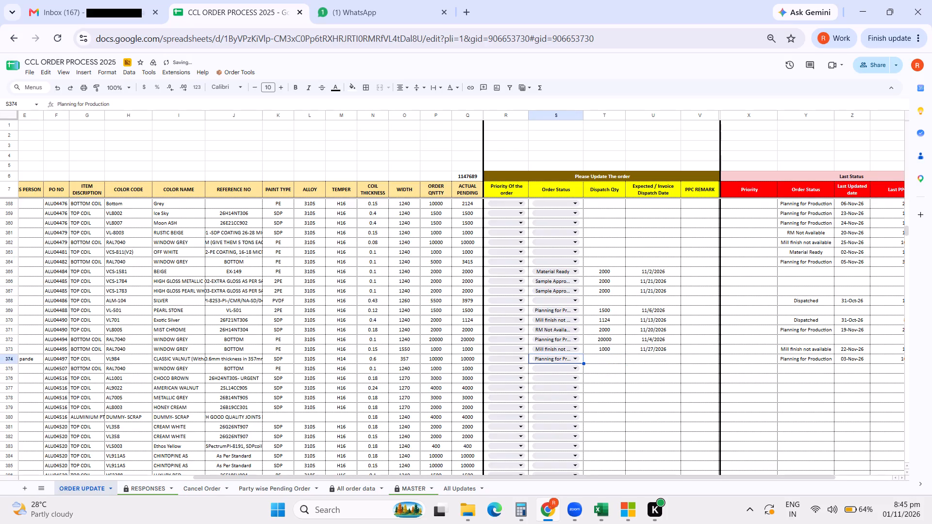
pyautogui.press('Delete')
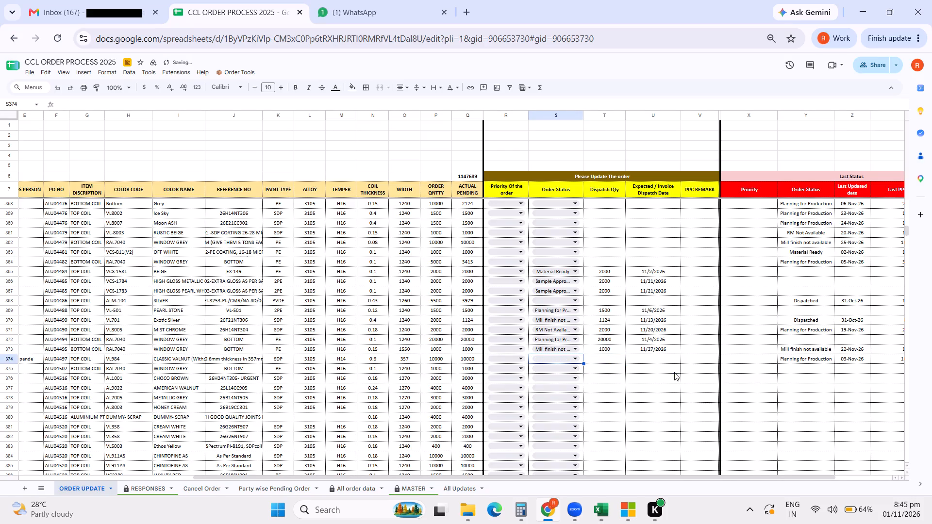
# Check the upcoming orders in the Pending Order workbook in Excel and set the Window Grey order in row 375 to Planning for Production.
pyautogui.click(674, 372)
pyautogui.scroll(-2, 611, 380)
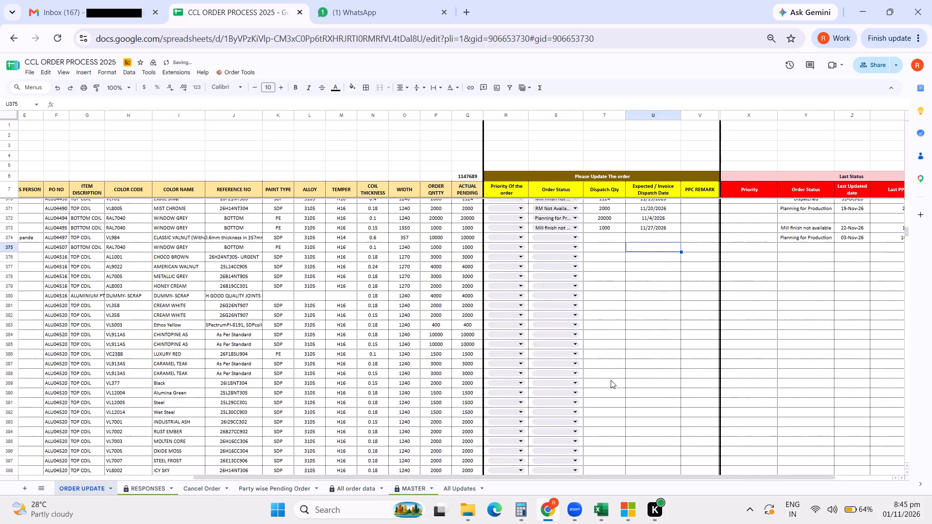
pyautogui.scroll(-4, 611, 380)
pyautogui.scroll(3, 611, 380)
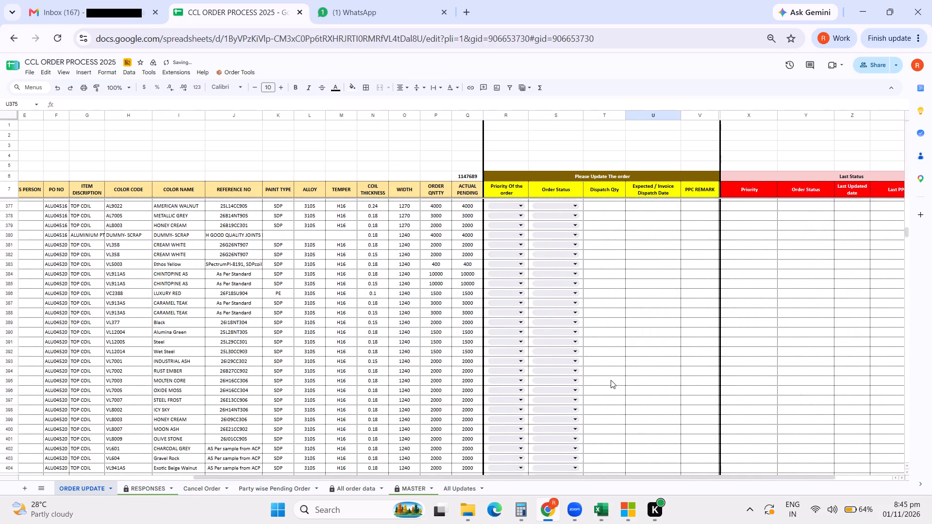
pyautogui.scroll(1, 611, 380)
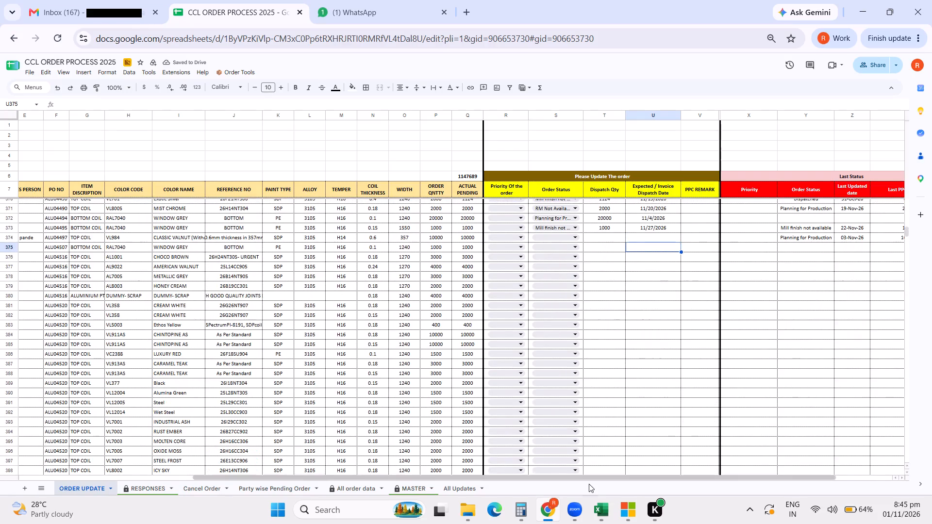
pyautogui.click(546, 516)
pyautogui.scroll(-2, 584, 375)
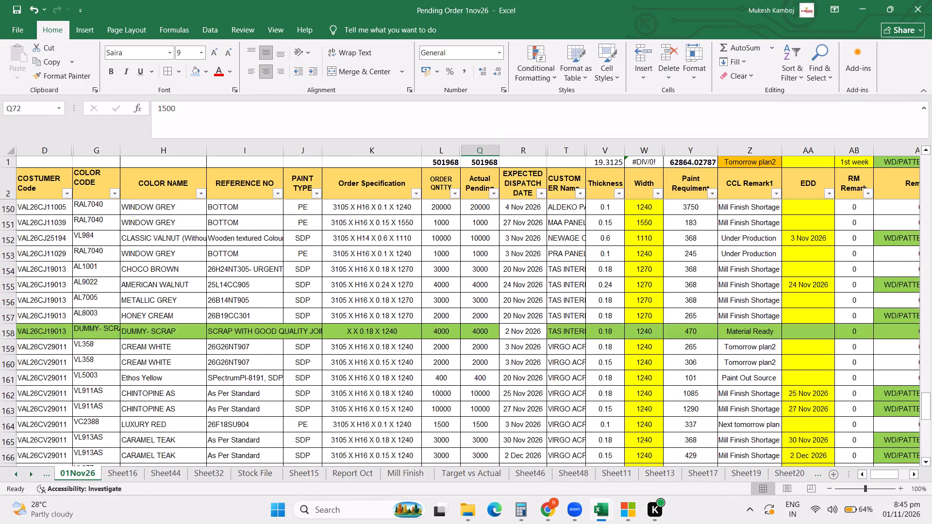
pyautogui.scroll(-2, 584, 375)
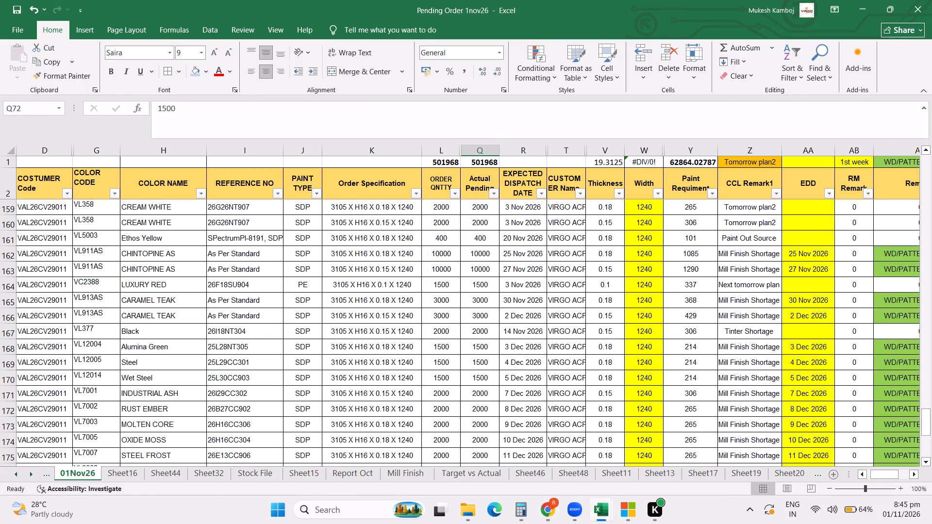
pyautogui.click(553, 510)
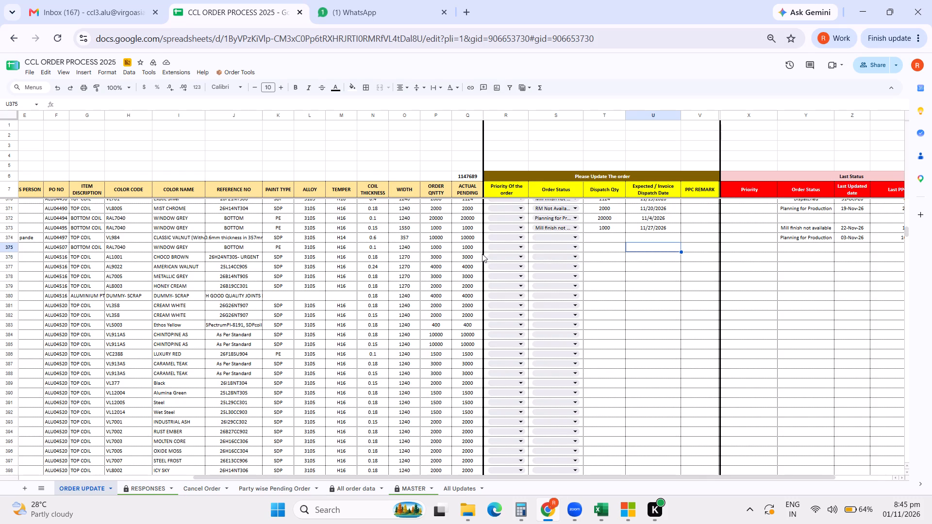
pyautogui.click(547, 246)
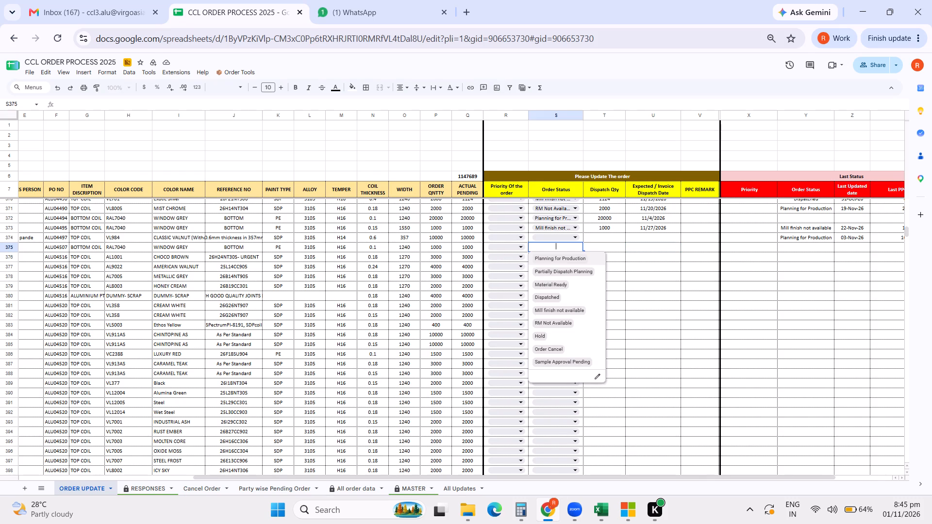
pyautogui.click(559, 260)
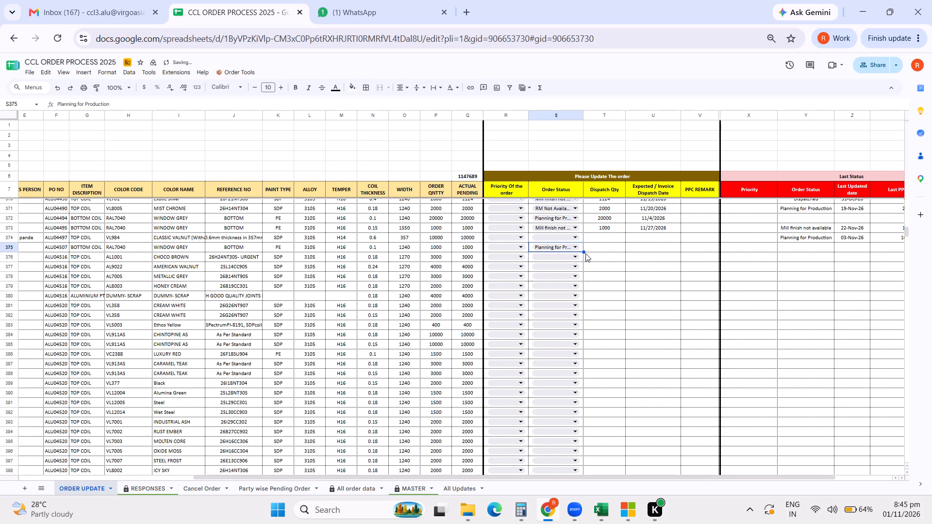
# Give the Window Grey order in row 375 dispatch quantity 1000 and expected dispatch date 11/4/2026.
pyautogui.click(591, 249)
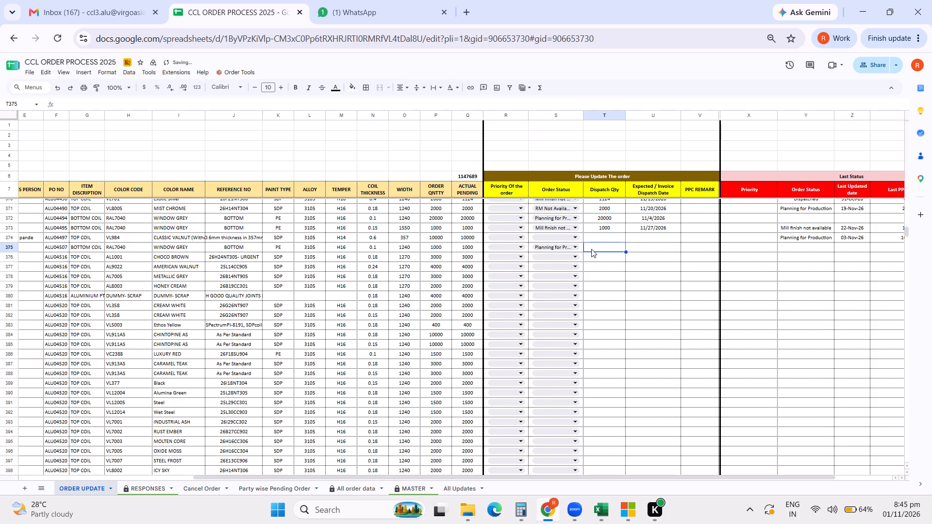
pyautogui.write('1000')
pyautogui.press('Return')
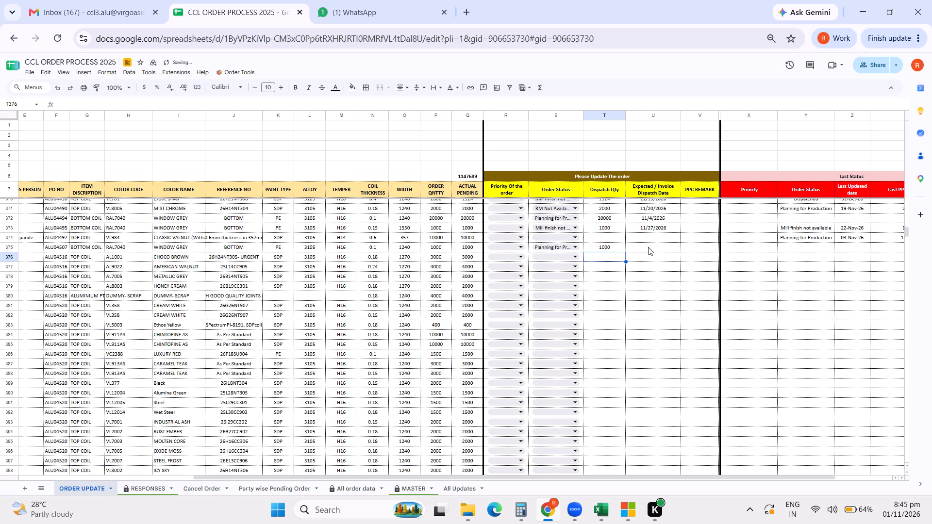
pyautogui.doubleClick(648, 247)
pyautogui.click(654, 283)
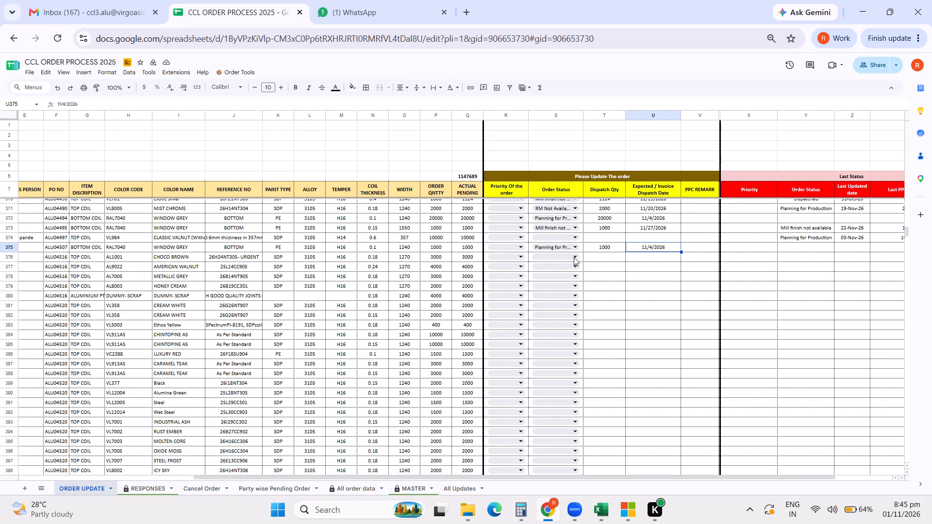
# Consult the Excel workbook and set the Choco Brown, American Walnut, Metallic Grey and Honey Cream orders in rows 376–379 to Mill finish not available.
pyautogui.click(565, 258)
pyautogui.click(551, 517)
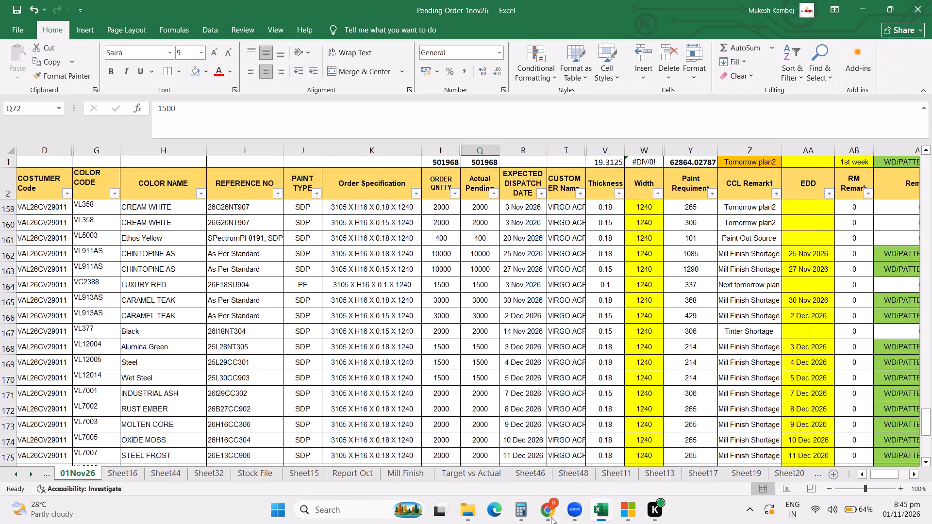
pyautogui.scroll(1, 535, 387)
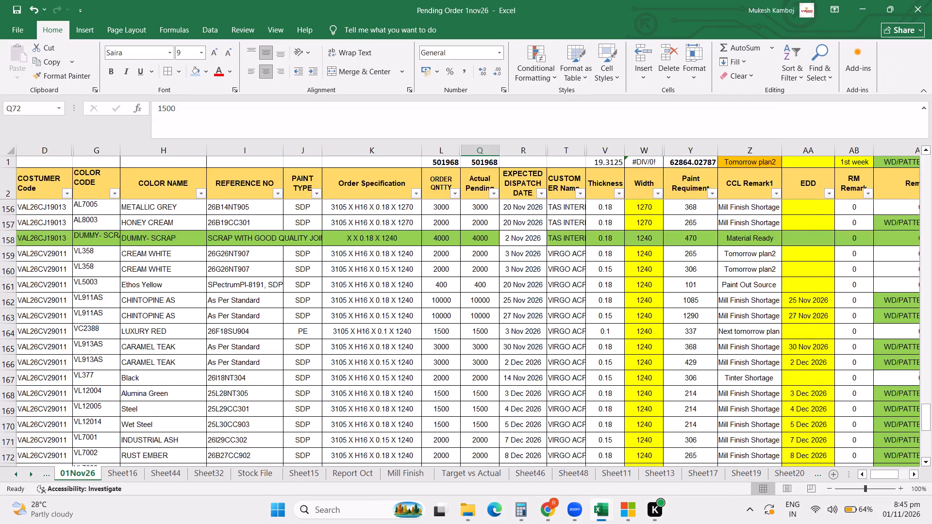
pyautogui.scroll(1, 535, 387)
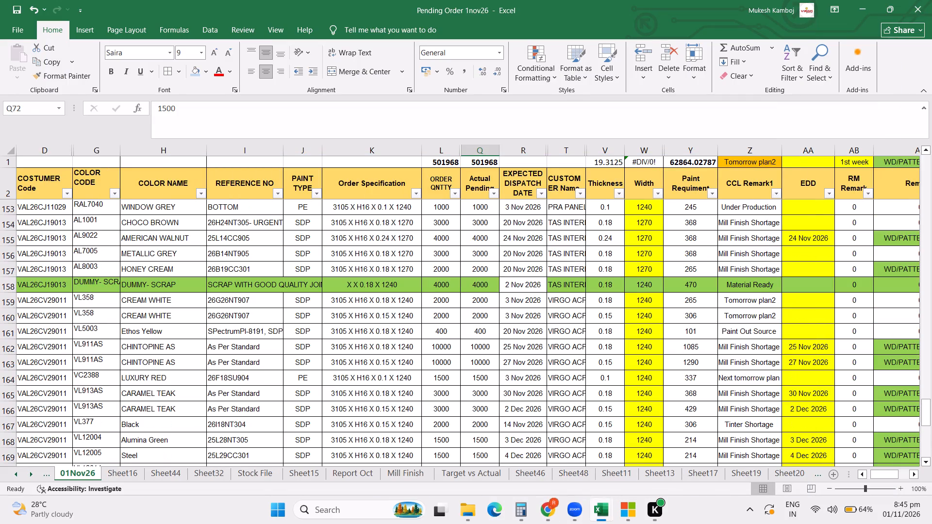
pyautogui.click(550, 519)
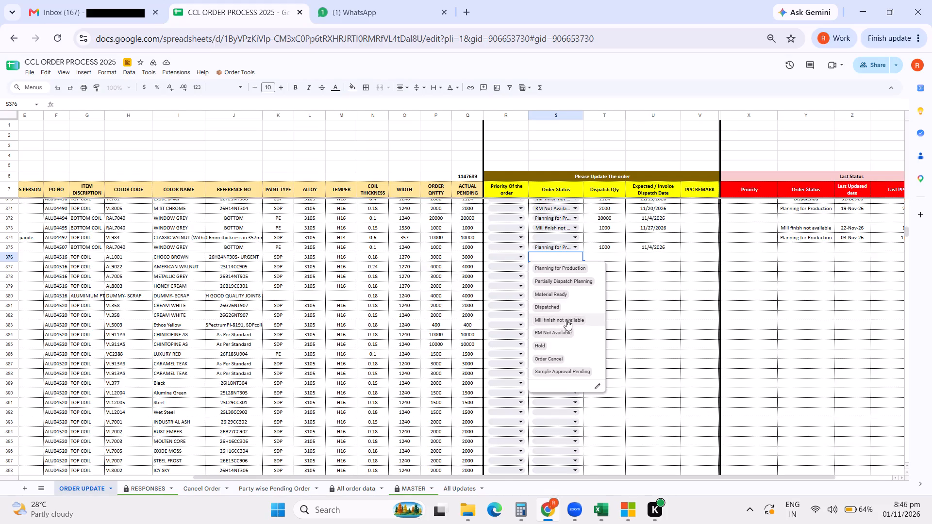
pyautogui.click(565, 323)
pyautogui.click(563, 266)
pyautogui.click(571, 329)
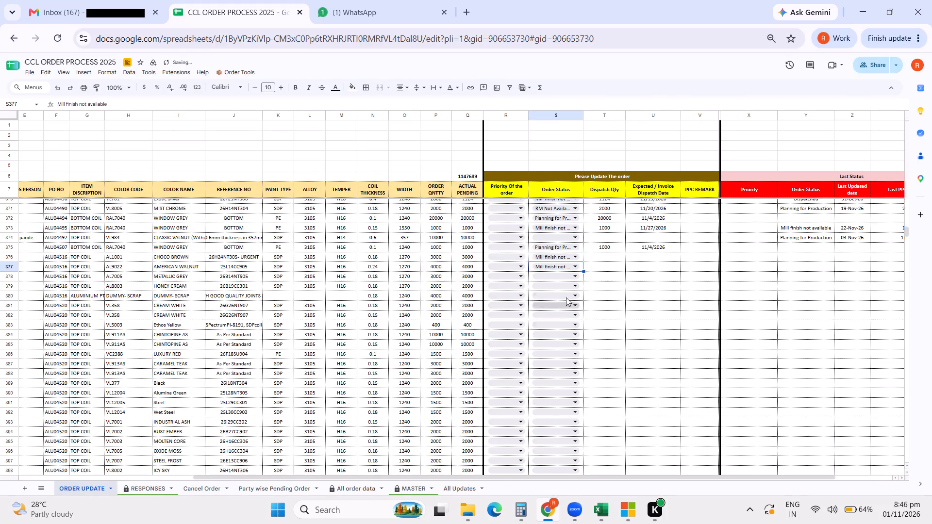
pyautogui.click(559, 277)
pyautogui.click(567, 341)
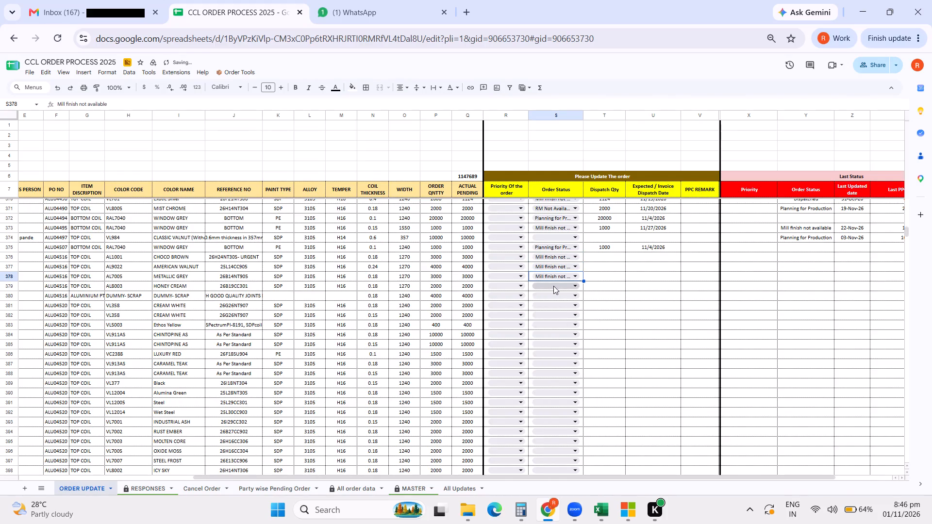
pyautogui.click(553, 286)
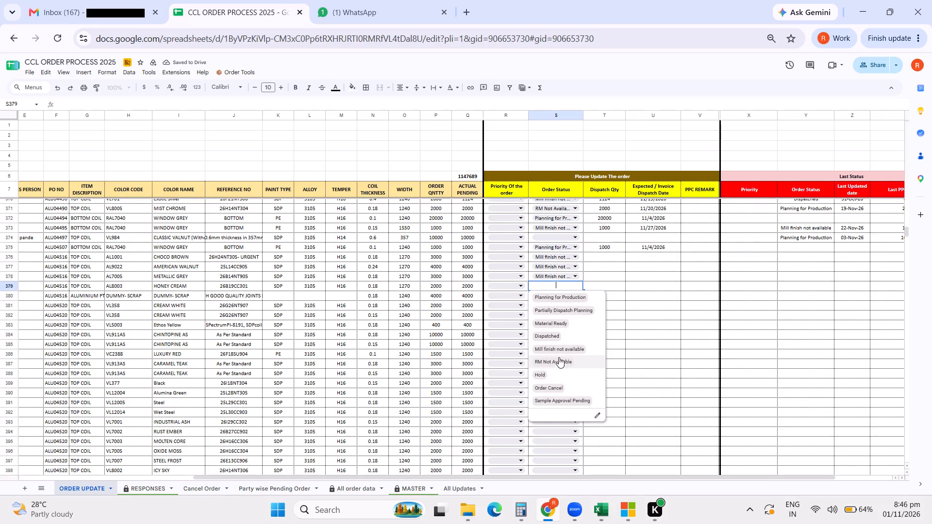
pyautogui.click(558, 350)
# Enter dispatch quantities 3000, 4000, 3000 and 3000 for the orders in rows 376 to 379.
pyautogui.click(596, 255)
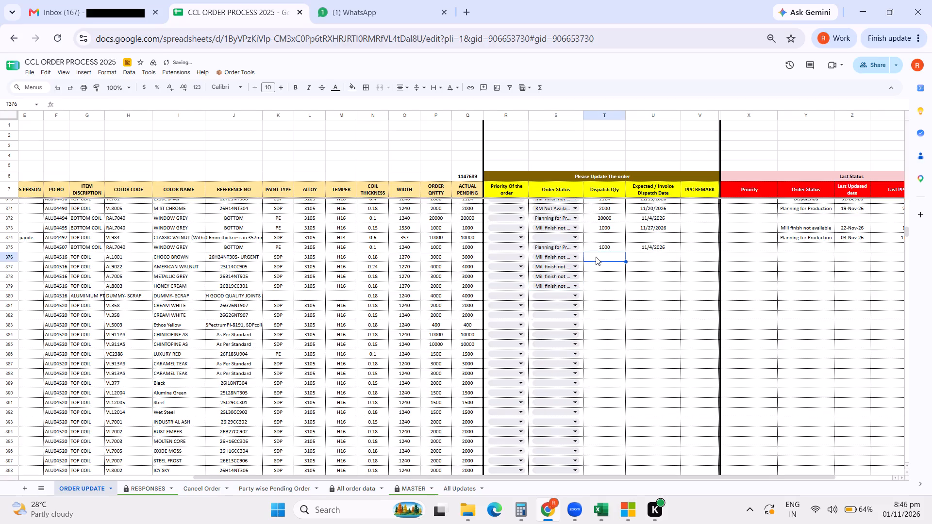
pyautogui.write('3000')
pyautogui.press('Return')
pyautogui.write('4000')
pyautogui.press('Return')
pyautogui.write('3000')
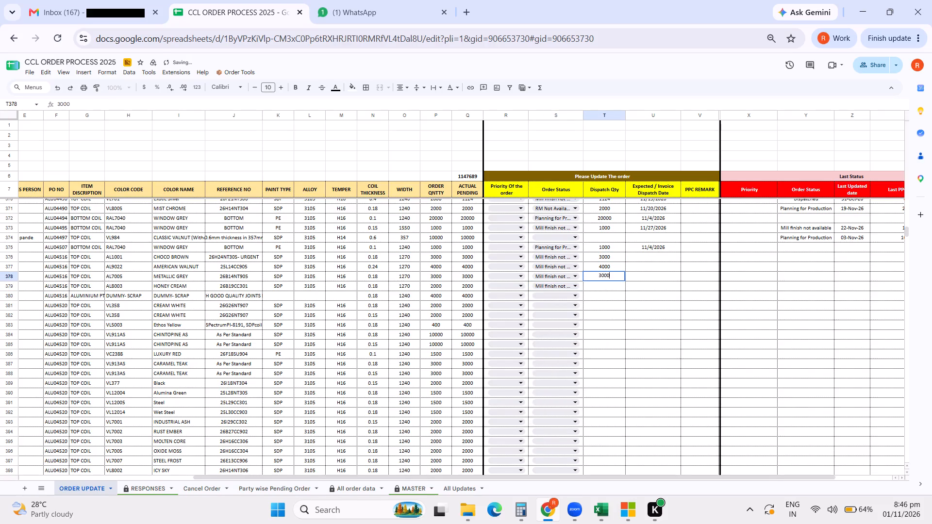
pyautogui.press('Return')
pyautogui.write('3000')
pyautogui.press('Return')
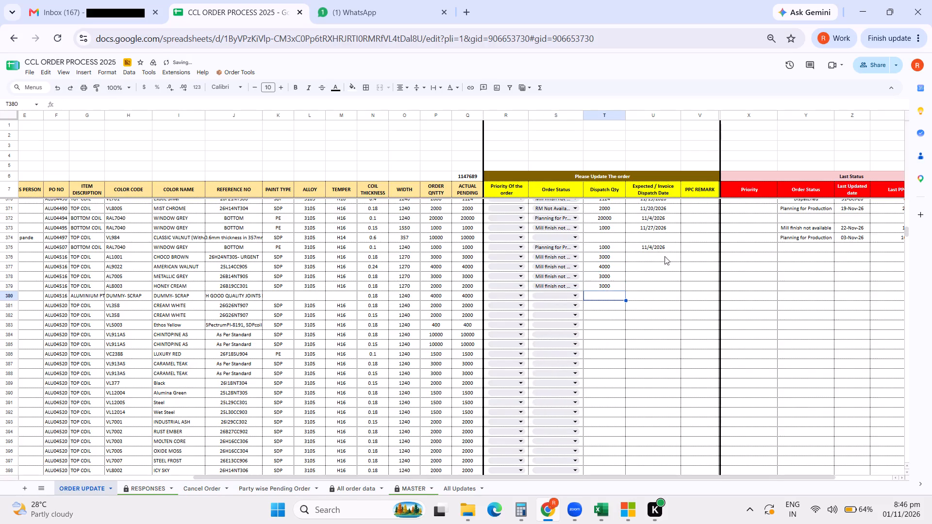
# Set the expected dispatch dates of rows 376 to 379 to 11/20/2026, 11/24/2026, 11/21/2026 and 11/21/2026.
pyautogui.doubleClick(661, 259)
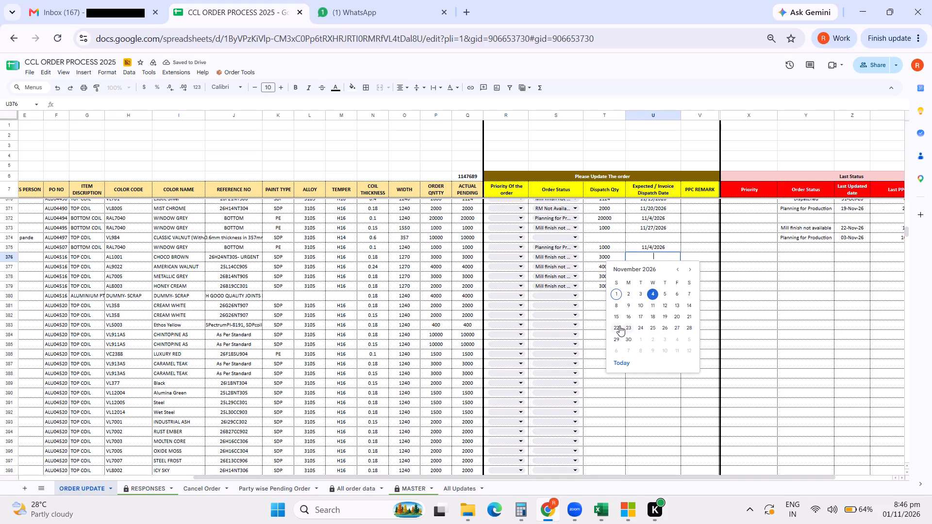
pyautogui.click(676, 317)
pyautogui.doubleClick(651, 268)
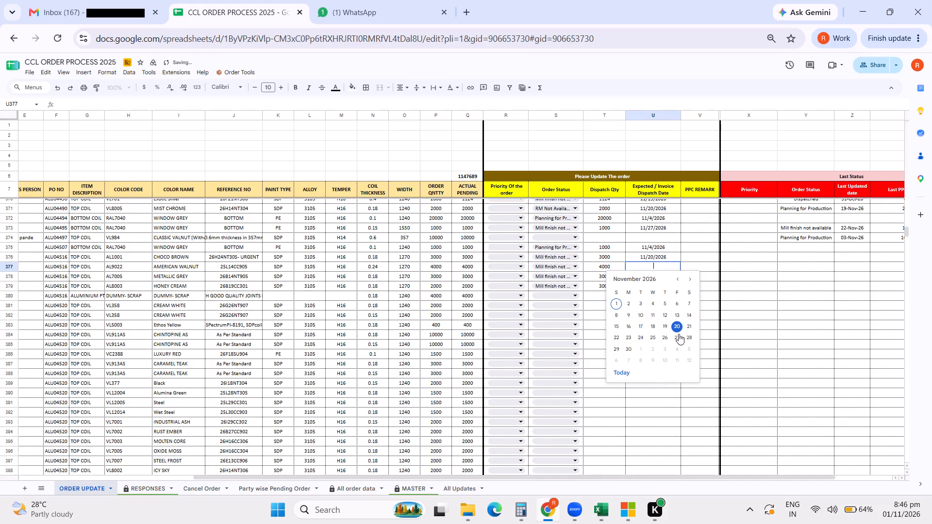
pyautogui.click(637, 338)
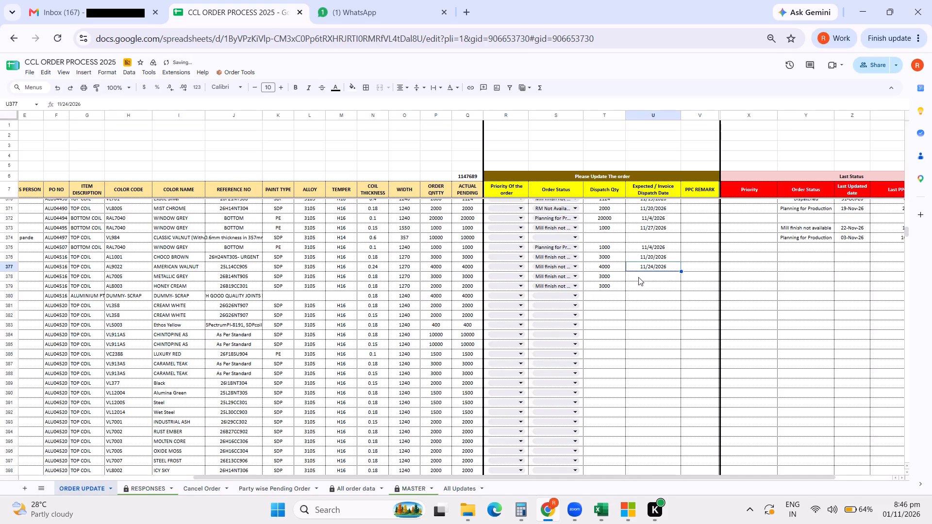
pyautogui.doubleClick(638, 277)
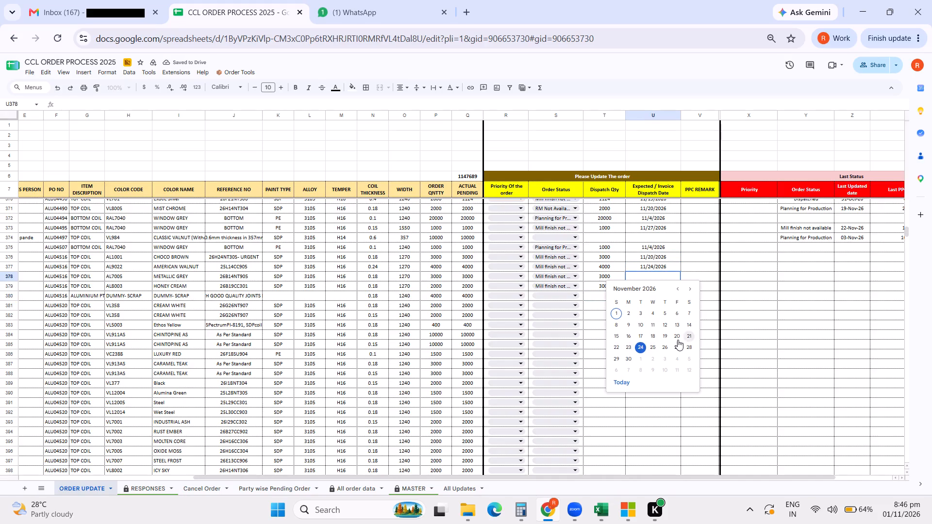
pyautogui.click(686, 338)
pyautogui.doubleClick(652, 287)
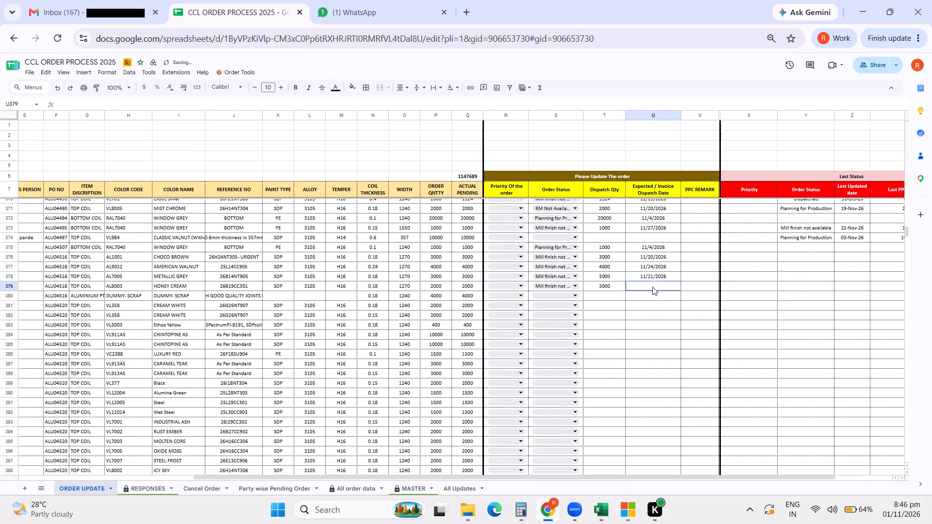
pyautogui.click(688, 344)
# Set the Dummy-Scrap order in row 380 to Material Ready with dispatch quantity 4000 and expected dispatch date 11/1/2026.
pyautogui.click(565, 297)
pyautogui.click(553, 335)
pyautogui.click(607, 296)
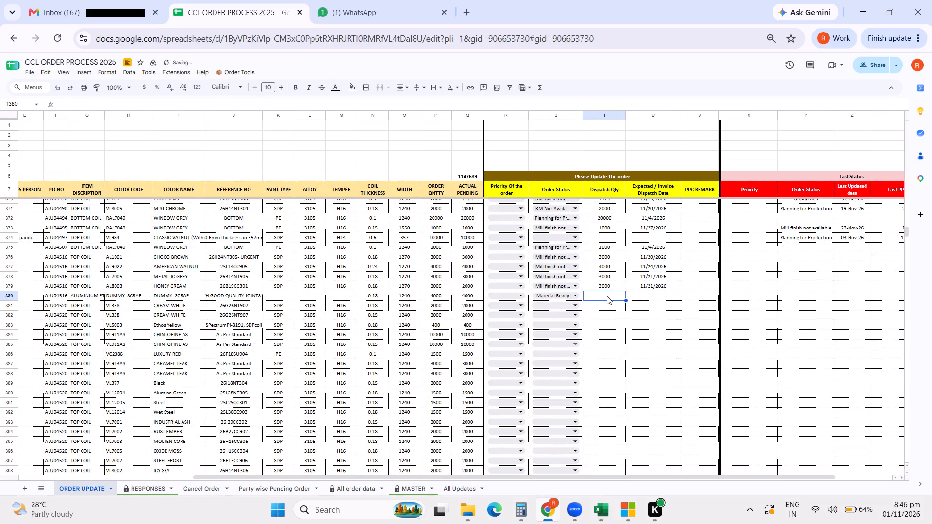
pyautogui.write('4000')
pyautogui.press('Return')
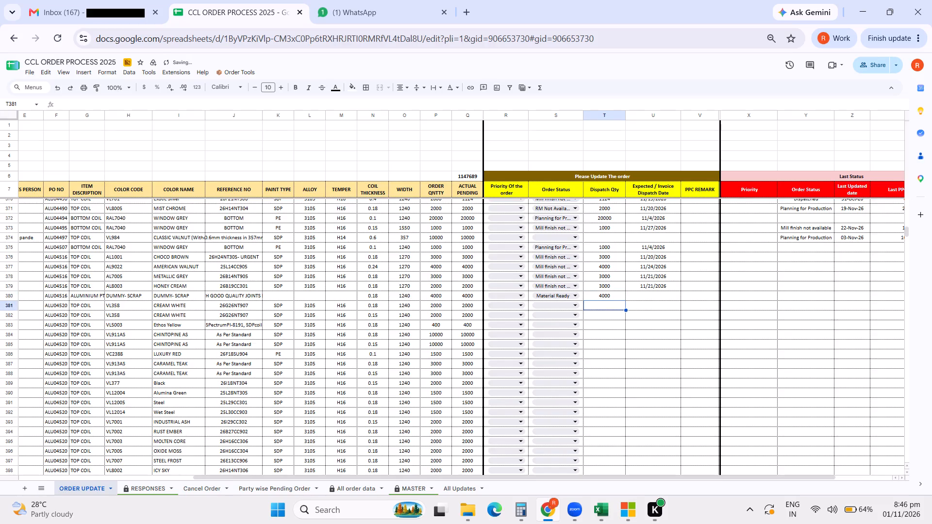
pyautogui.doubleClick(641, 298)
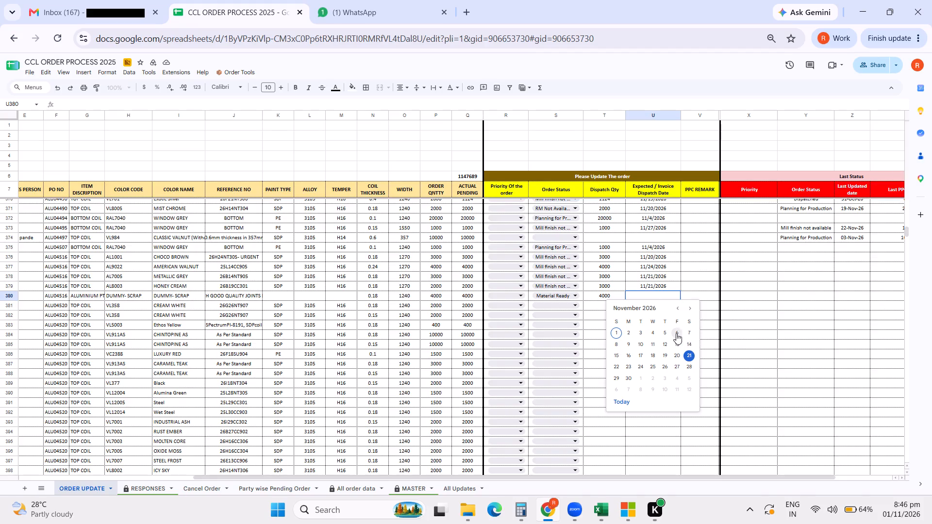
pyautogui.click(618, 333)
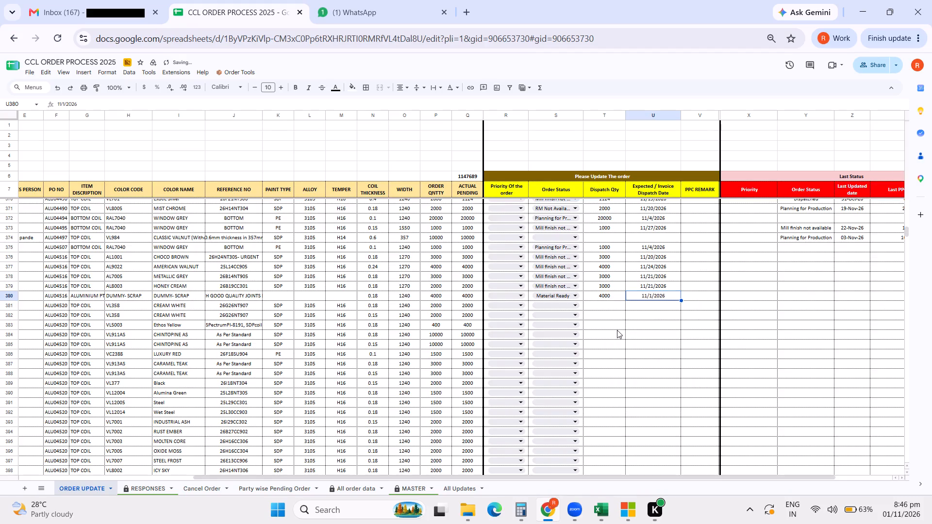
# Set both Cream White orders in rows 381 and 382 to Planning for Production with dispatch quantity 2000 each.
pyautogui.click(554, 306)
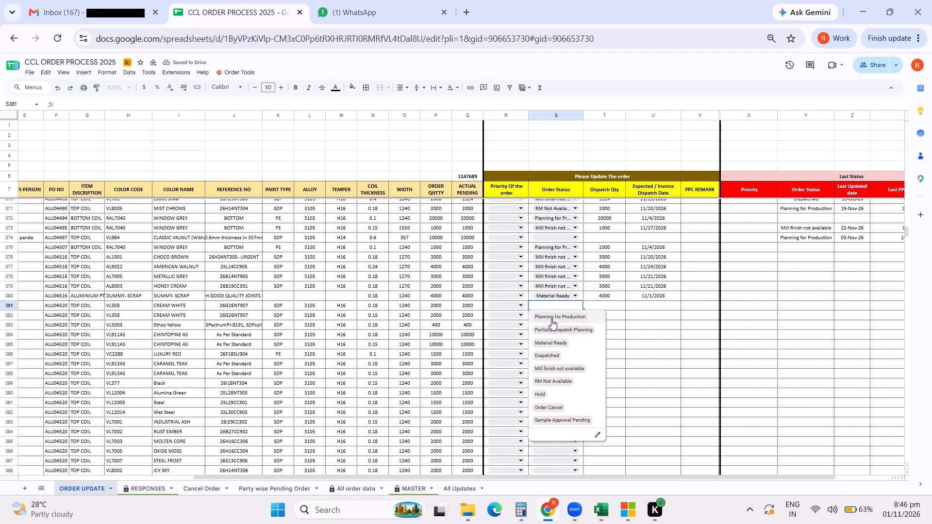
pyautogui.click(551, 318)
pyautogui.click(554, 316)
pyautogui.click(553, 327)
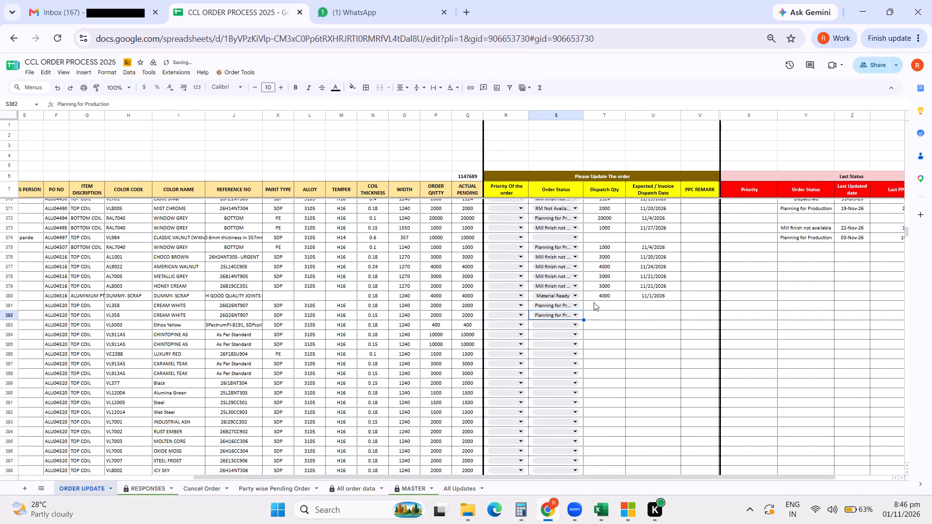
pyautogui.click(594, 307)
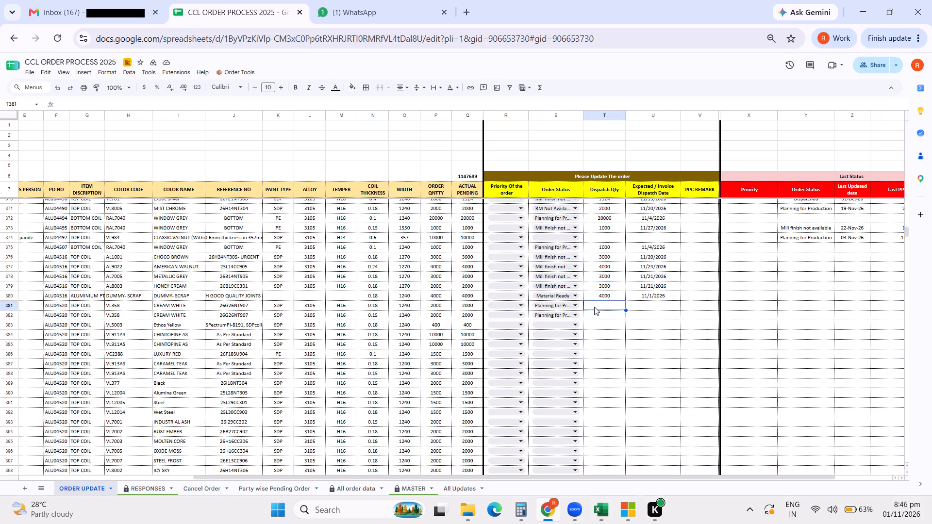
pyautogui.write('2000')
pyautogui.press('Return')
pyautogui.write('2000')
pyautogui.press('Return')
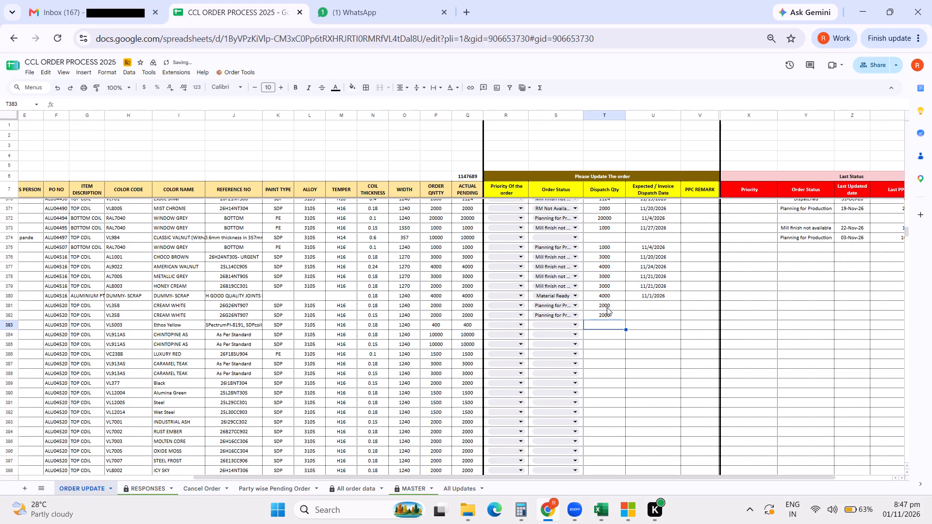
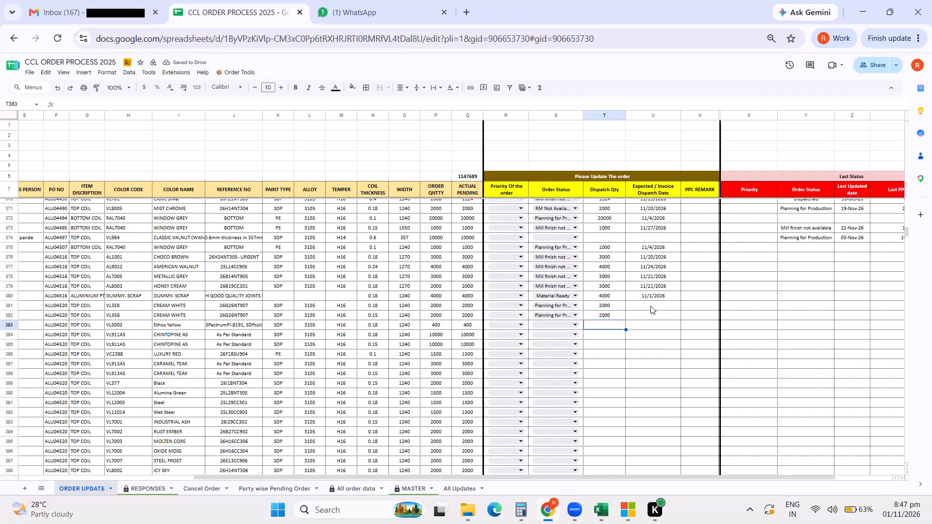
# Set the expected dispatch dates of both Cream White orders in rows 381 and 382 to 11/4/2026.
pyautogui.doubleClick(650, 306)
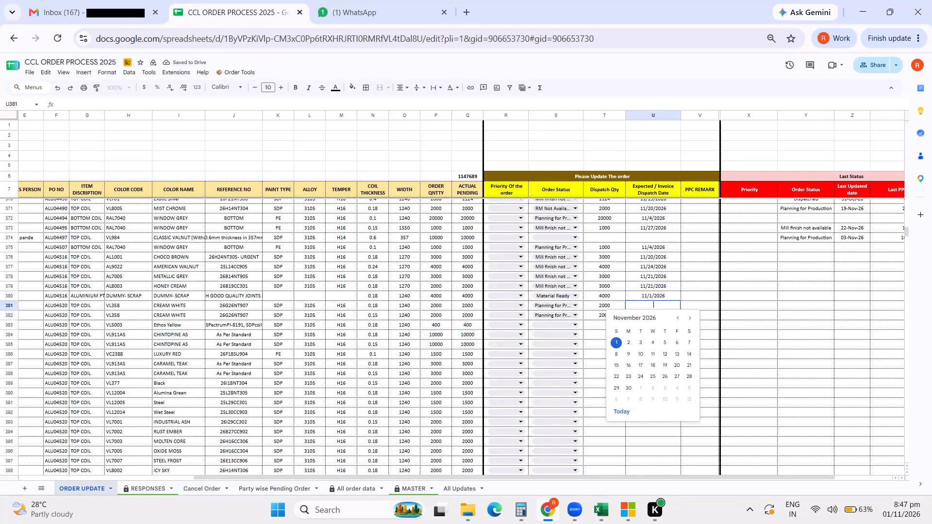
pyautogui.click(655, 343)
pyautogui.doubleClick(649, 314)
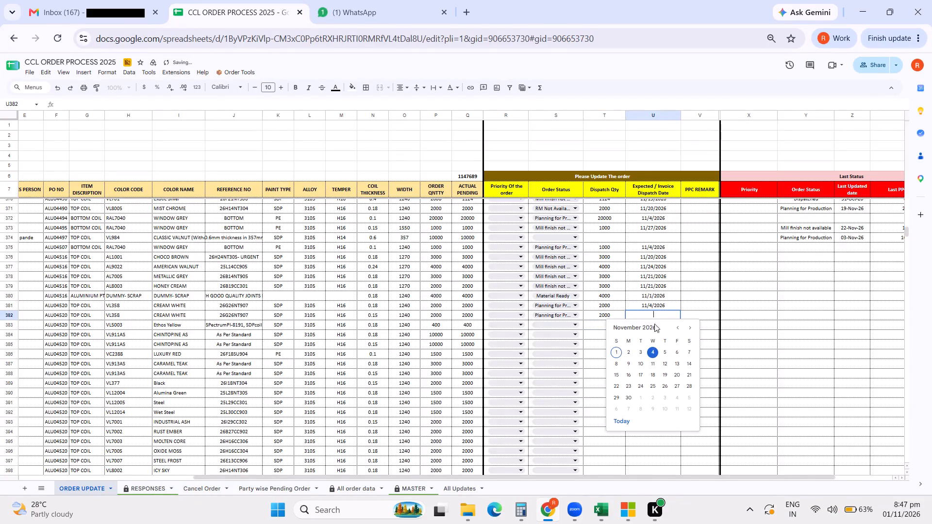
pyautogui.click(652, 353)
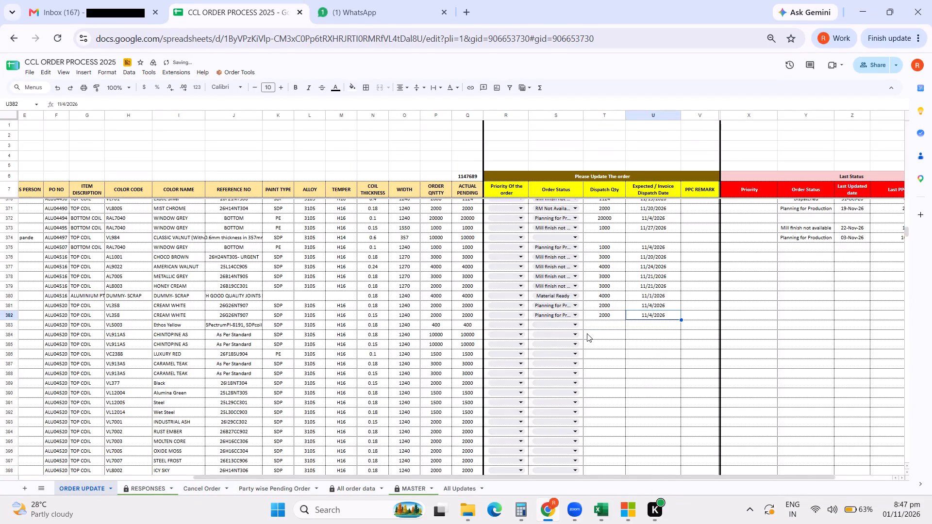
# Set the Ethos Yellow order in row 383 to RM Not Available with dispatch quantity 400 and expected dispatch date 11/22/2026.
pyautogui.click(567, 326)
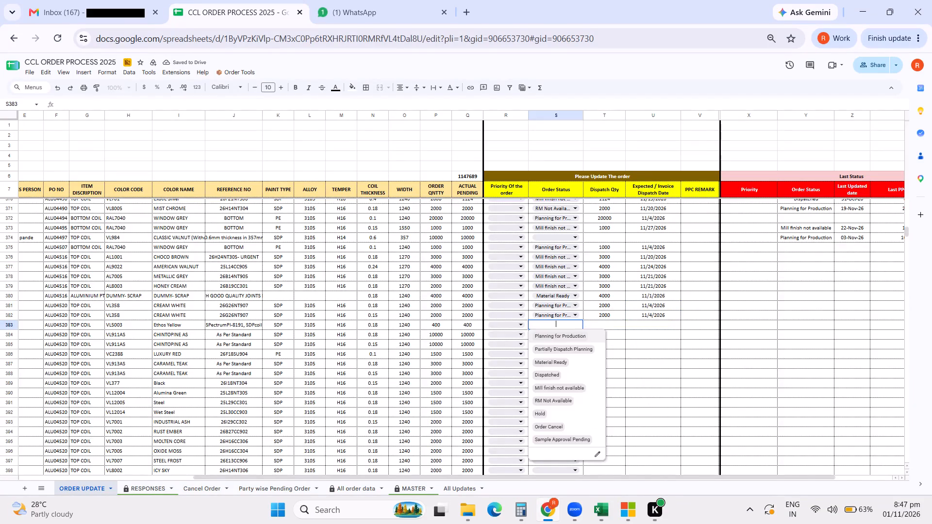
pyautogui.click(562, 402)
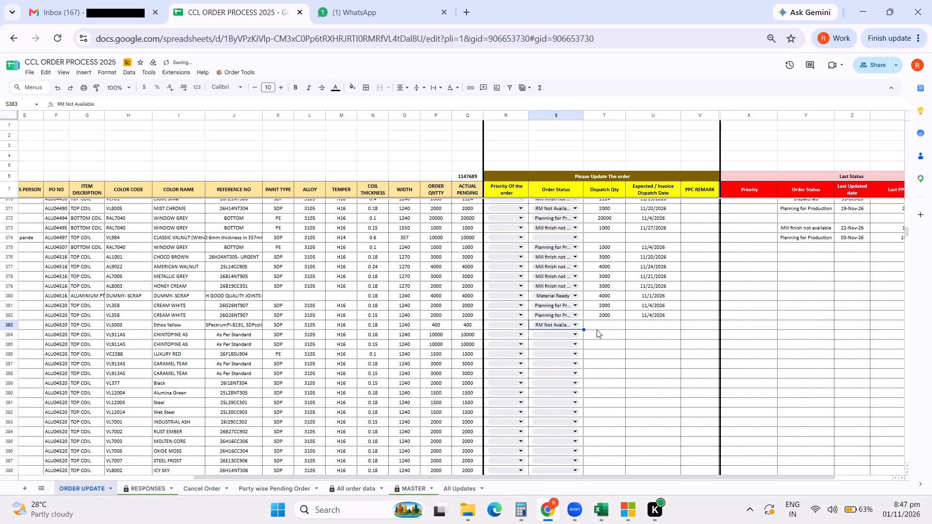
pyautogui.click(597, 323)
pyautogui.write('400')
pyautogui.press('Return')
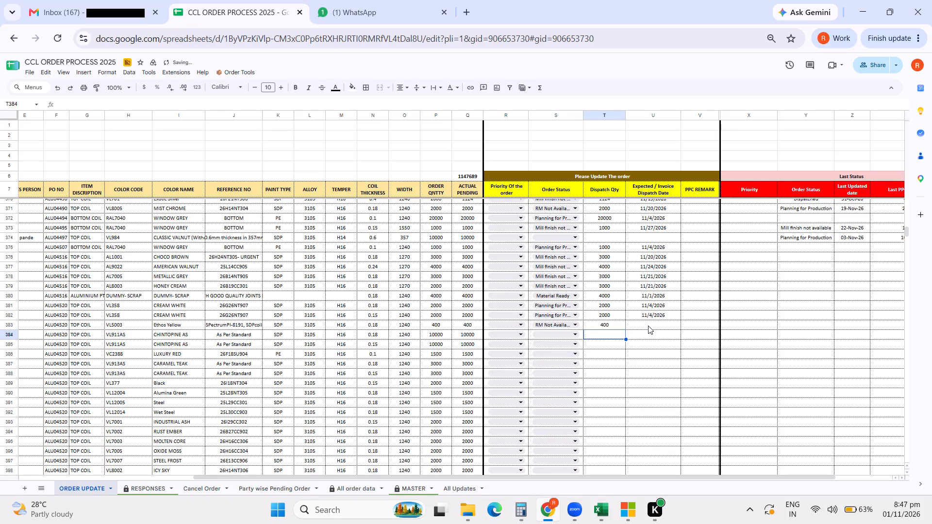
pyautogui.doubleClick(648, 326)
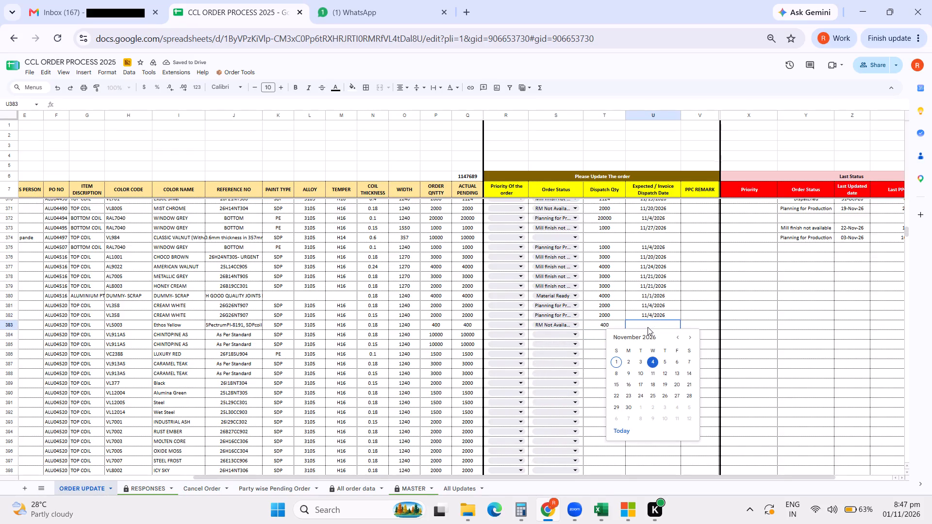
pyautogui.click(617, 395)
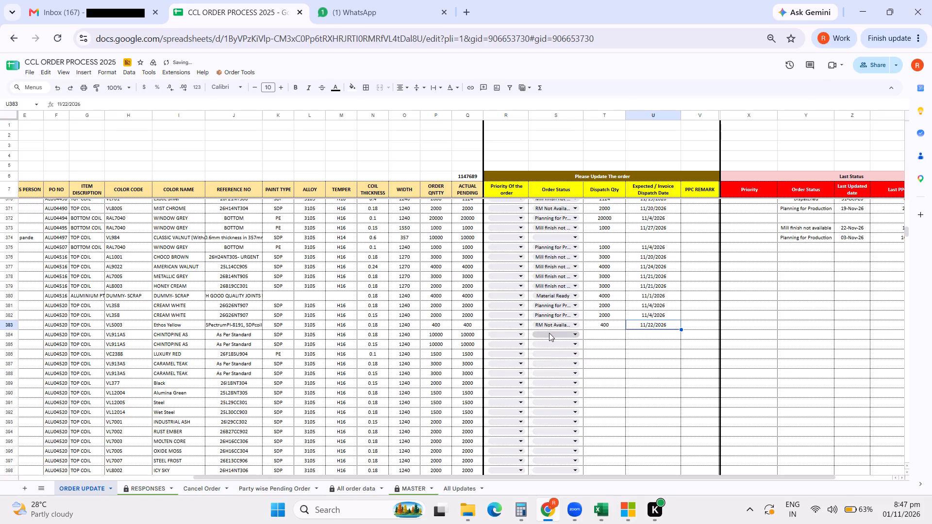
# Check the Pending Order workbook, and set both Chintopine AS orders in rows 384 and 385 to Mill finish not available with dispatch quantity 10000 each.
pyautogui.click(551, 512)
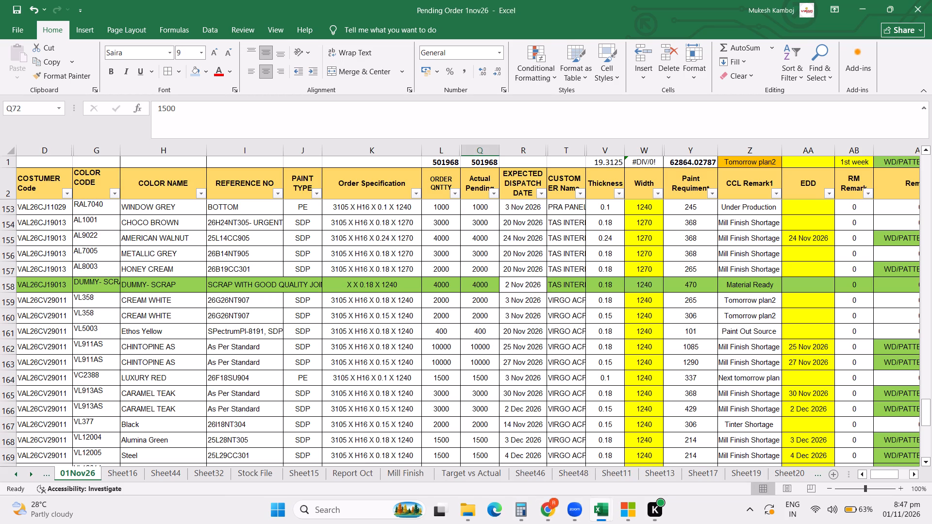
pyautogui.click(546, 516)
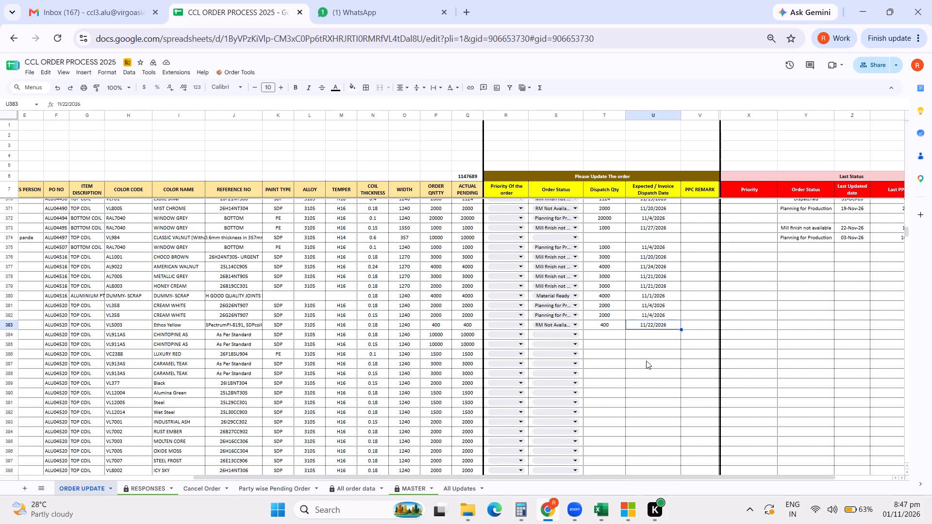
pyautogui.click(569, 336)
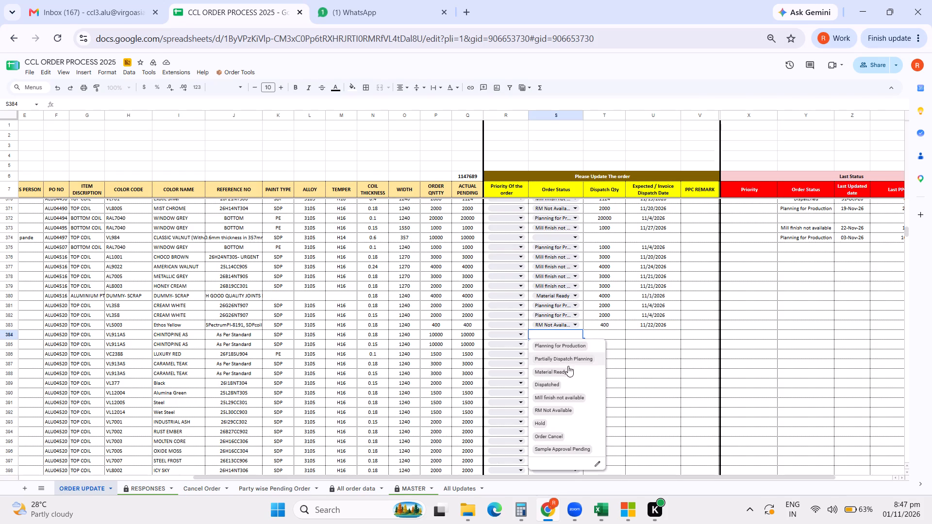
pyautogui.click(565, 399)
pyautogui.click(555, 345)
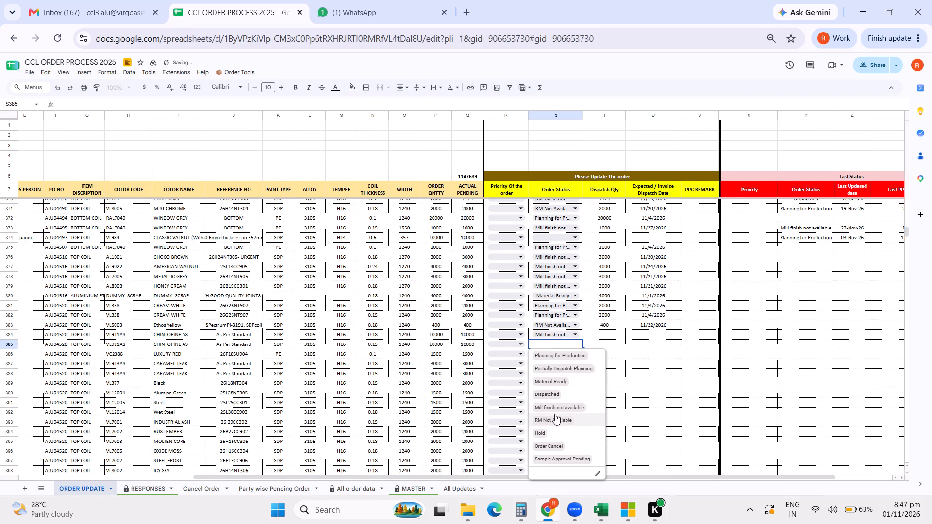
pyautogui.click(553, 407)
pyautogui.click(601, 334)
pyautogui.write('10000')
pyautogui.press('Return')
pyautogui.write('10000')
pyautogui.press('Return')
# Set the expected dispatch dates of the Chintopine AS orders in rows 384 and 385 to 11/25/2026 and 11/27/2026.
pyautogui.doubleClick(645, 337)
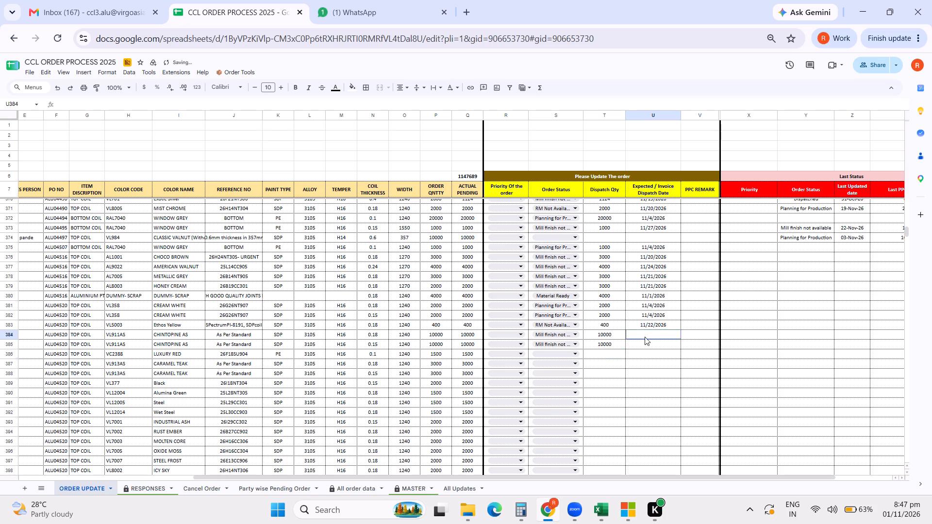
pyautogui.click(652, 406)
pyautogui.doubleClick(646, 344)
pyautogui.click(676, 416)
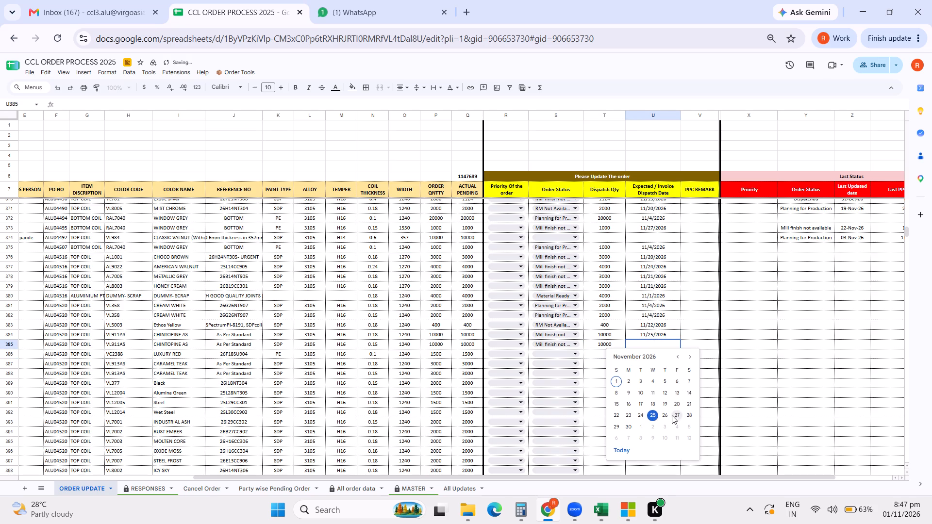
# Check the Pending Order workbook, and set Luxury Red in row 386 to Planning for Production, dispatch quantity 1500, expected dispatch date 11/6/2026.
pyautogui.click(549, 515)
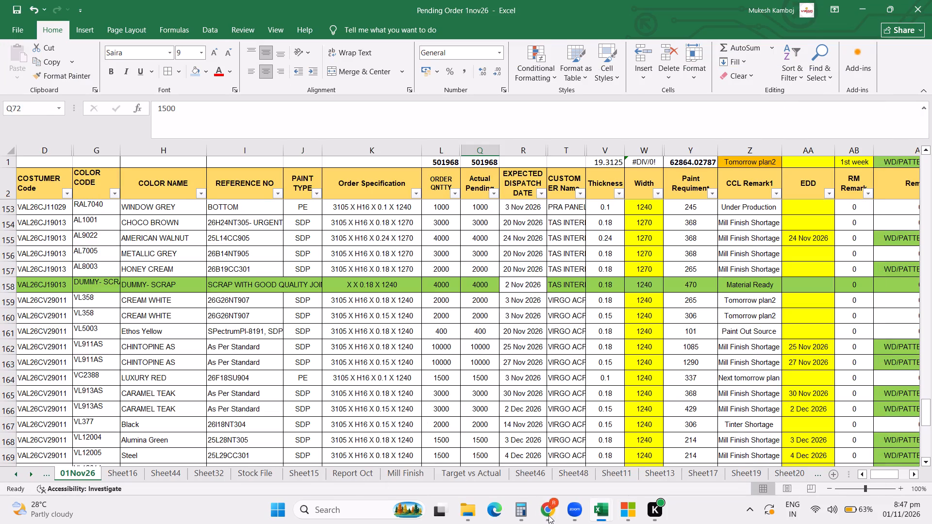
pyautogui.click(549, 515)
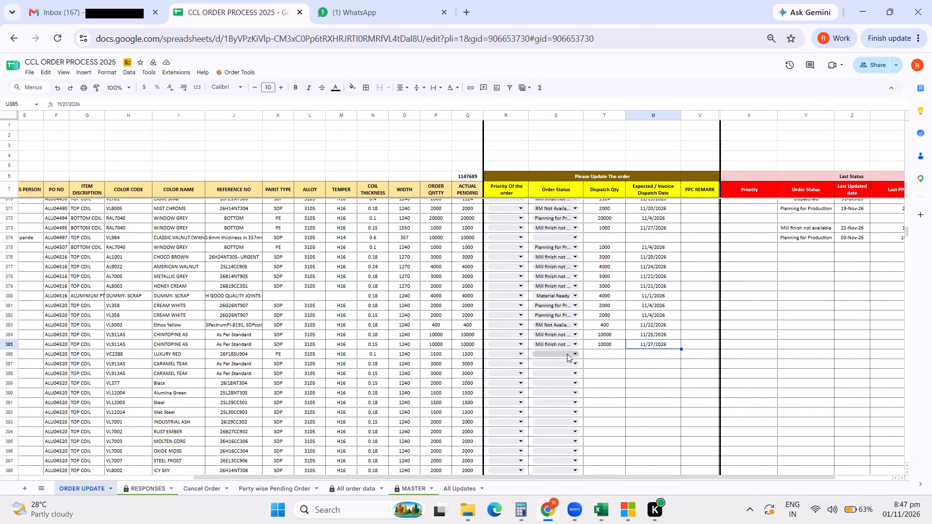
pyautogui.click(567, 354)
pyautogui.click(559, 366)
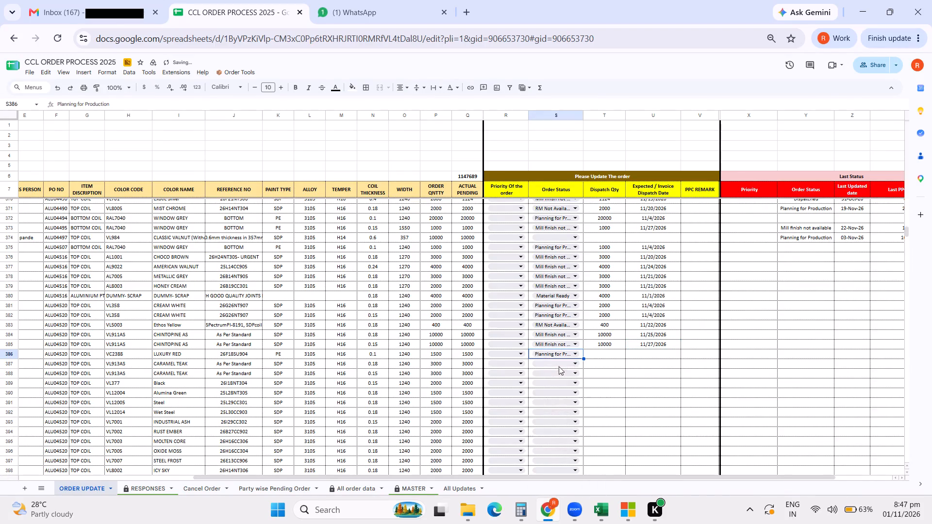
pyautogui.click(602, 354)
pyautogui.write('1500')
pyautogui.press('Return')
pyautogui.doubleClick(638, 356)
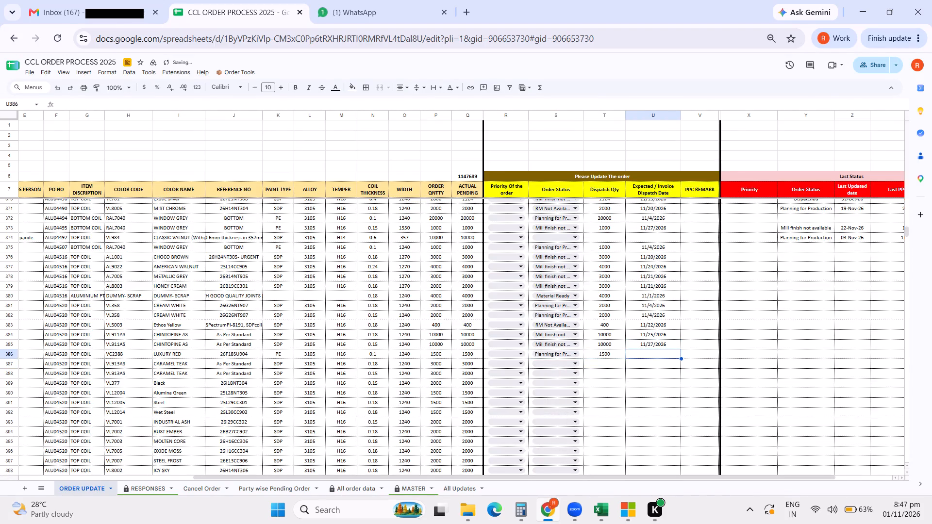
pyautogui.click(678, 392)
# Check the Pending Order workbook, and set Caramel Teak in row 387 to Mill finish not available, dispatch quantity 3000, expected dispatch date 11/29/2026.
pyautogui.click(547, 514)
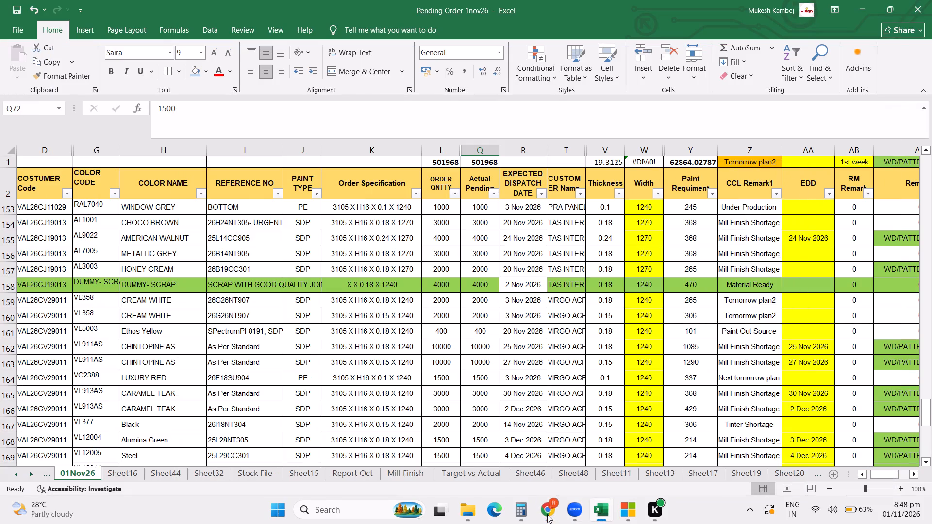
pyautogui.click(547, 514)
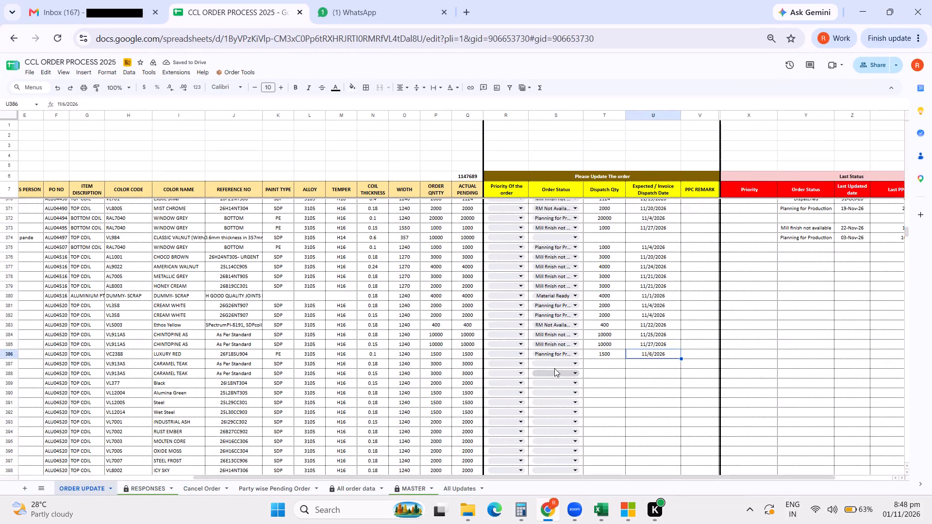
pyautogui.click(553, 367)
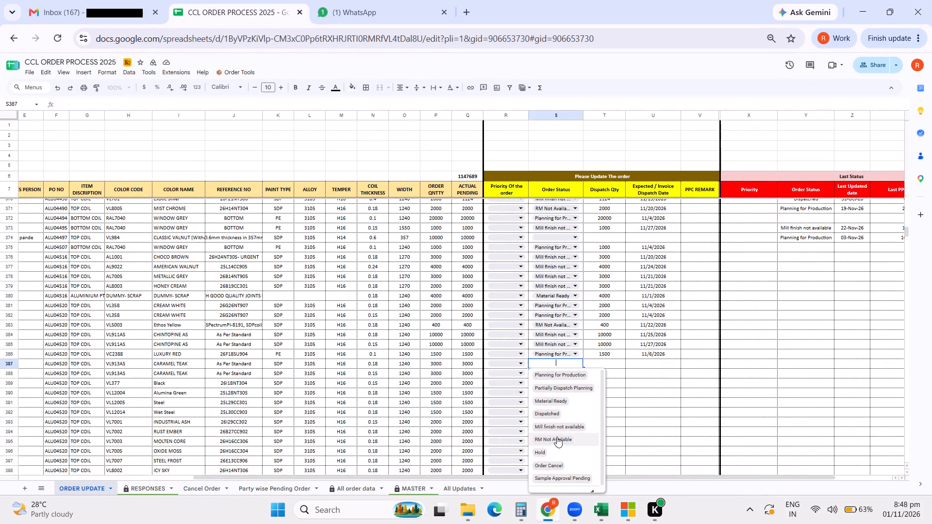
pyautogui.click(555, 426)
pyautogui.click(596, 366)
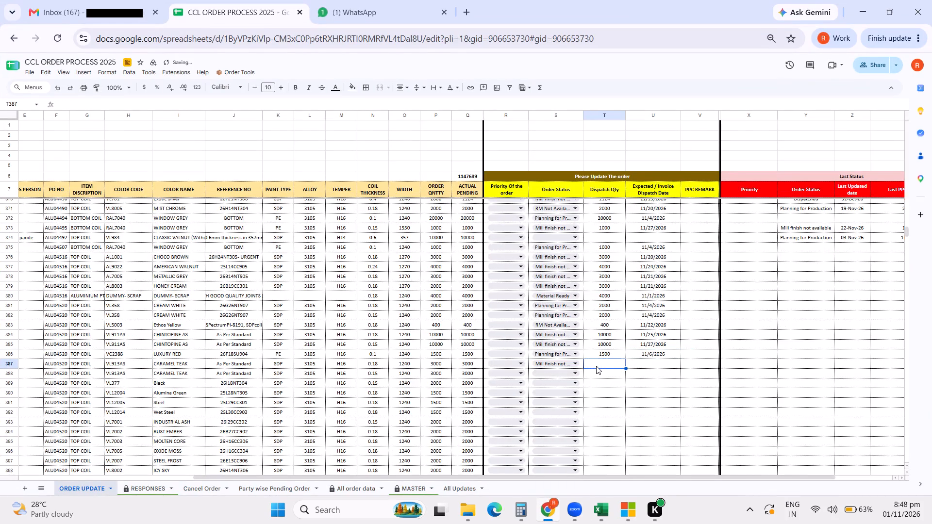
pyautogui.write('3000')
pyautogui.press('Return')
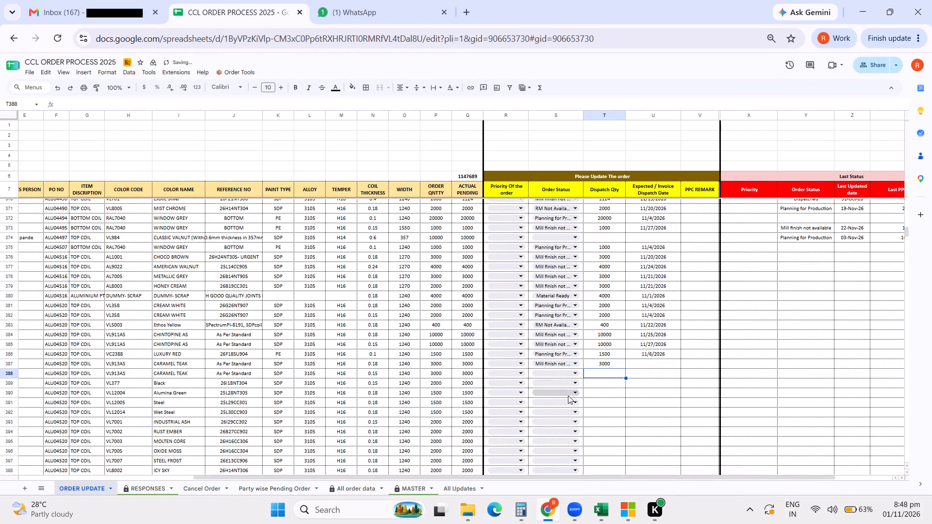
pyautogui.click(554, 374)
pyautogui.doubleClick(650, 365)
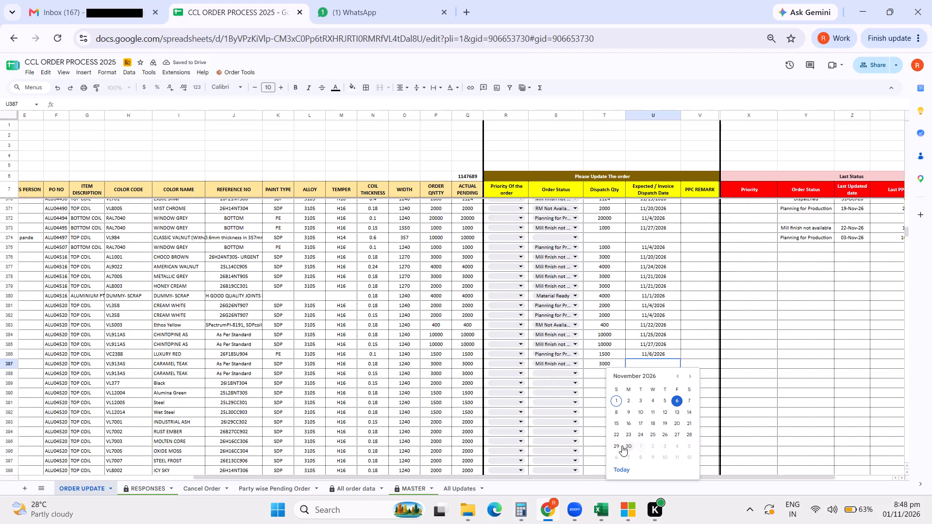
pyautogui.click(622, 445)
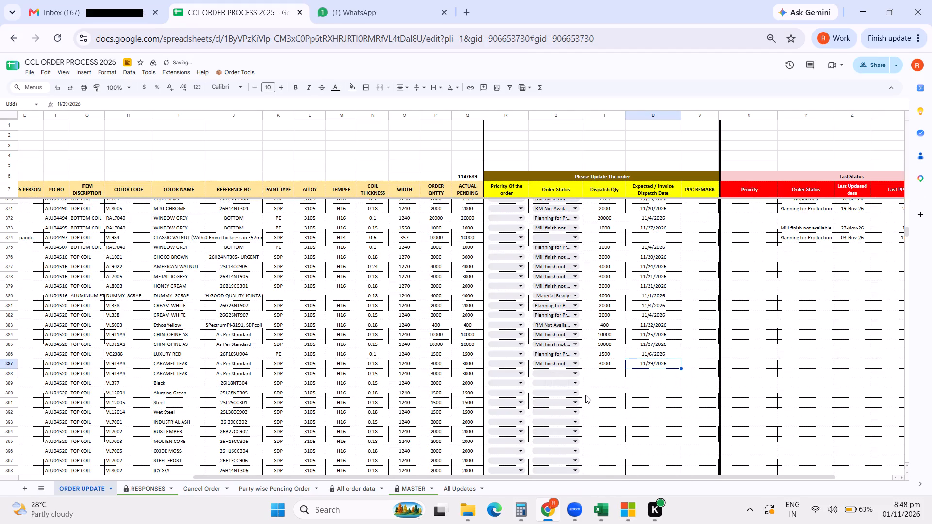
# Check the Pending Order workbook, and set Caramel Teak in row 388 to Mill finish not available, dispatch quantity 3000, expected dispatch date 12/2/2026.
pyautogui.click(556, 512)
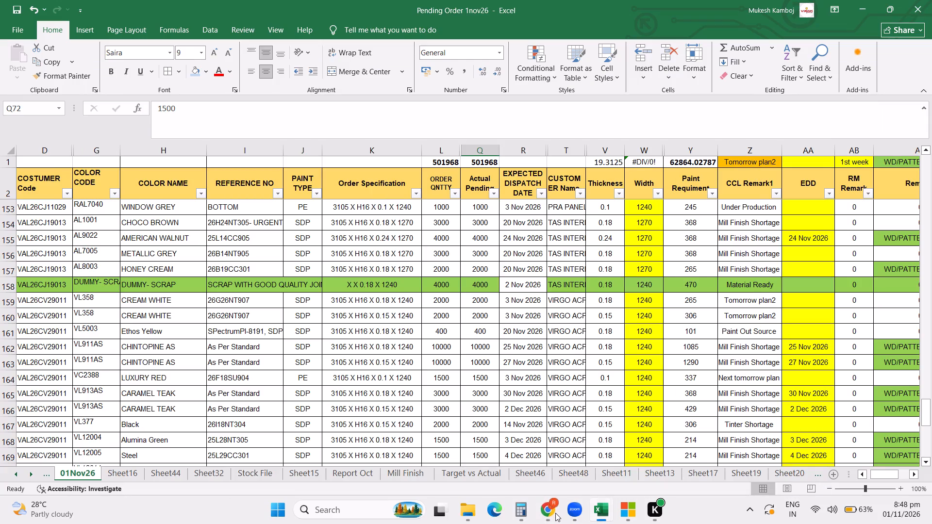
pyautogui.click(555, 513)
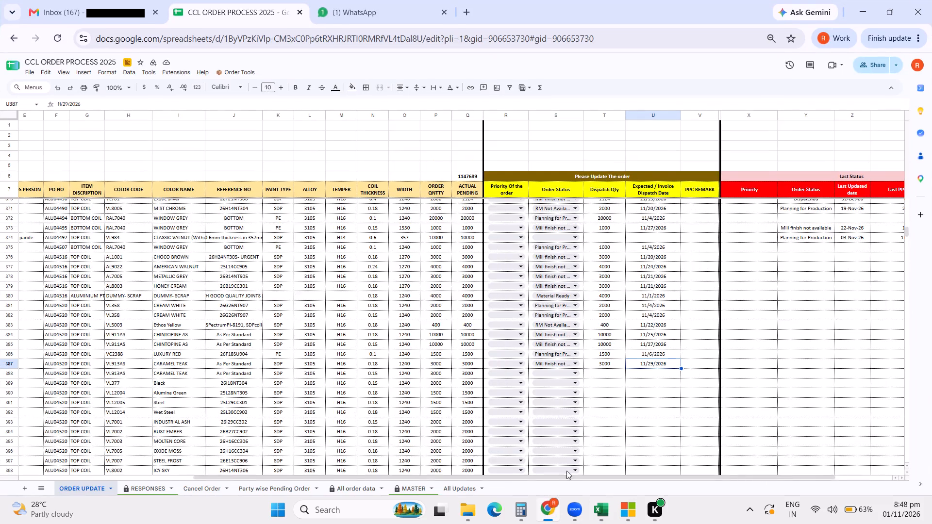
pyautogui.click(549, 376)
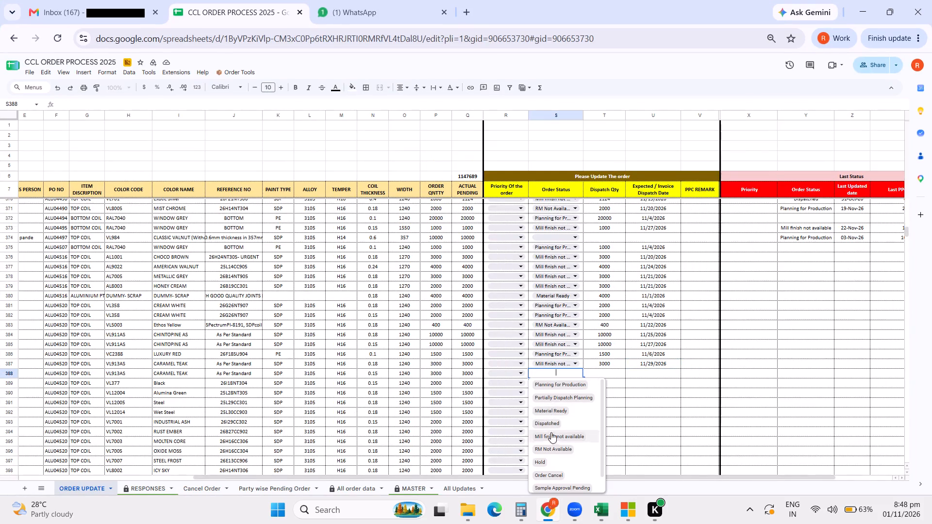
pyautogui.click(551, 437)
pyautogui.doubleClick(603, 376)
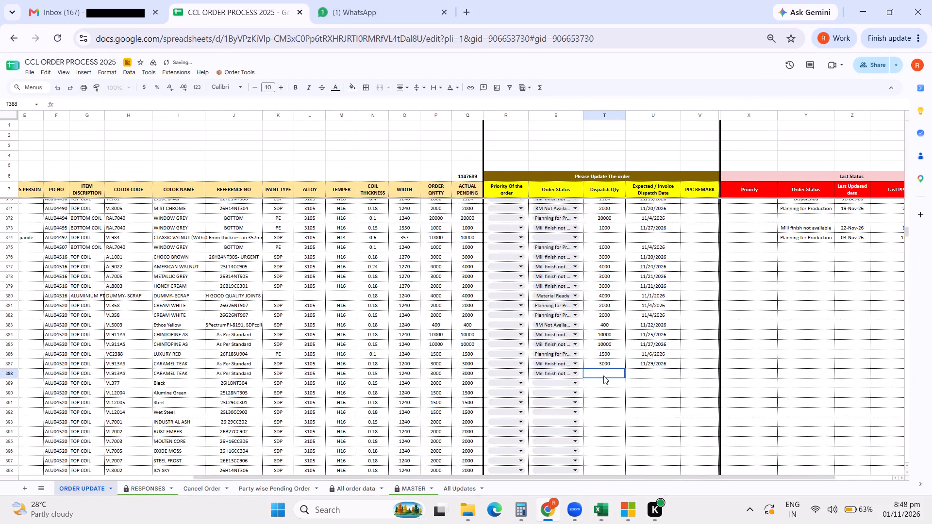
pyautogui.write('30000')
pyautogui.press('Return')
pyautogui.press('Up')
pyautogui.write('3000')
pyautogui.press('Return')
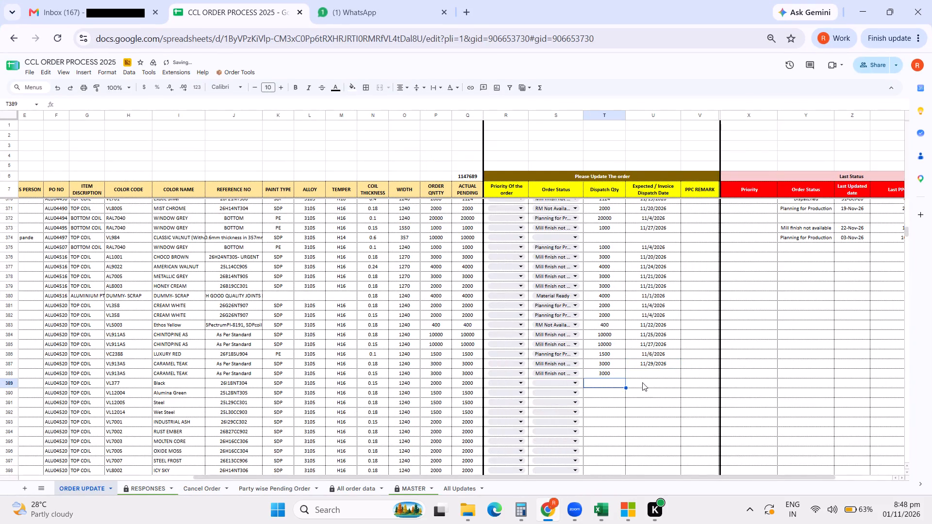
pyautogui.doubleClick(648, 374)
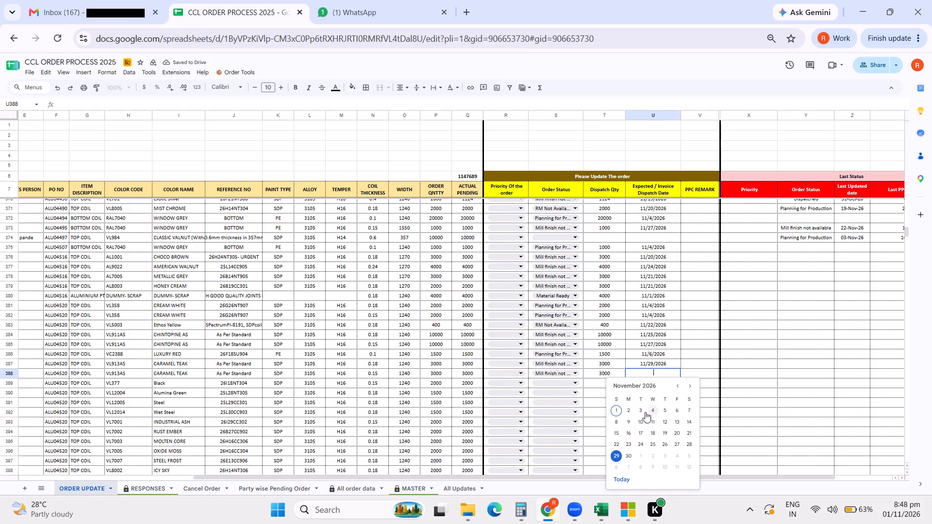
pyautogui.click(686, 386)
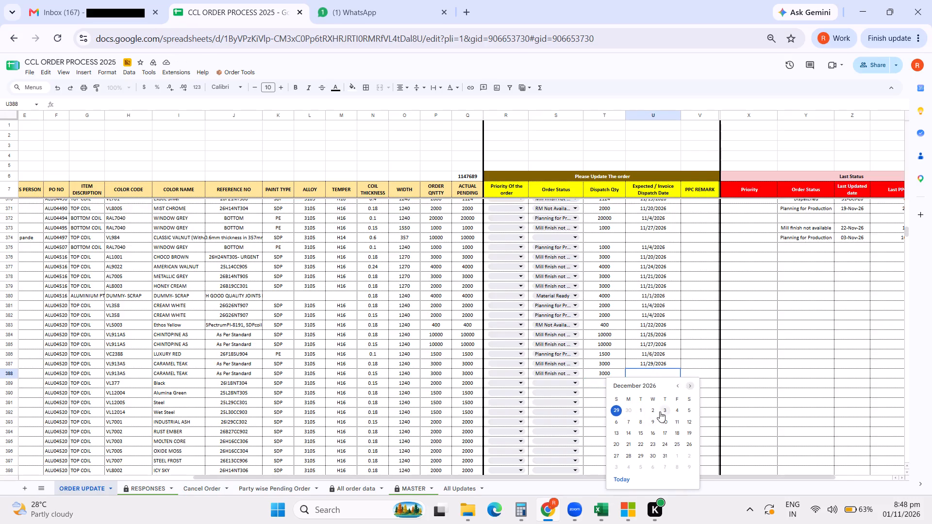
pyautogui.click(651, 409)
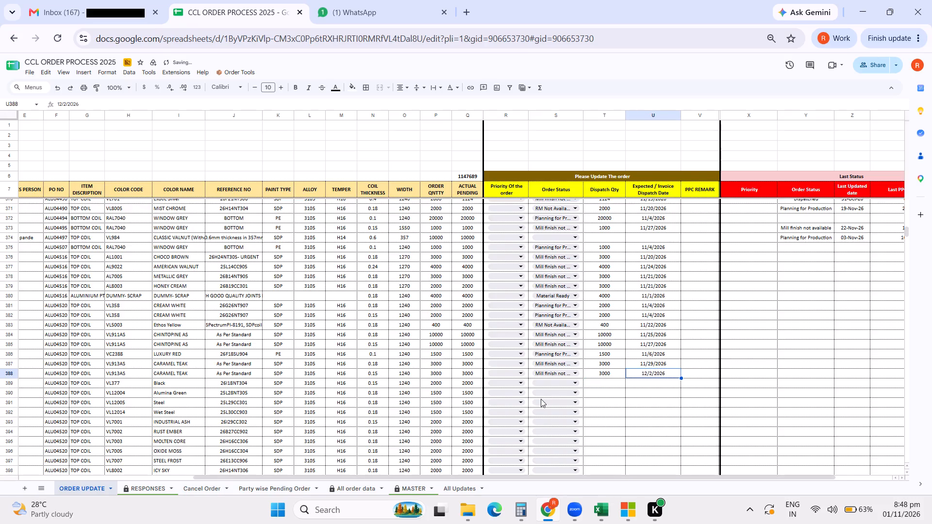
# Set Black in row 389 to RM Not Available, dispatch quantity 2000, expected dispatch date 11/14/2026, checking against the Pending Order workbook.
pyautogui.click(554, 385)
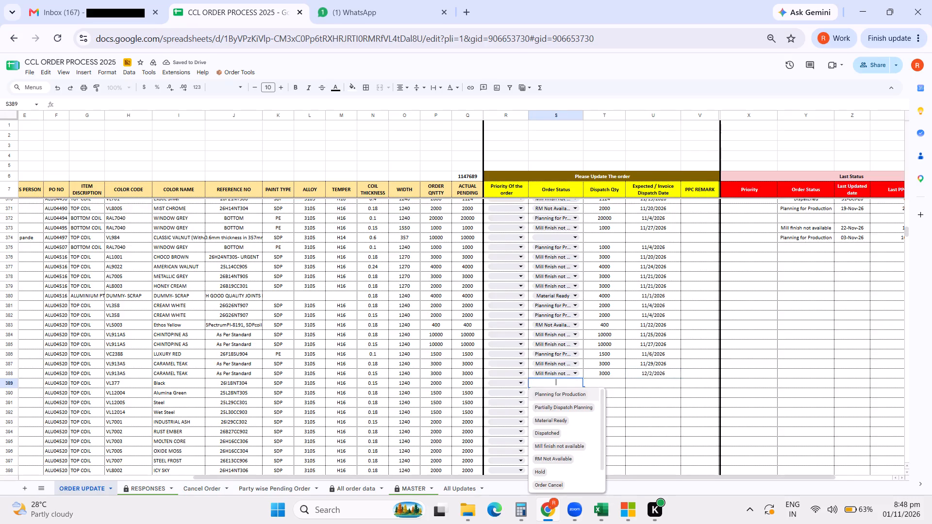
pyautogui.click(549, 456)
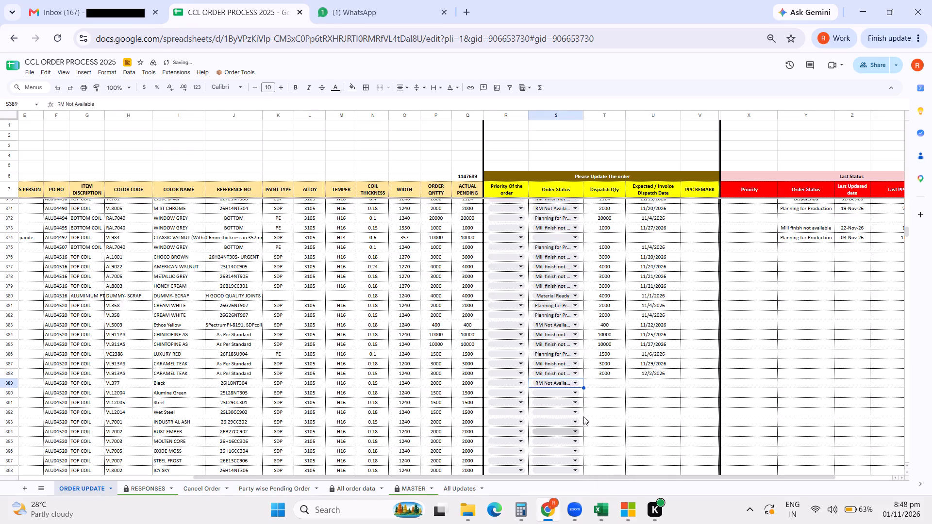
pyautogui.click(550, 517)
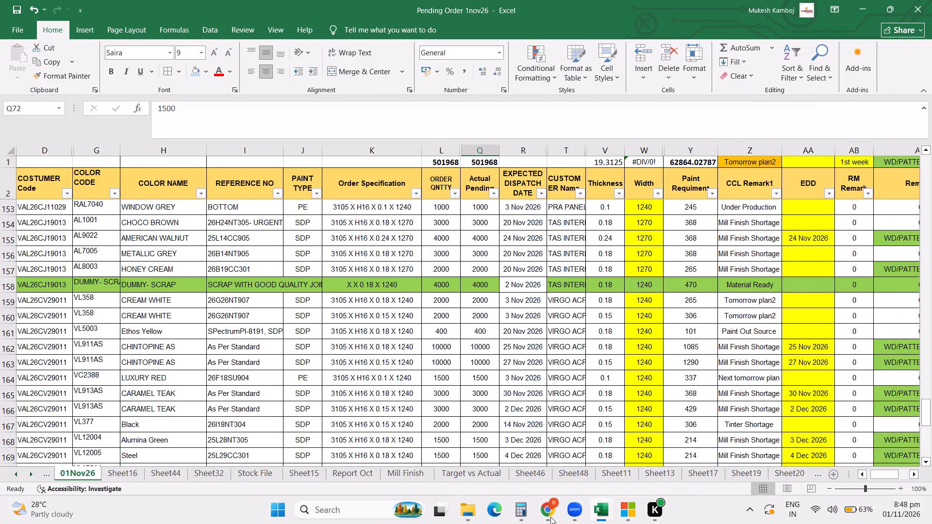
pyautogui.click(550, 517)
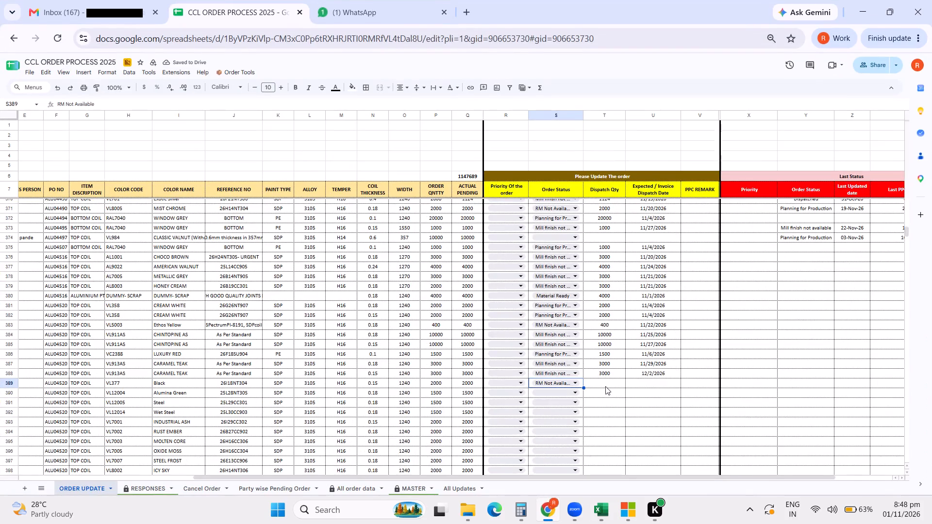
pyautogui.click(605, 385)
pyautogui.write('2000')
pyautogui.press('Return')
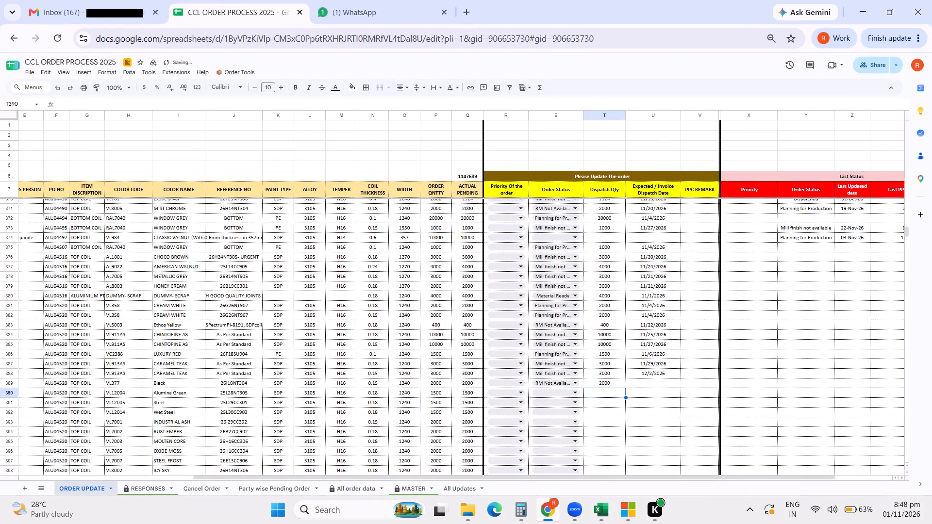
pyautogui.doubleClick(644, 383)
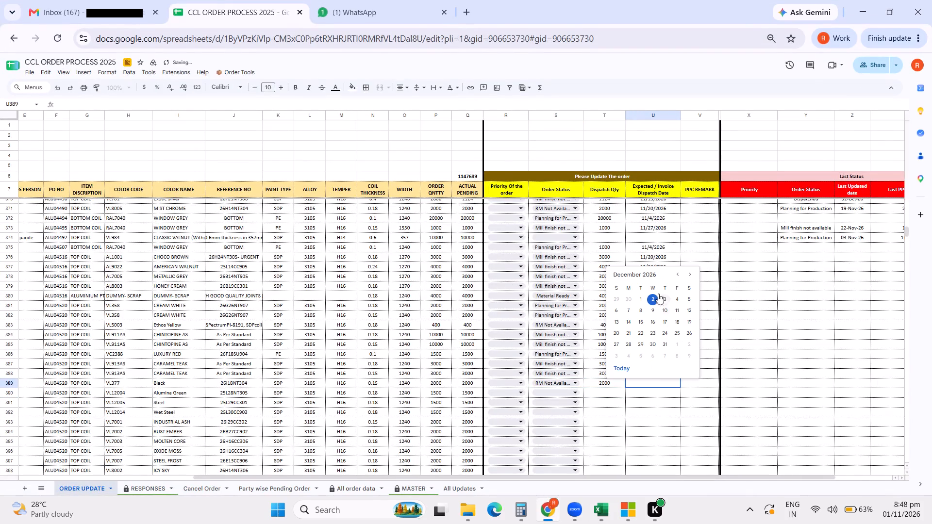
pyautogui.click(675, 274)
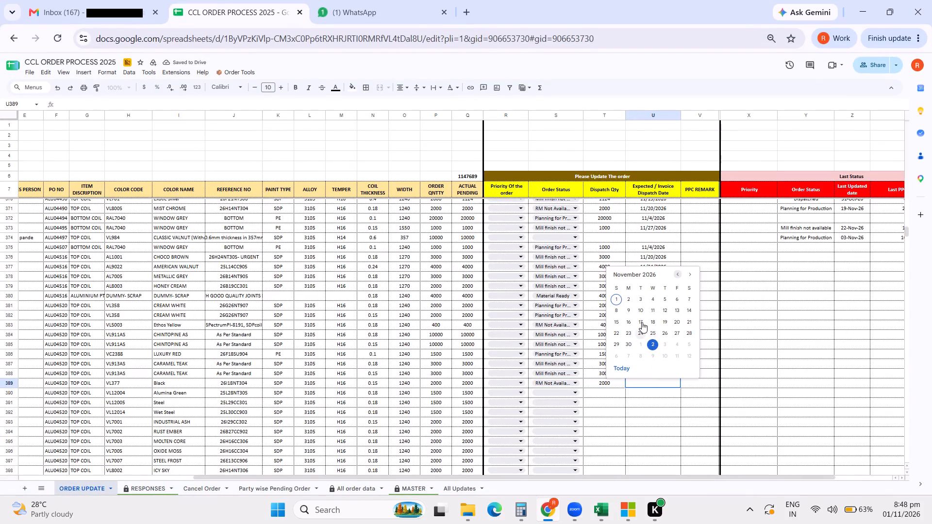
pyautogui.click(688, 310)
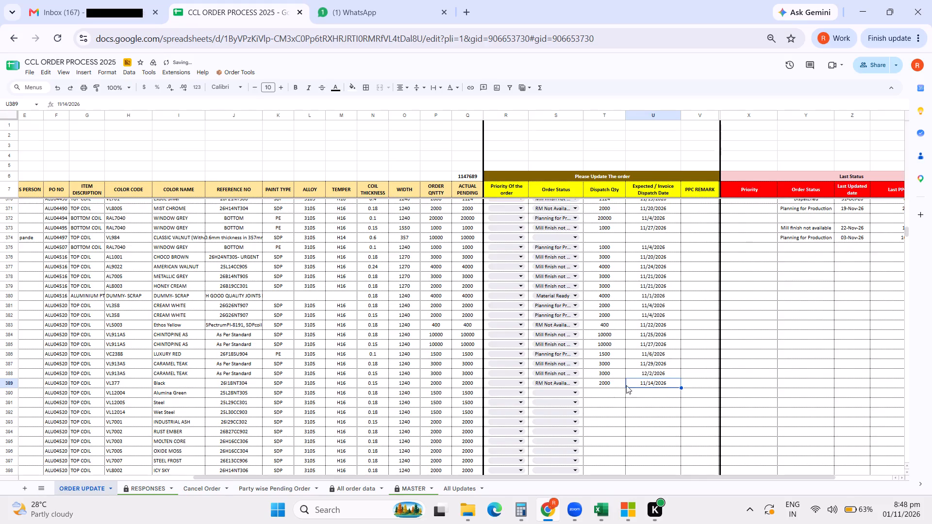
# Check the Pending Order workbook, and set Alumina Green, Steel and Wet Steel in rows 390 to 392 to Mill finish not available.
pyautogui.click(549, 522)
pyautogui.click(520, 395)
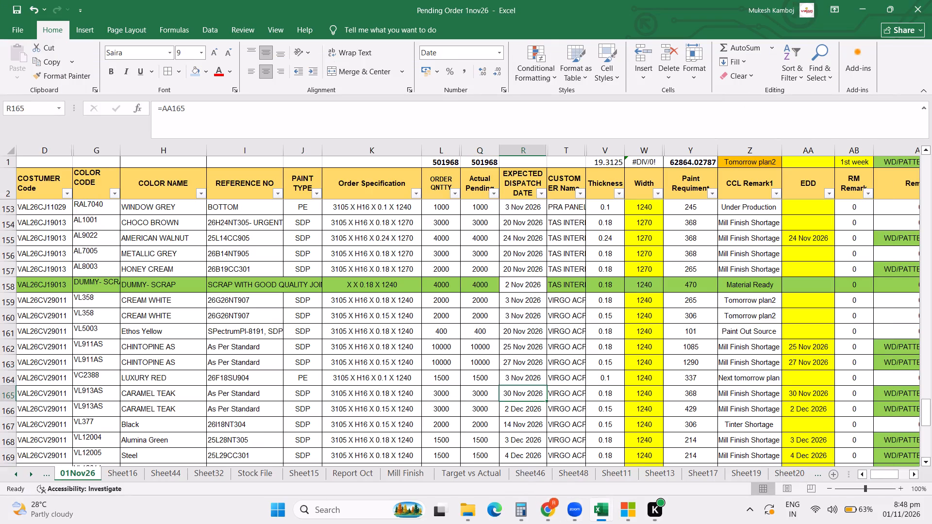
pyautogui.click(519, 409)
pyautogui.click(517, 425)
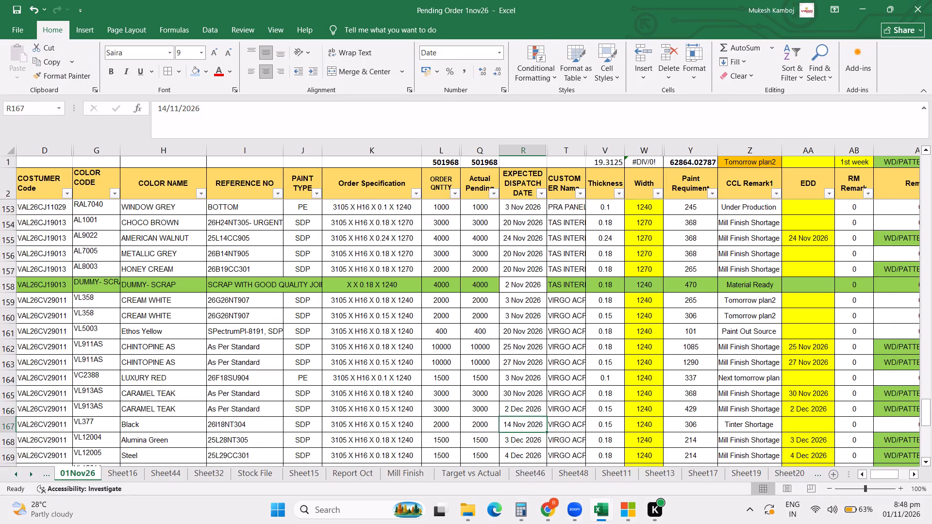
pyautogui.scroll(-4, 566, 412)
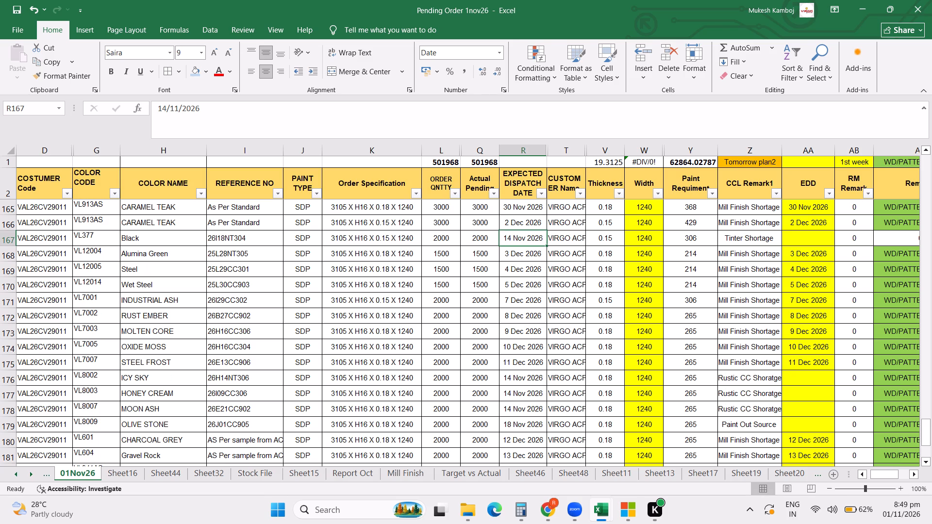
pyautogui.click(542, 517)
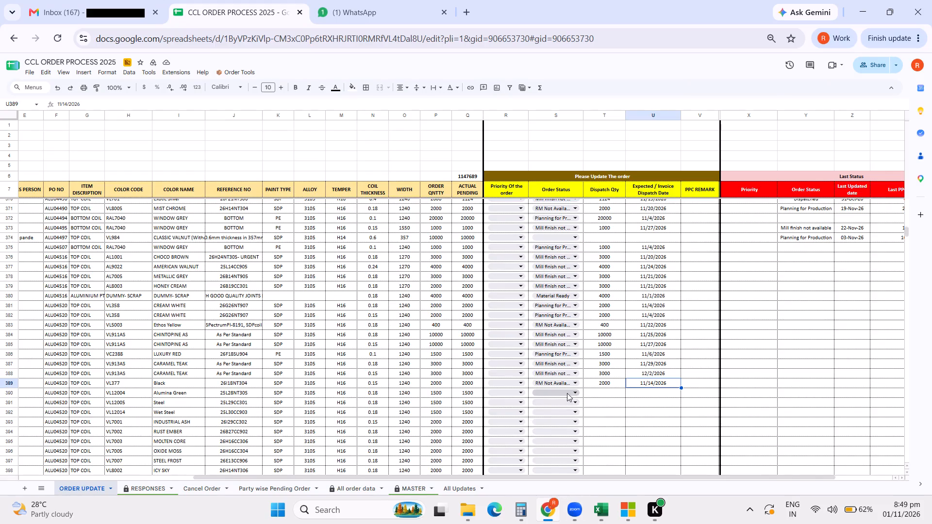
pyautogui.click(567, 393)
pyautogui.click(557, 458)
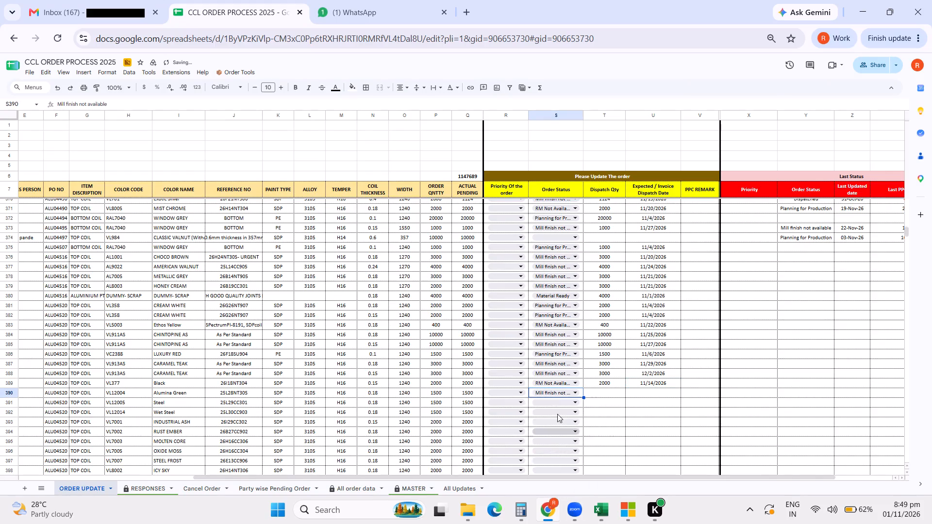
pyautogui.click(556, 402)
pyautogui.click(561, 467)
pyautogui.click(564, 413)
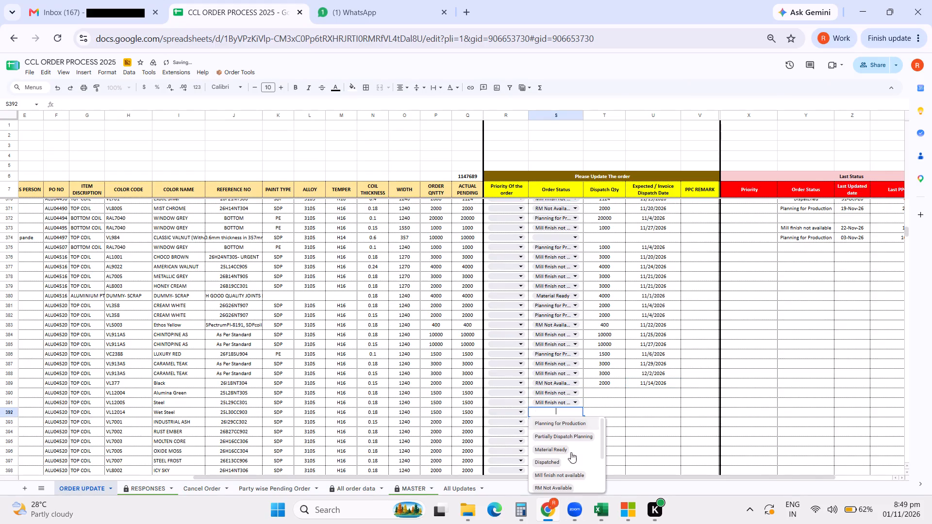
pyautogui.click(568, 475)
# Set the order status of rows 393 to 399, Industrial Ash through Honey Cream, to Mill finish not available.
pyautogui.scroll(-1, 599, 410)
pyautogui.click(564, 361)
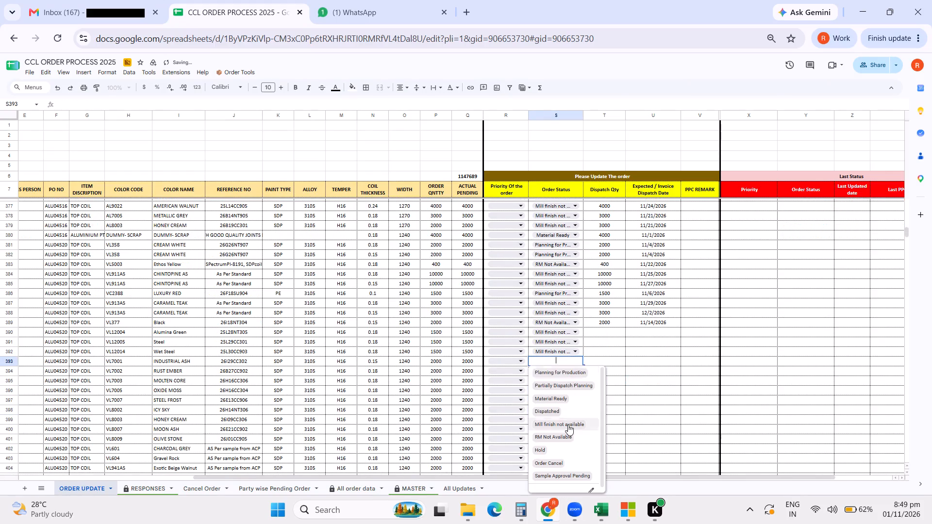
pyautogui.click(564, 425)
pyautogui.click(560, 371)
pyautogui.click(557, 433)
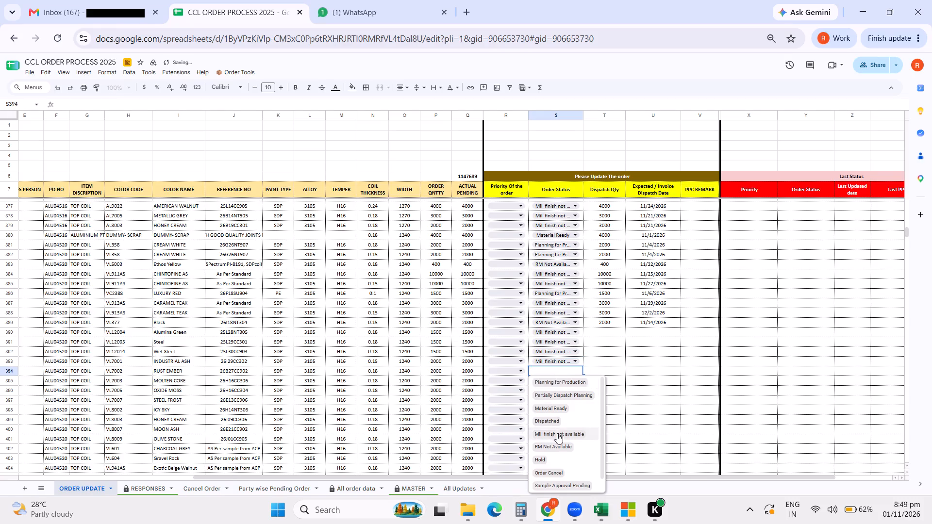
pyautogui.click(559, 380)
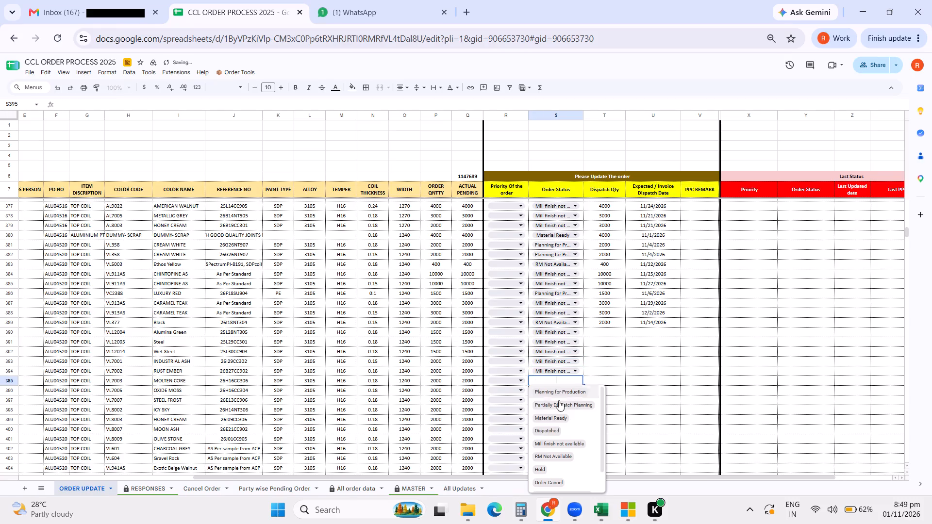
pyautogui.click(558, 443)
pyautogui.click(561, 389)
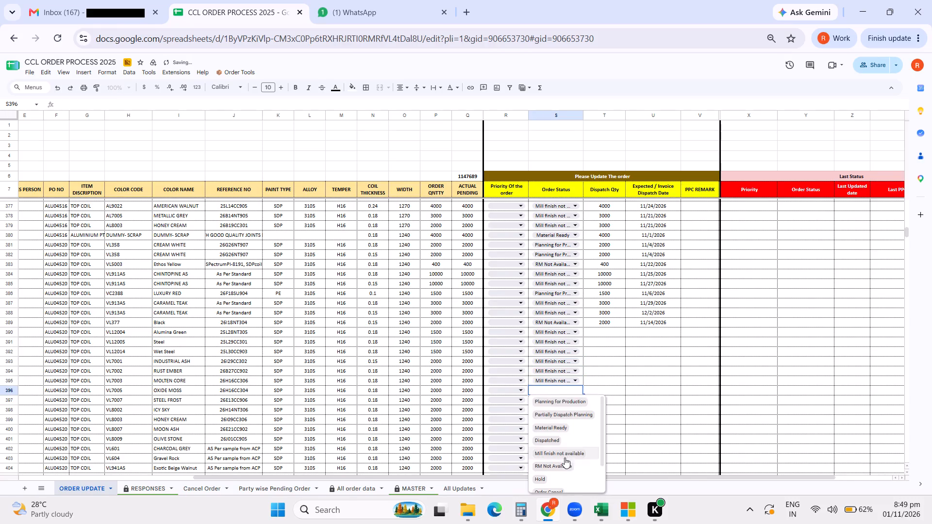
pyautogui.click(565, 458)
pyautogui.click(560, 403)
pyautogui.click(566, 462)
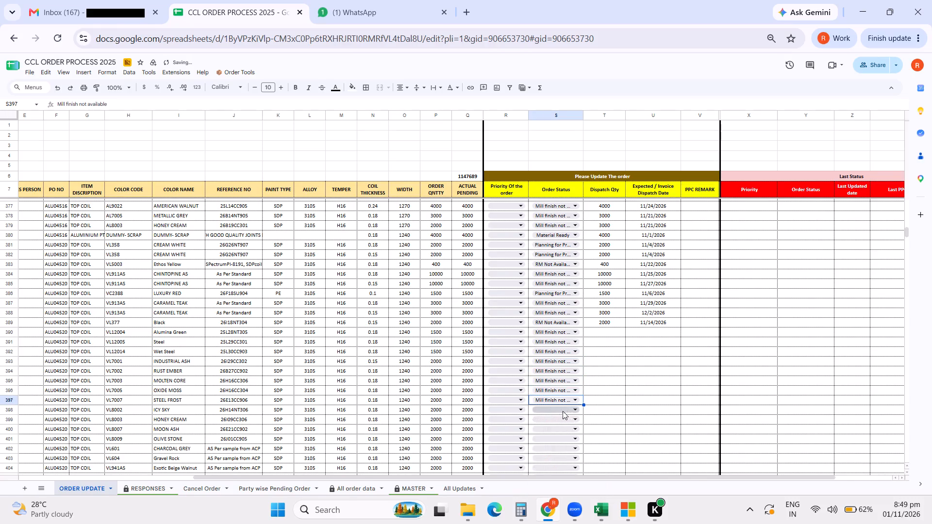
pyautogui.click(563, 411)
pyautogui.click(567, 475)
pyautogui.click(560, 421)
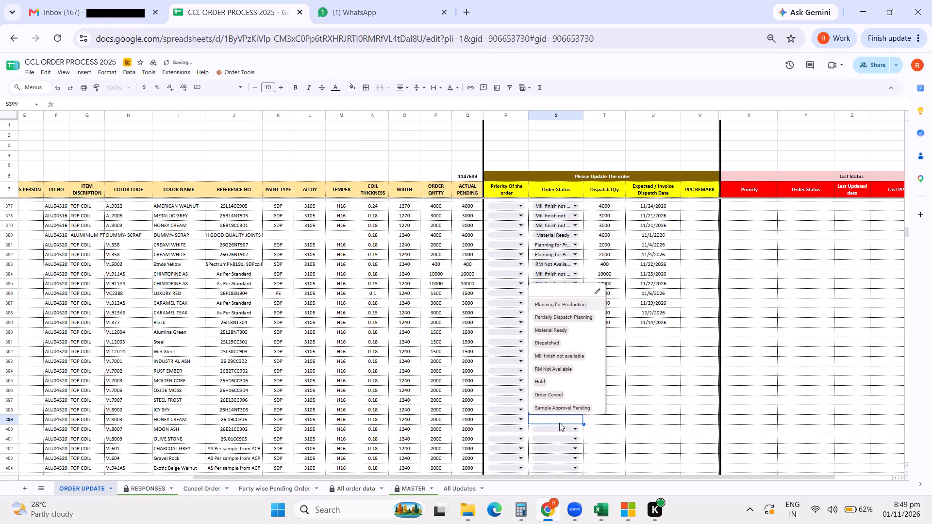
pyautogui.click(561, 358)
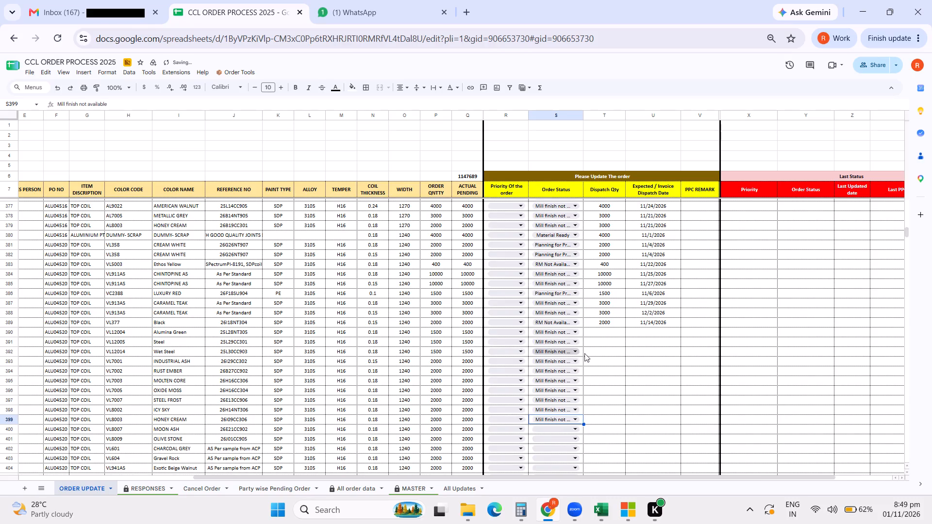
# Enter dispatch quantity 1500 for Alumina Green, Steel and Wet Steel in rows 390 to 392.
pyautogui.click(598, 329)
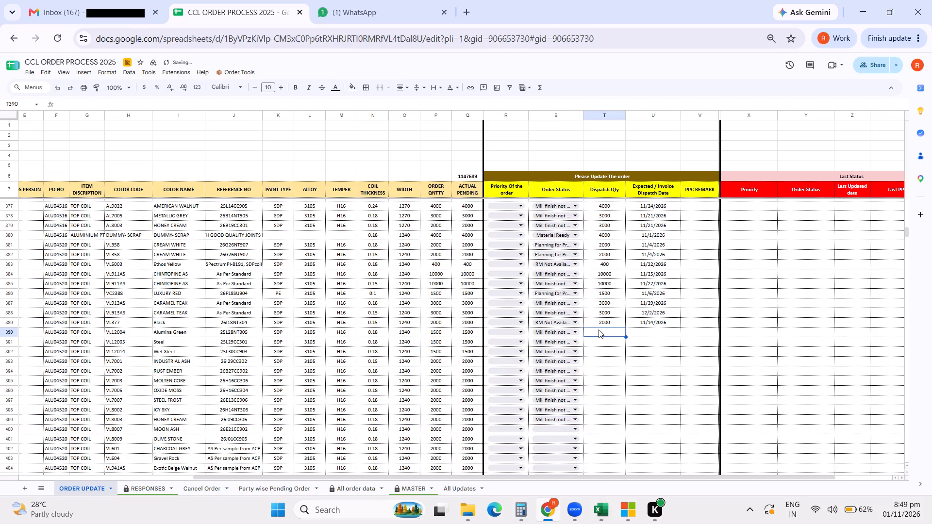
pyautogui.click(599, 329)
pyautogui.write('1500')
pyautogui.press('Return')
pyautogui.write('1500')
pyautogui.press('Return')
pyautogui.write('1500')
pyautogui.press('Return')
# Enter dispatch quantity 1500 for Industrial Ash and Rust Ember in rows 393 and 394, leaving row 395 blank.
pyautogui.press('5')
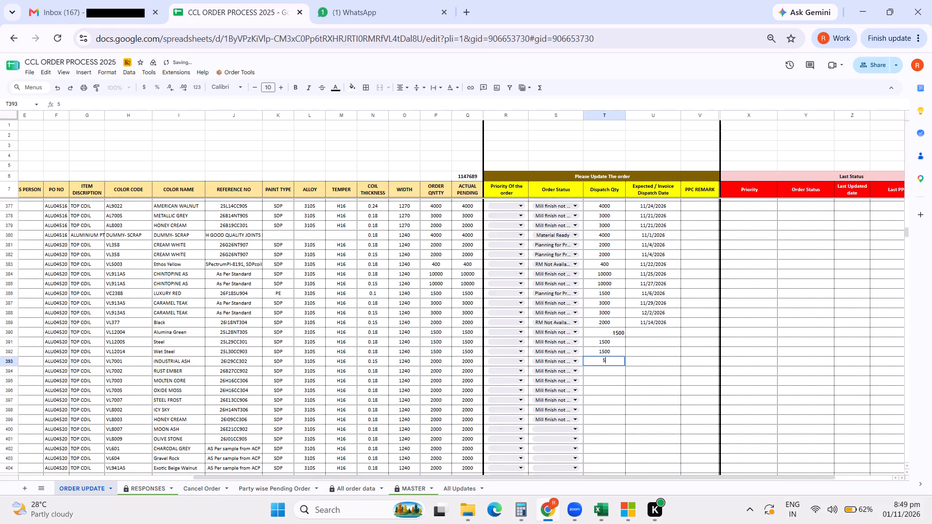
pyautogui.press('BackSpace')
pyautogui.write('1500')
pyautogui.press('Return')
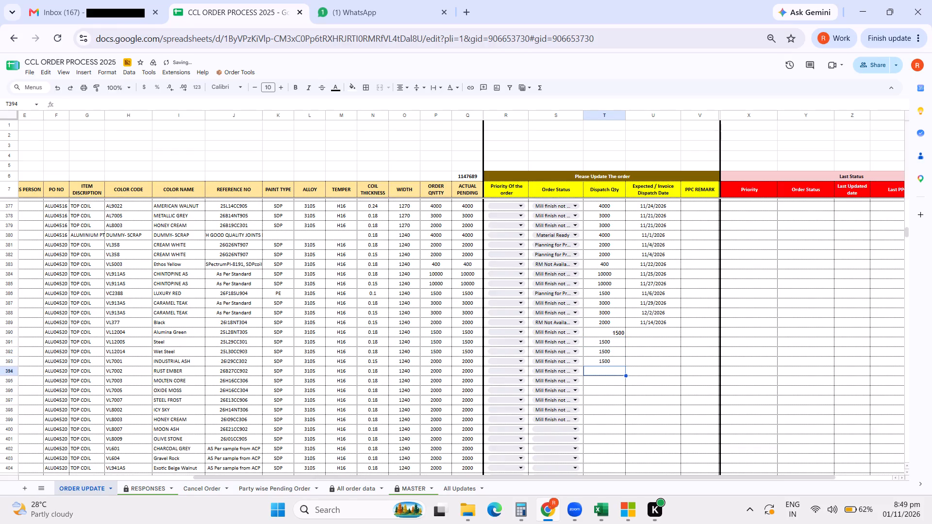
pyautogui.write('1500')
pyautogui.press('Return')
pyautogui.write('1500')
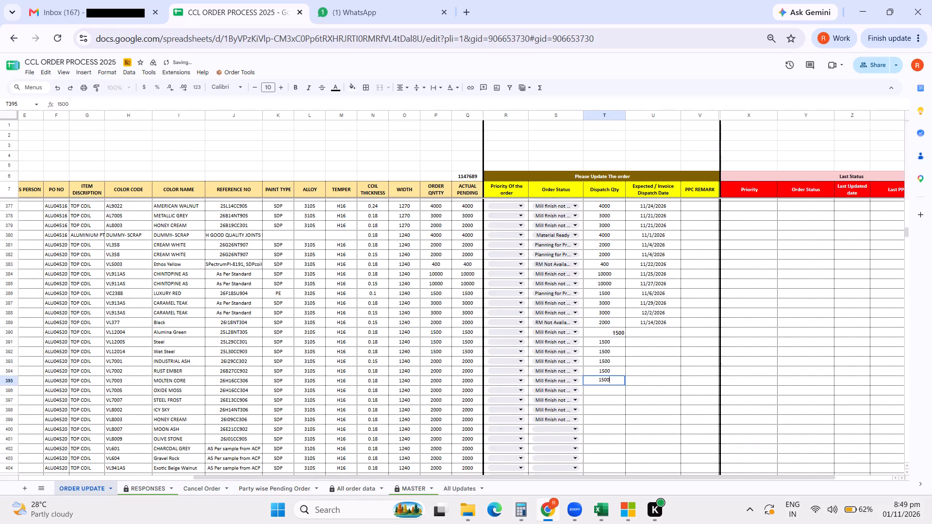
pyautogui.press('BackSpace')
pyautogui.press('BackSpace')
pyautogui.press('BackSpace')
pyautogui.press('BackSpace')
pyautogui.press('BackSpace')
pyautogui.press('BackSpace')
# Set the dispatch quantity of rows 393 to 399, Industrial Ash through Honey Cream, to 2000 each.
pyautogui.press('Up')
pyautogui.press('Up')
pyautogui.write('2000')
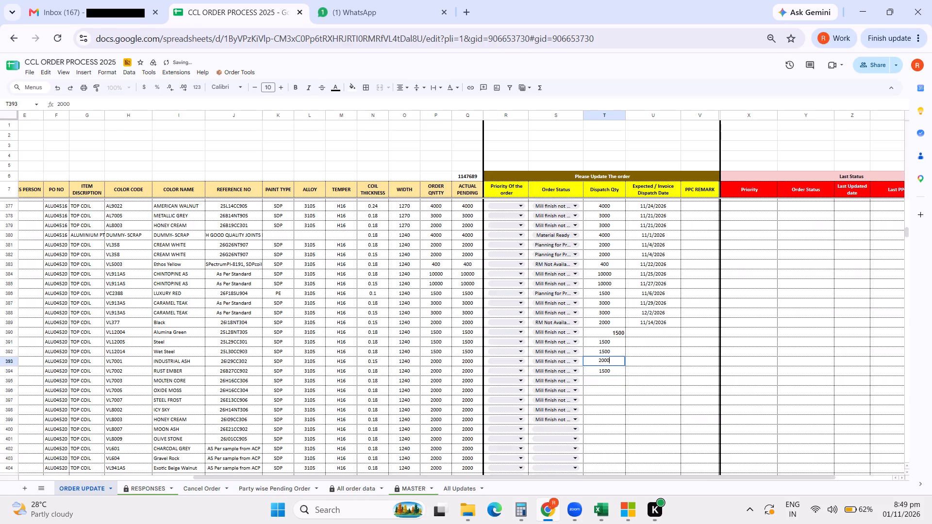
pyautogui.press('Return')
pyautogui.write('2000')
pyautogui.press('Return')
pyautogui.write('2000')
pyautogui.press('Return')
pyautogui.write('2000')
pyautogui.press('Return')
pyautogui.write('2000')
pyautogui.press('Return')
pyautogui.write('2000')
pyautogui.press('Return')
pyautogui.write('2000')
pyautogui.press('Return')
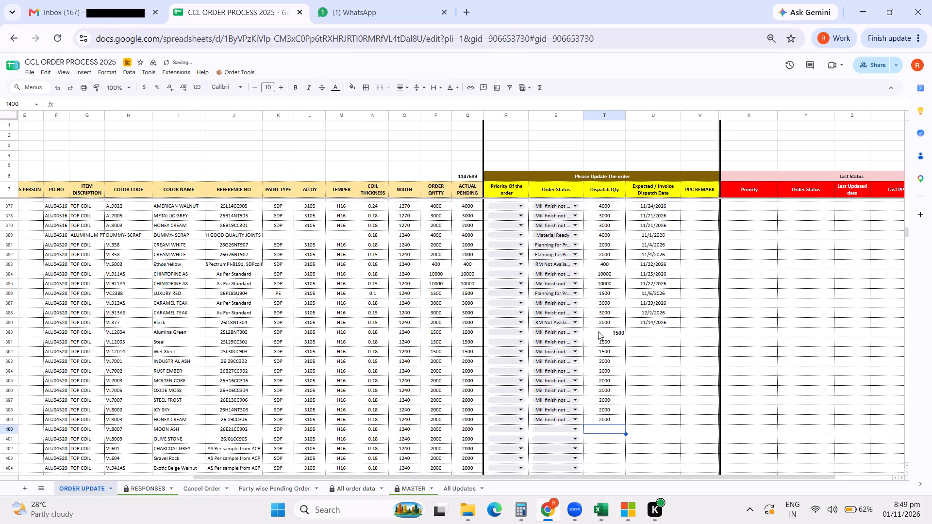
# Enter dispatch quantity 2000 for each of rows 400 to 404, Moon Ash through Exotic Beige Walnut.
pyautogui.write('2000')
pyautogui.press('Return')
pyautogui.write('2000')
pyautogui.press('Return')
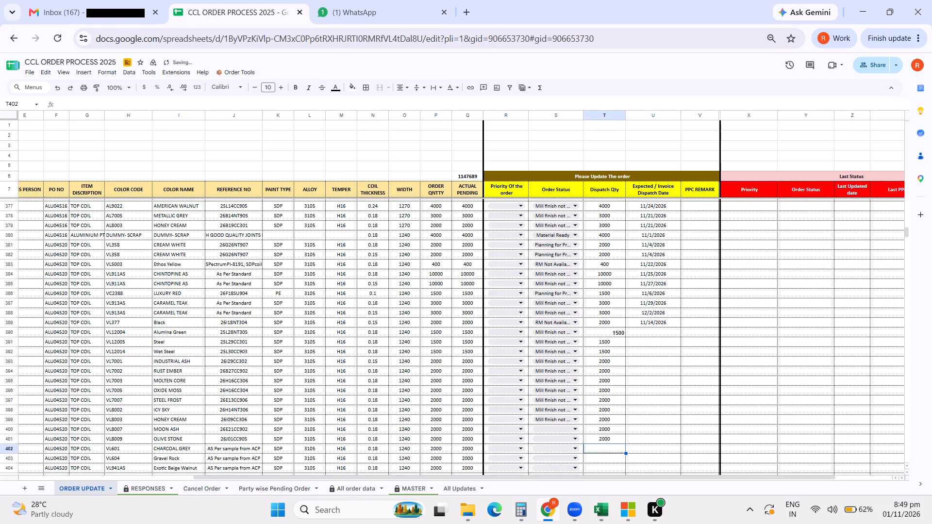
pyautogui.write('2000')
pyautogui.press('Return')
pyautogui.write('2000')
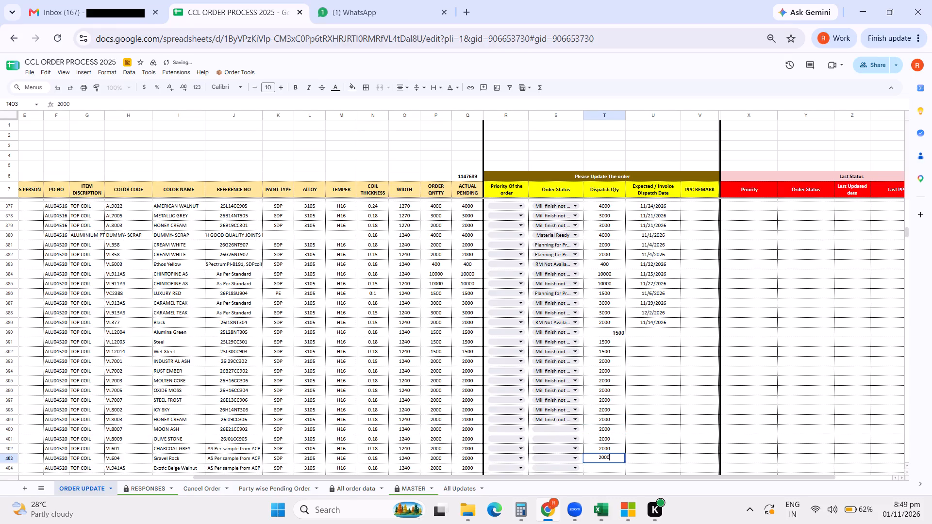
pyautogui.press('Return')
pyautogui.write('2000')
pyautogui.press('Return')
# Enter dispatch quantity 4000 for Burma Teak in row 405 and Channeled Beige in row 406.
pyautogui.write('2000')
pyautogui.press('BackSpace')
pyautogui.press('BackSpace')
pyautogui.press('BackSpace')
pyautogui.press('BackSpace')
pyautogui.press('BackSpace')
pyautogui.press('BackSpace')
pyautogui.press('BackSpace')
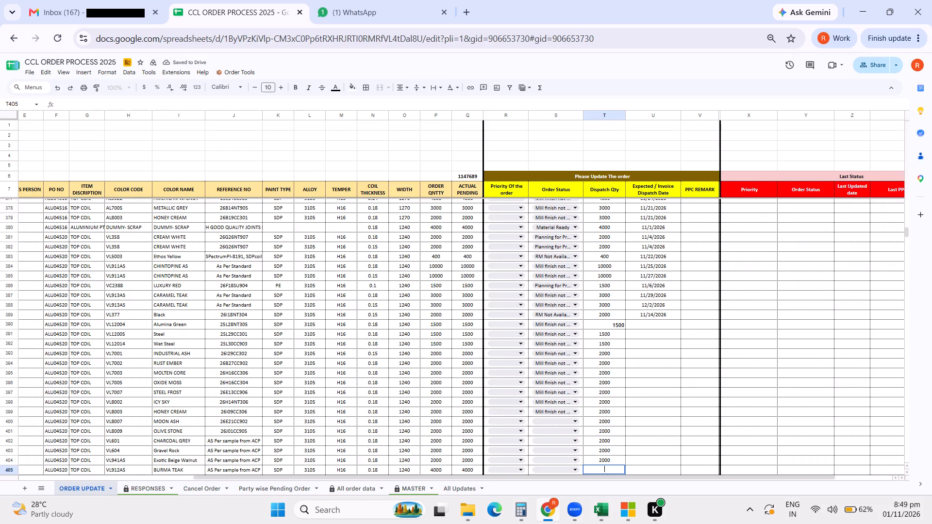
pyautogui.write('4000')
pyautogui.press('Return')
pyautogui.write('4000')
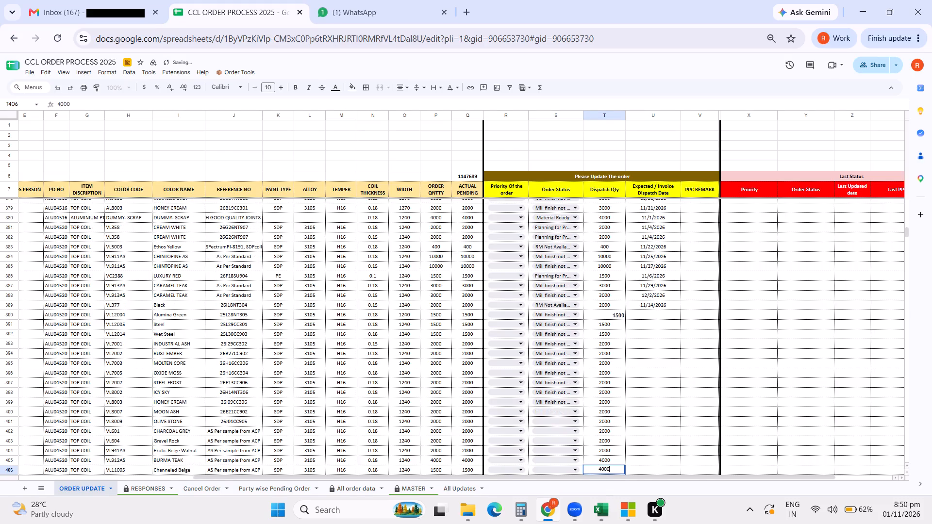
pyautogui.press('Return')
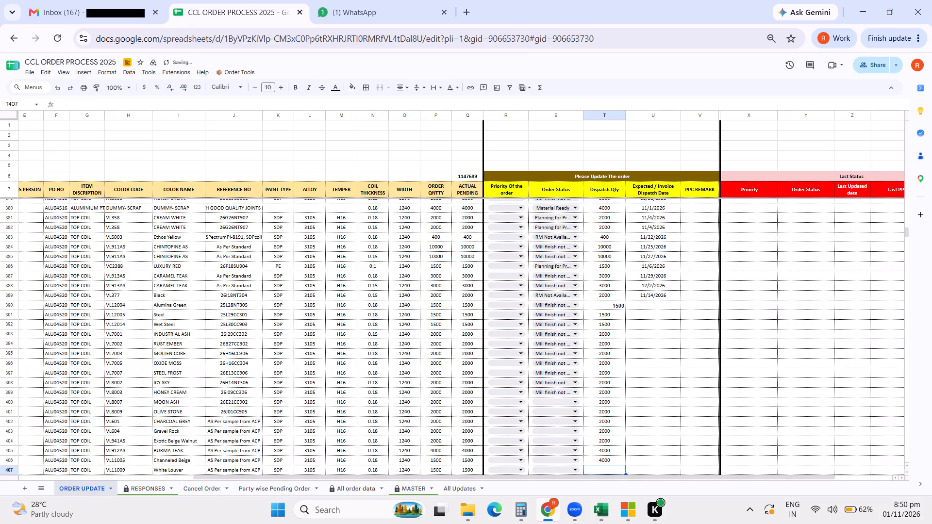
# Set the dispatch quantity of rows 406 to 410, Channeled Beige through Samsung Blue, to 1500 each, and Pearl Brown in row 411 to 1000.
pyautogui.press('Up')
pyautogui.write('15000')
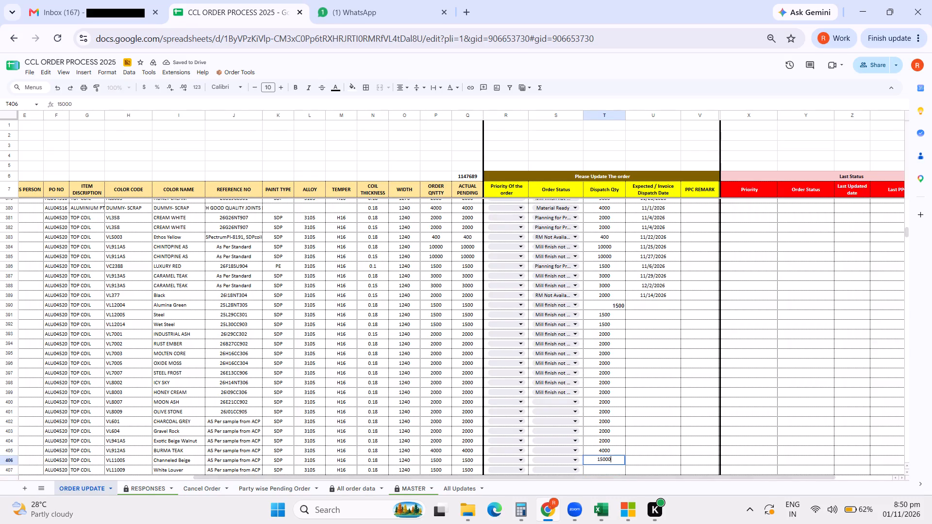
pyautogui.press('BackSpace')
pyautogui.press('Return')
pyautogui.write('1500')
pyautogui.press('Return')
pyautogui.write('1500')
pyautogui.press('Return')
pyautogui.write('1500')
pyautogui.press('Return')
pyautogui.write('1500')
pyautogui.press('Return')
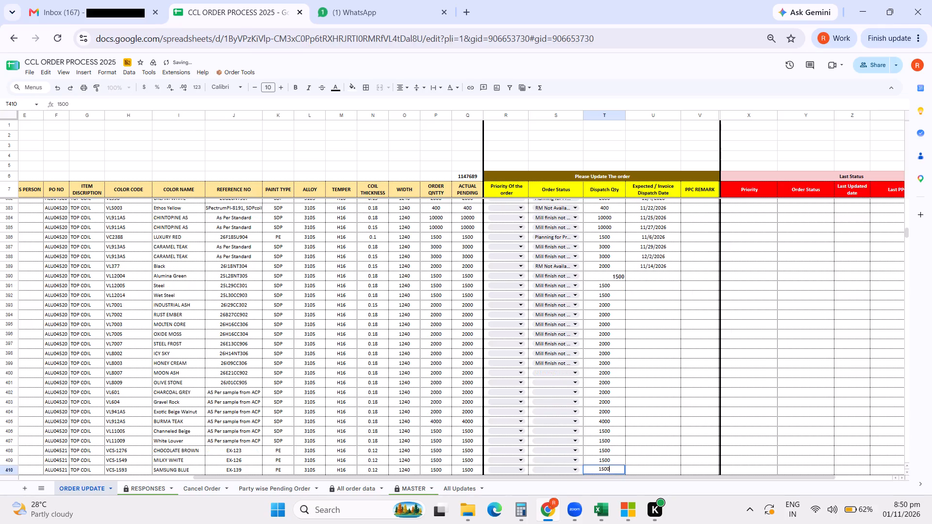
pyautogui.write('1000')
pyautogui.press('Return')
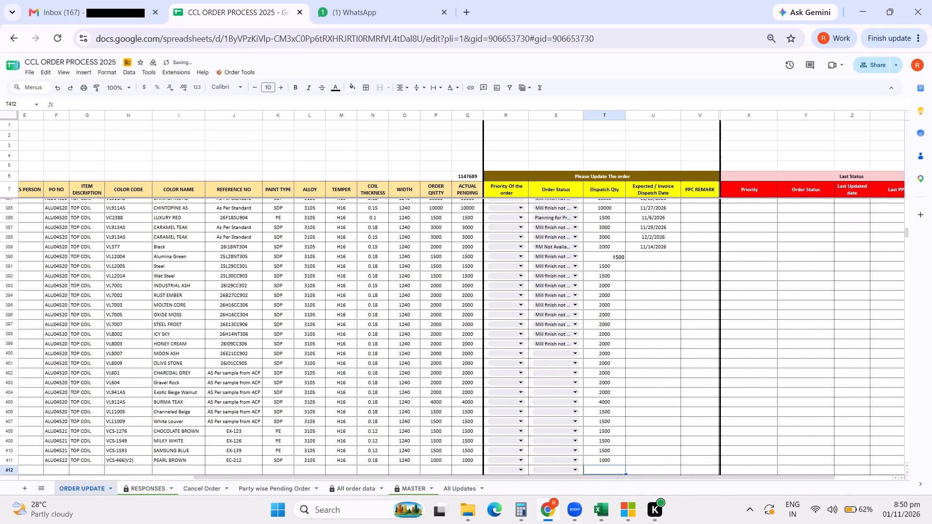
# Set the order status of rows 398 to 401, Icy Sky through Olive Stone, to RM Not Available.
pyautogui.click(547, 354)
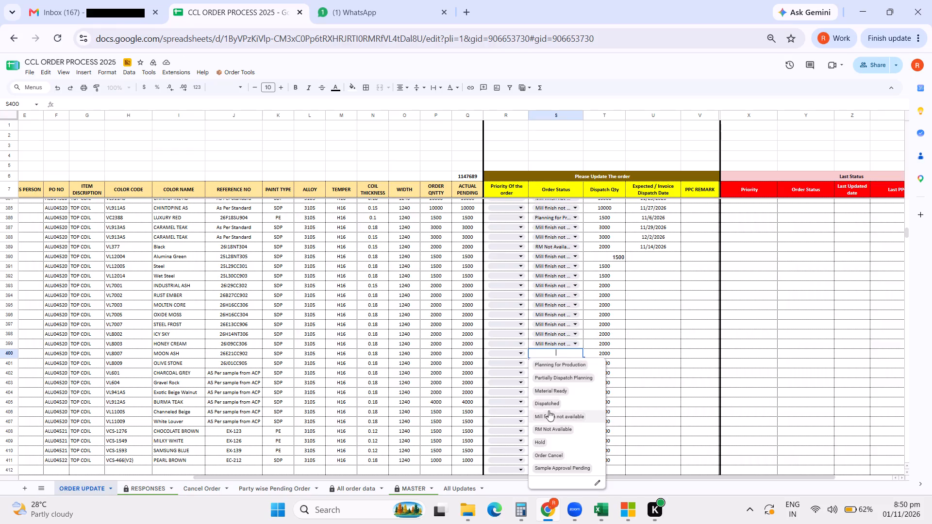
pyautogui.click(365, 346)
pyautogui.click(546, 333)
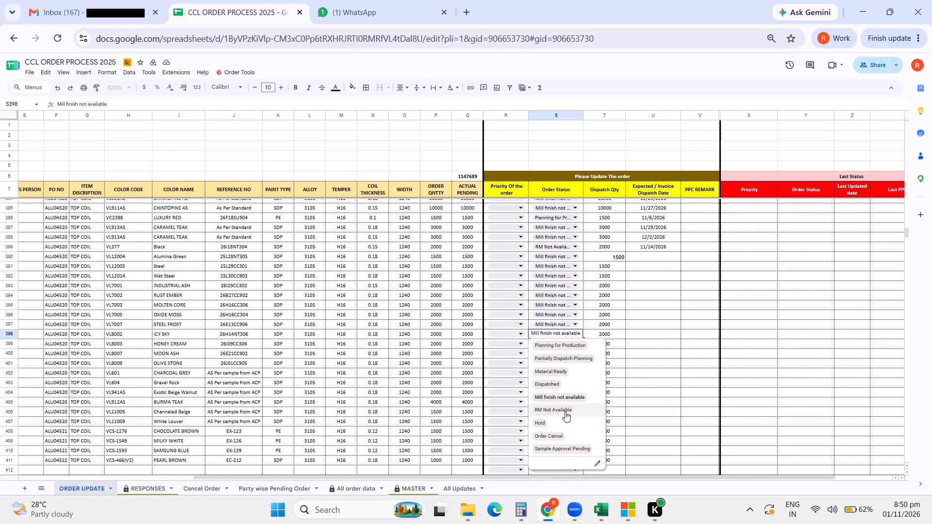
pyautogui.click(558, 410)
pyautogui.click(561, 344)
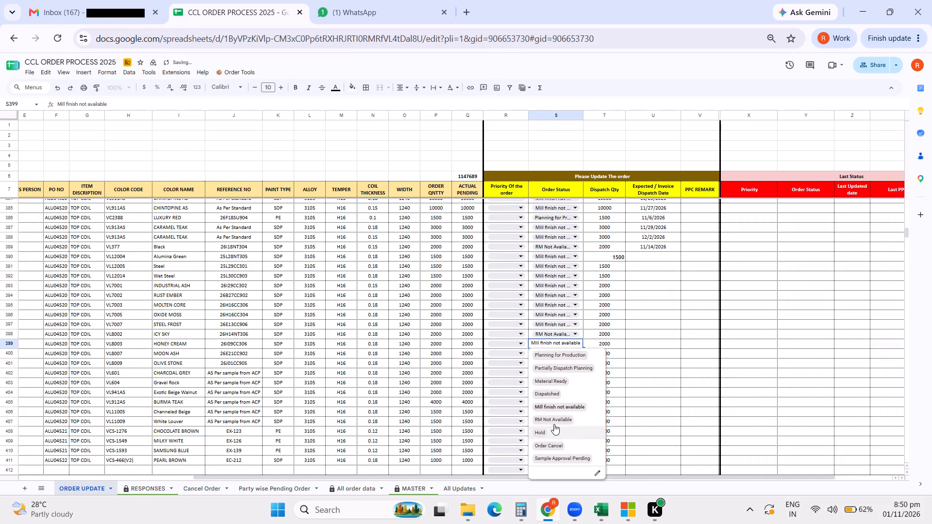
pyautogui.click(554, 420)
pyautogui.click(551, 354)
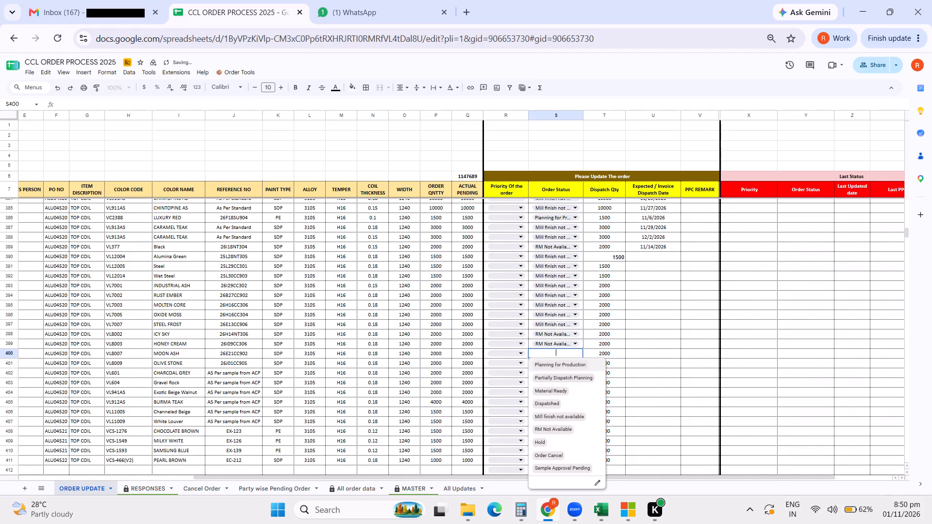
pyautogui.click(557, 430)
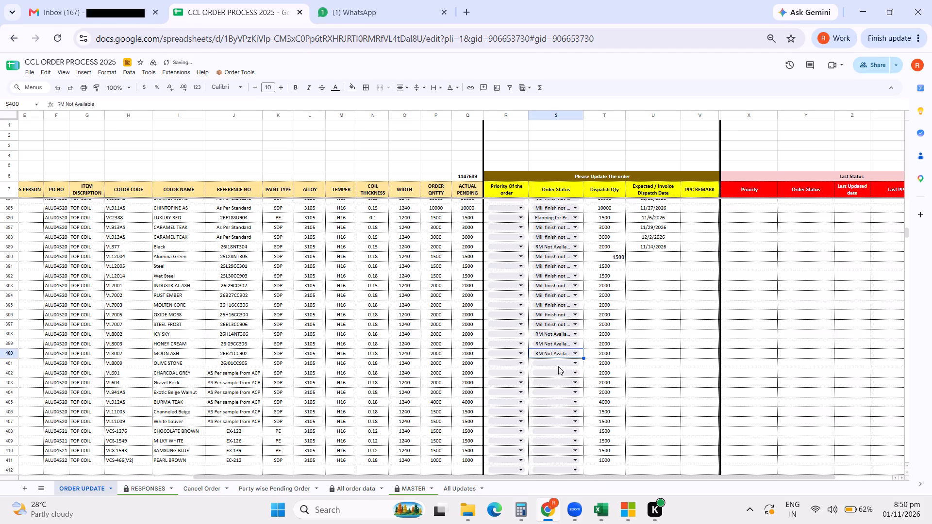
pyautogui.click(558, 366)
pyautogui.click(558, 365)
pyautogui.click(559, 436)
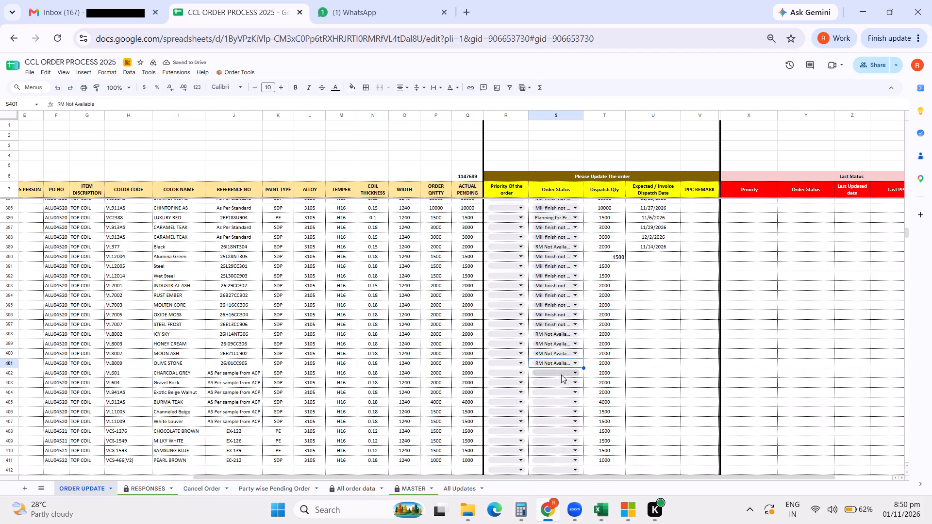
# Set the order status of rows 402, 403 and 405 to 407 to Mill finish not available, and Exotic Beige Walnut in row 404 to RM Not Available.
pyautogui.click(561, 375)
pyautogui.click(557, 434)
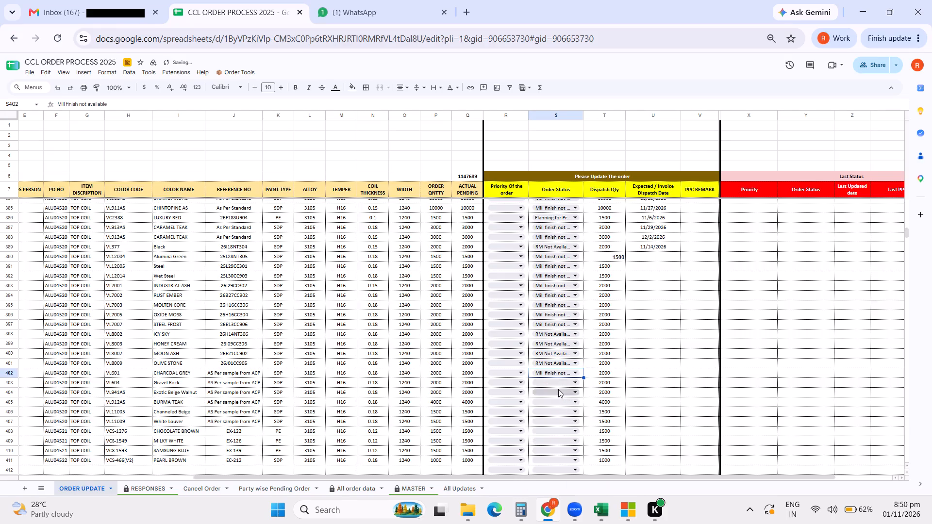
pyautogui.click(558, 383)
pyautogui.click(565, 443)
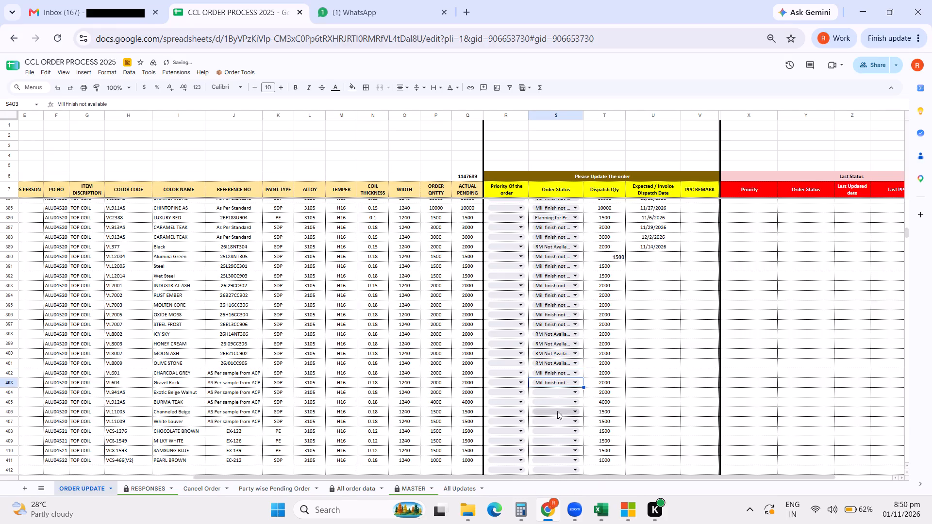
pyautogui.click(555, 395)
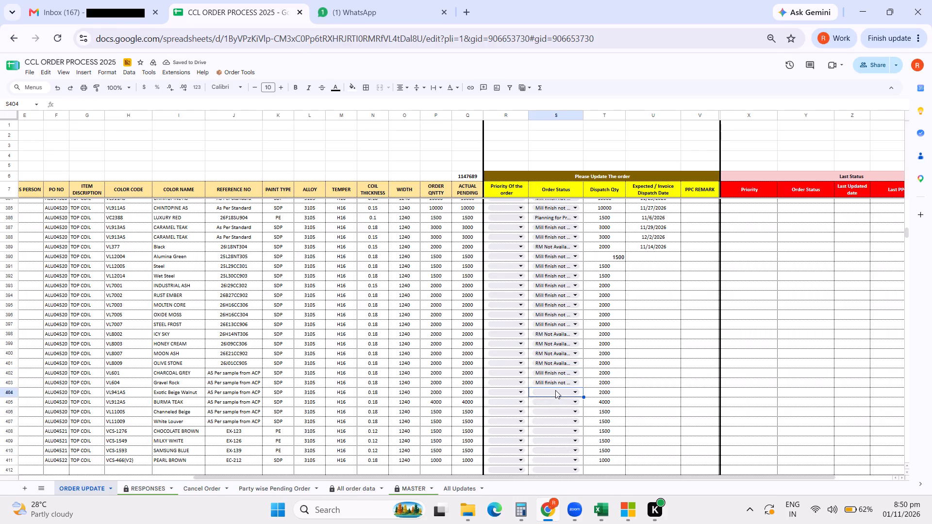
pyautogui.click(555, 390)
pyautogui.click(553, 466)
pyautogui.click(555, 402)
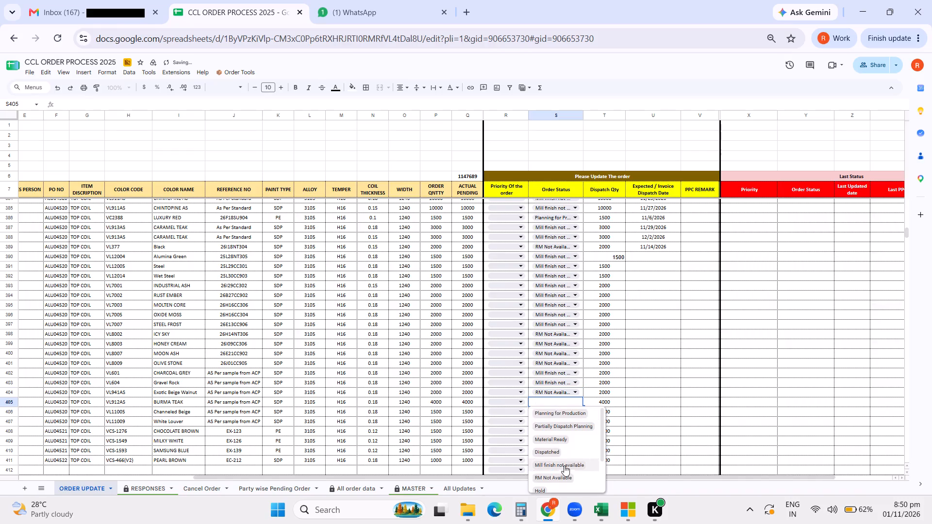
pyautogui.click(563, 467)
pyautogui.click(551, 409)
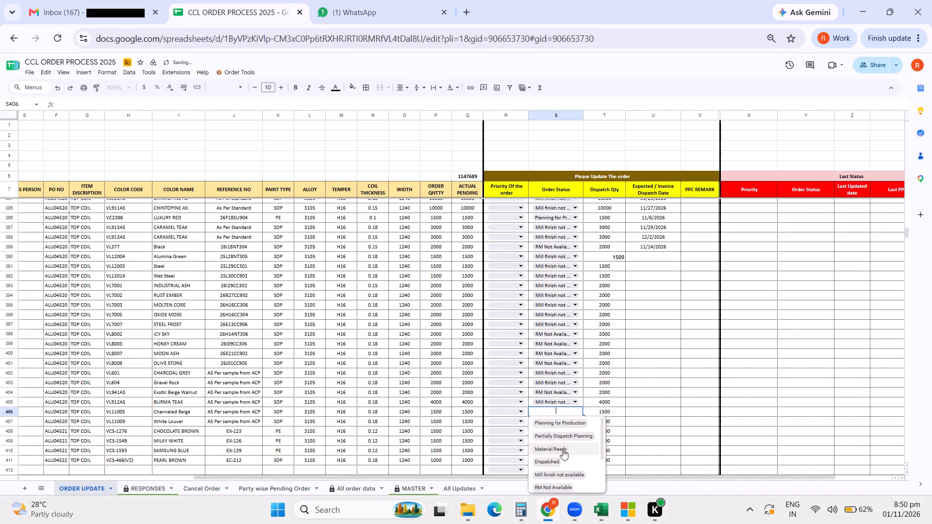
pyautogui.click(562, 474)
pyautogui.click(557, 422)
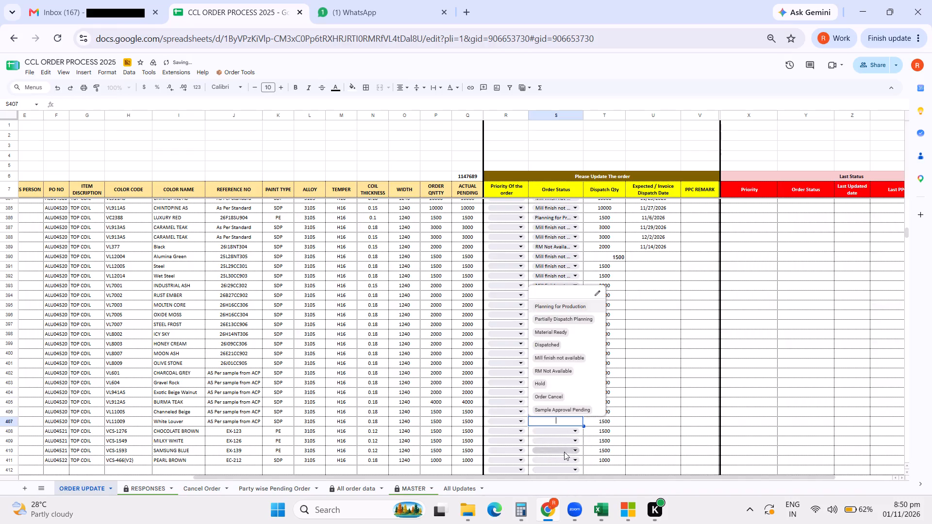
pyautogui.click(558, 358)
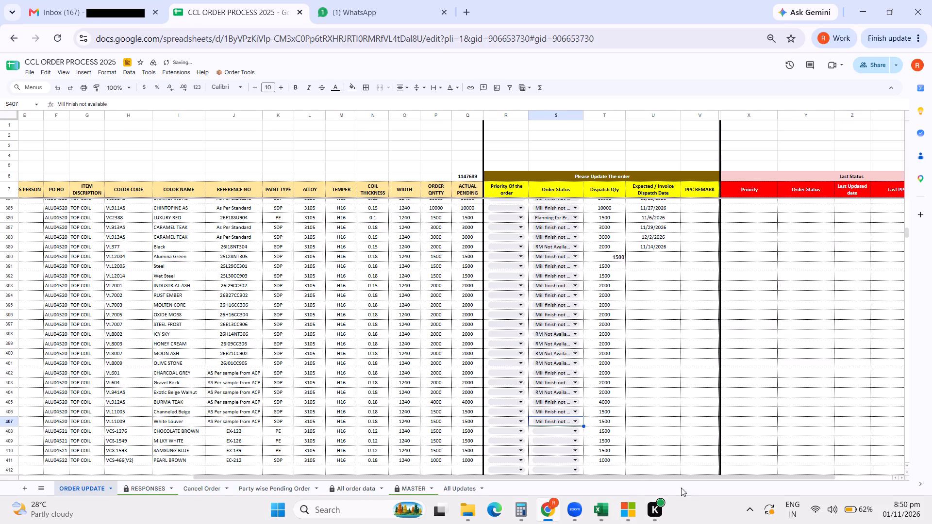
# Consult the Pending Order 1nov26 workbook and set expected dispatch dates 12/3/2026, 12/4/2026 and 12/5/2026 for Alumina Green, Steel and Wet Steel in rows 390 to 392.
pyautogui.click(606, 512)
pyautogui.click(468, 446)
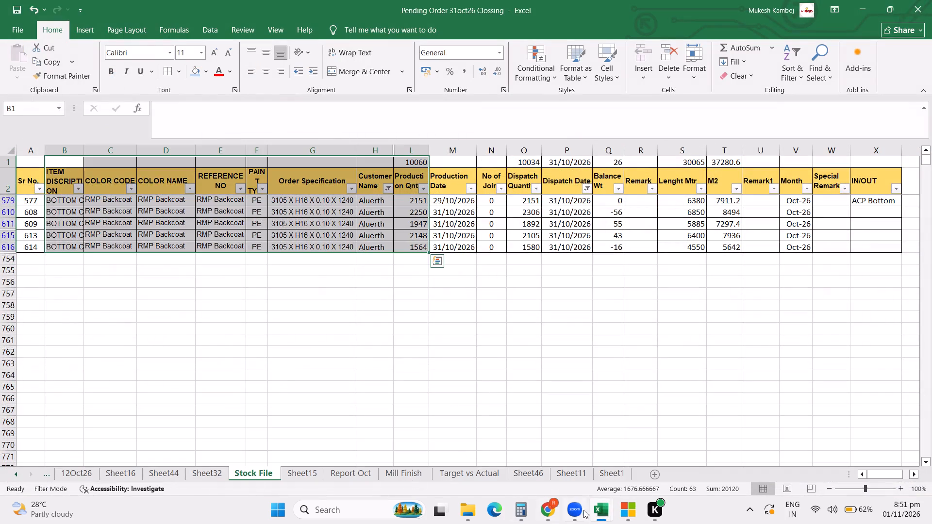
pyautogui.click(594, 511)
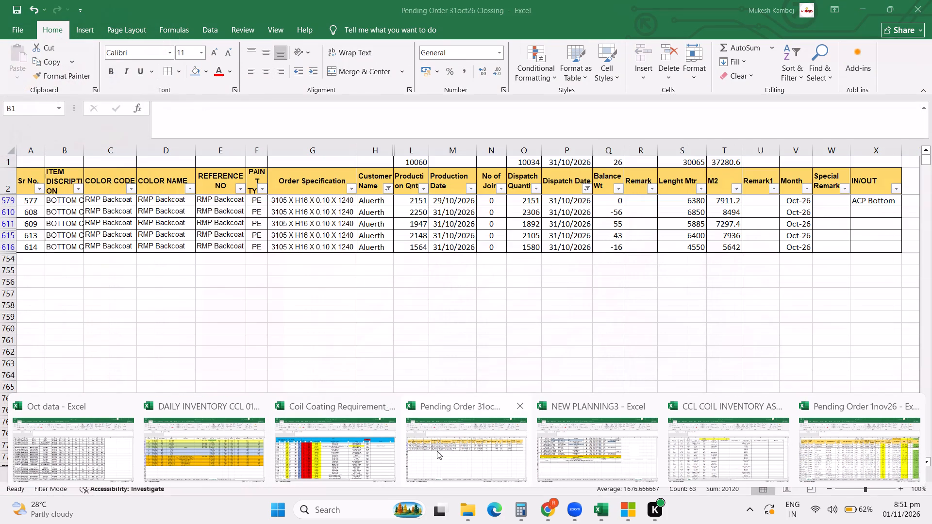
pyautogui.click(815, 440)
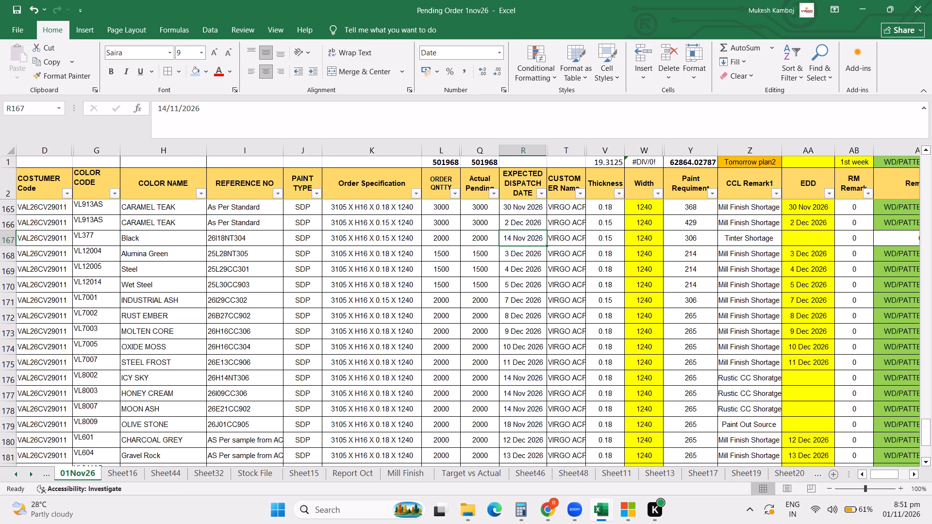
pyautogui.click(554, 516)
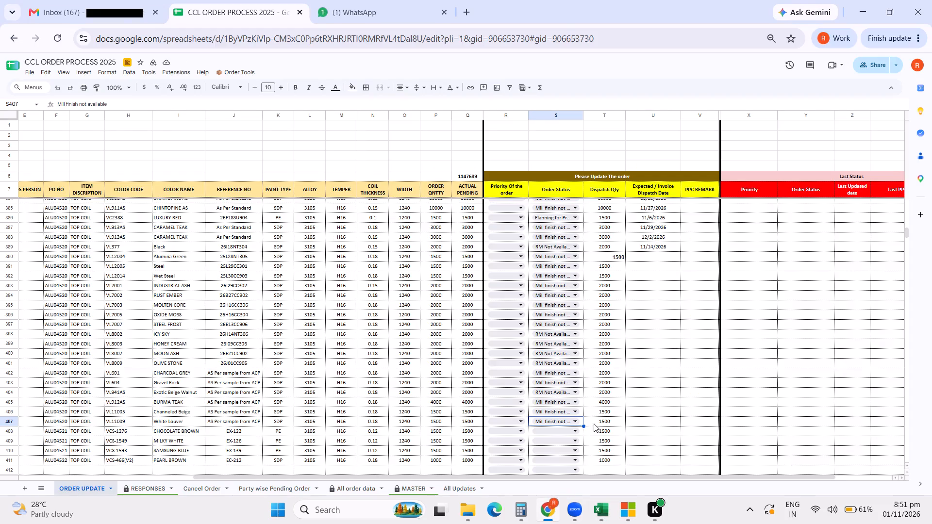
pyautogui.doubleClick(641, 257)
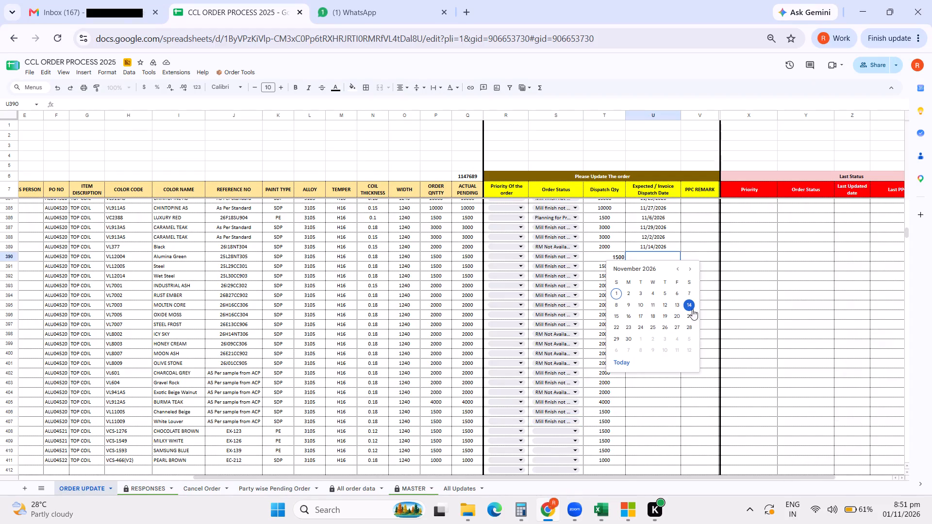
pyautogui.click(691, 269)
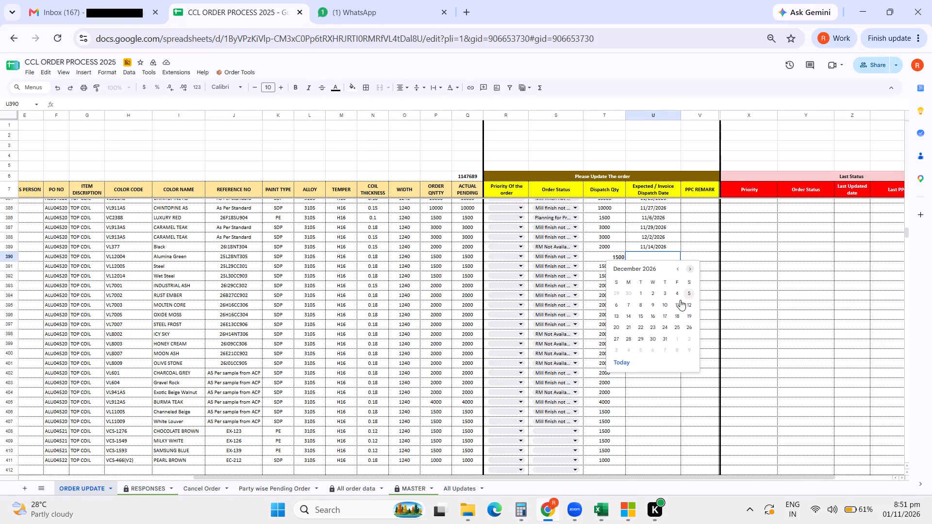
pyautogui.doubleClick(663, 294)
pyautogui.doubleClick(652, 266)
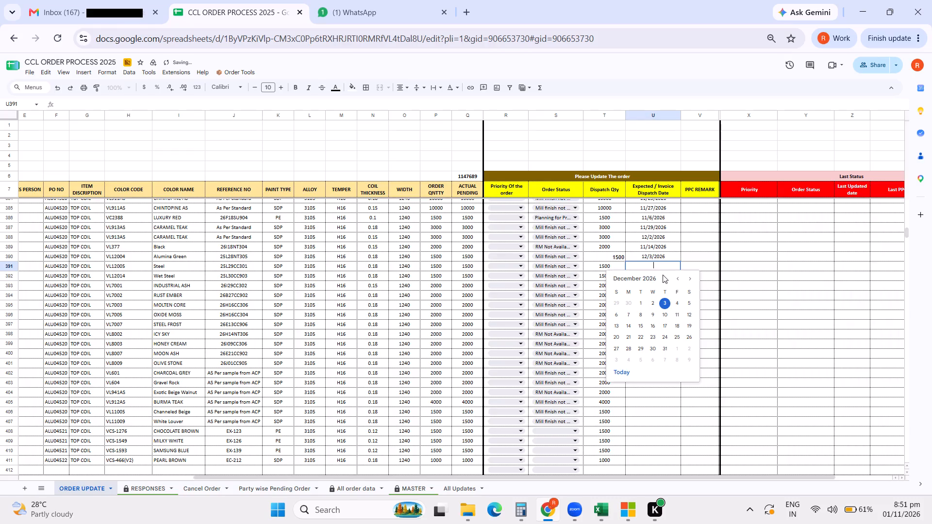
pyautogui.click(675, 304)
pyautogui.doubleClick(654, 274)
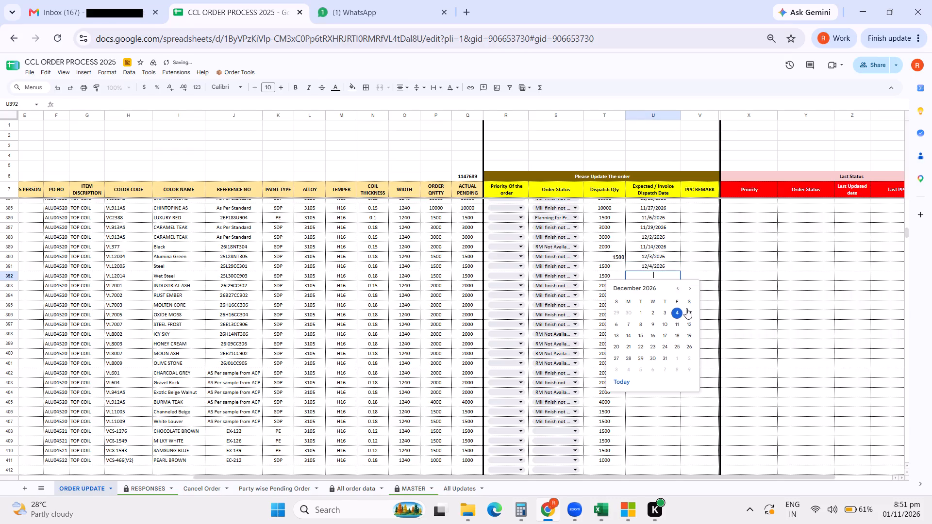
pyautogui.click(687, 313)
# Set consecutive expected dispatch dates from 12/7/2026 to 12/11/2026 for rows 393 to 397, Industrial Ash through Steel Frost.
pyautogui.doubleClick(649, 286)
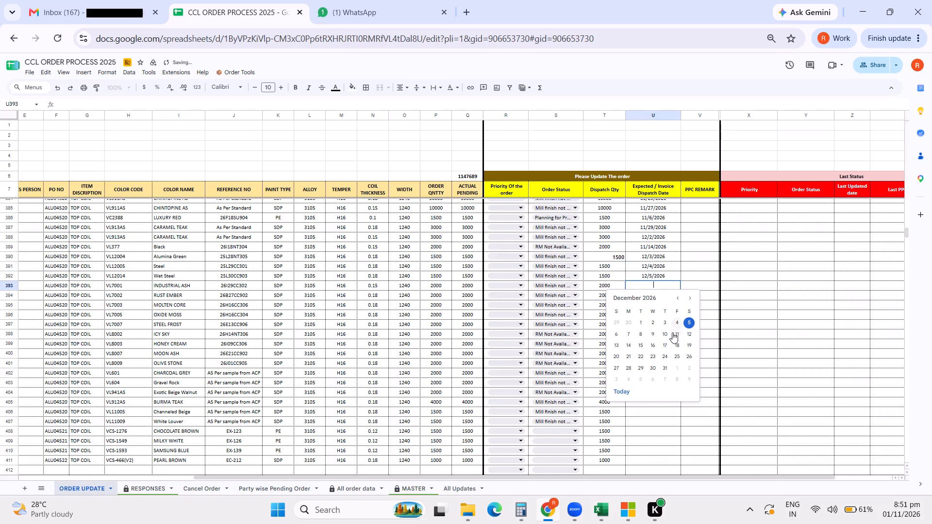
pyautogui.click(632, 334)
pyautogui.doubleClick(651, 295)
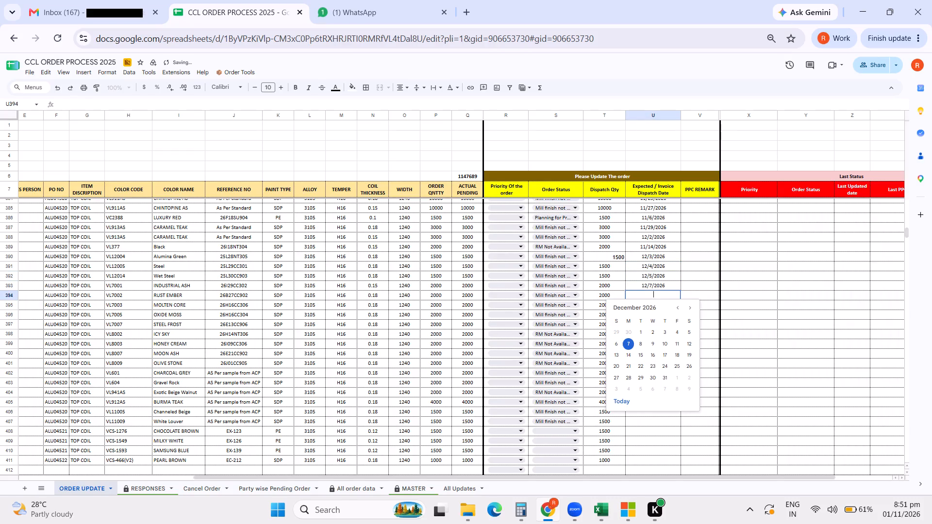
pyautogui.click(643, 344)
pyautogui.doubleClick(645, 306)
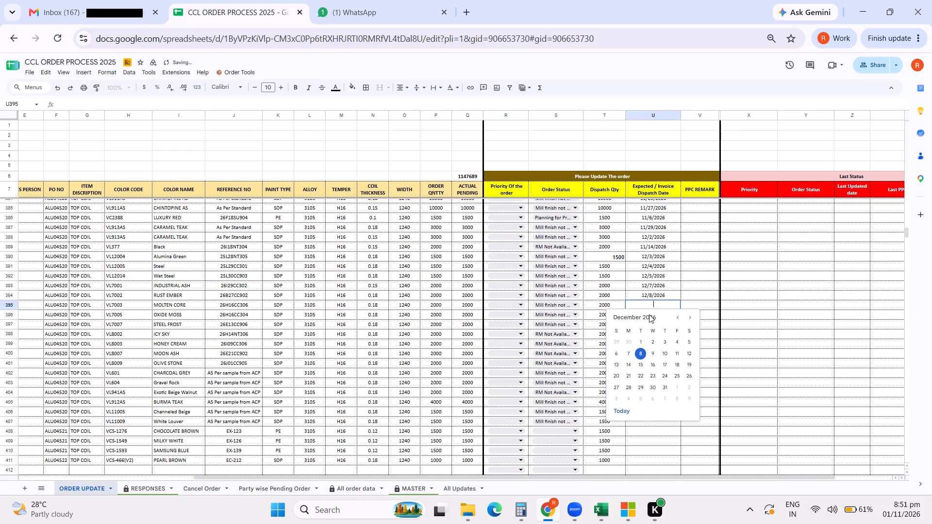
pyautogui.click(655, 353)
pyautogui.doubleClick(654, 318)
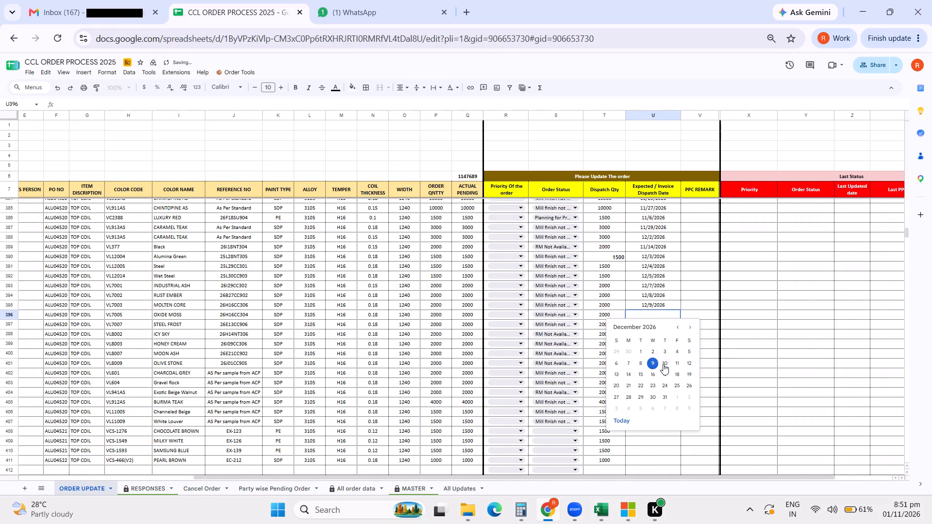
pyautogui.click(664, 364)
pyautogui.doubleClick(656, 324)
pyautogui.click(675, 373)
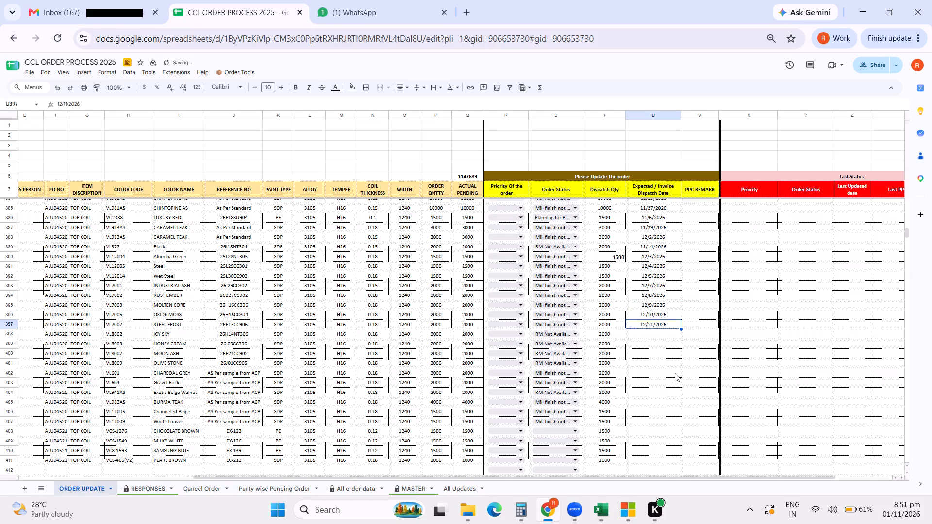
# Set the expected dispatch date of Icy Sky in row 398 to 12/14/2026 and check it against the Pending Order 1nov26 workbook.
pyautogui.doubleClick(659, 332)
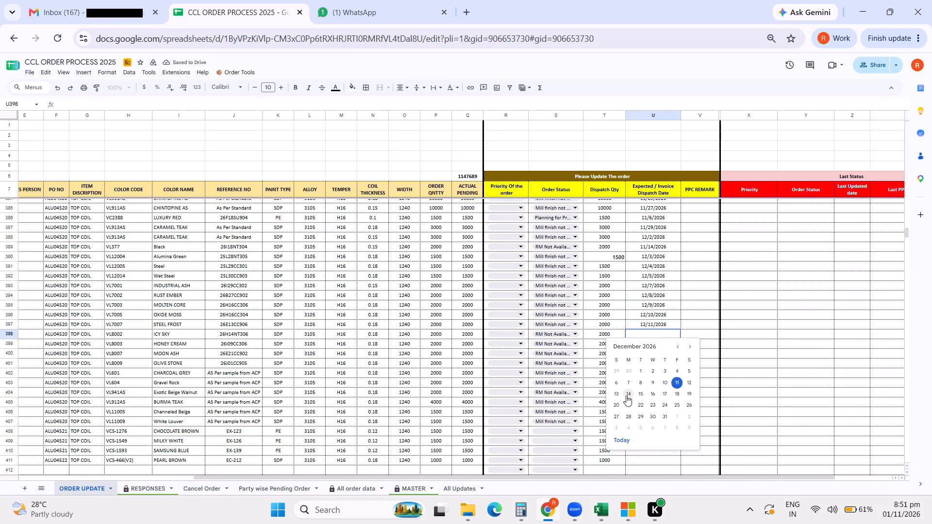
pyautogui.click(627, 395)
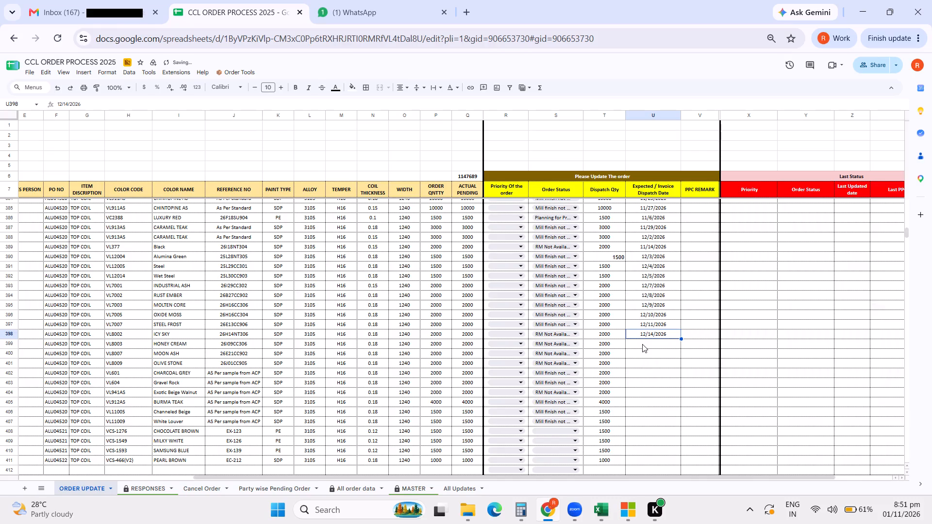
pyautogui.click(550, 516)
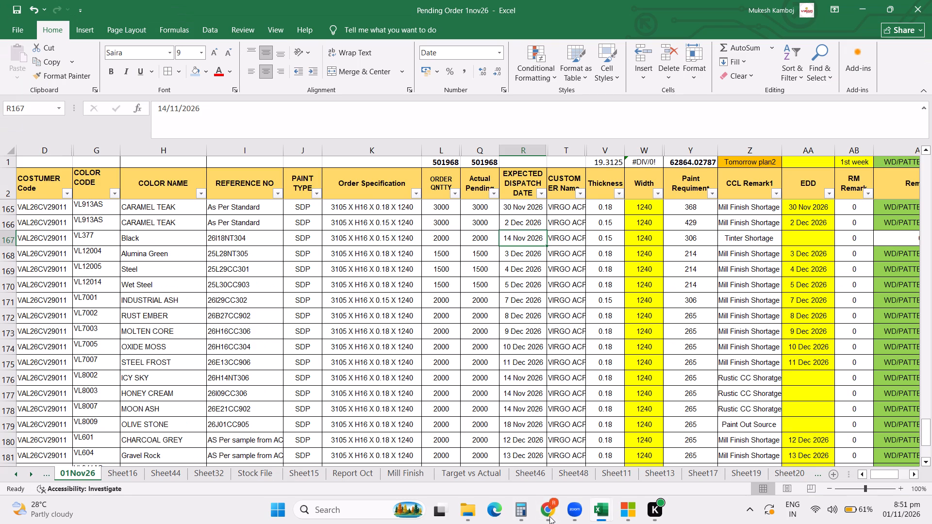
pyautogui.click(549, 516)
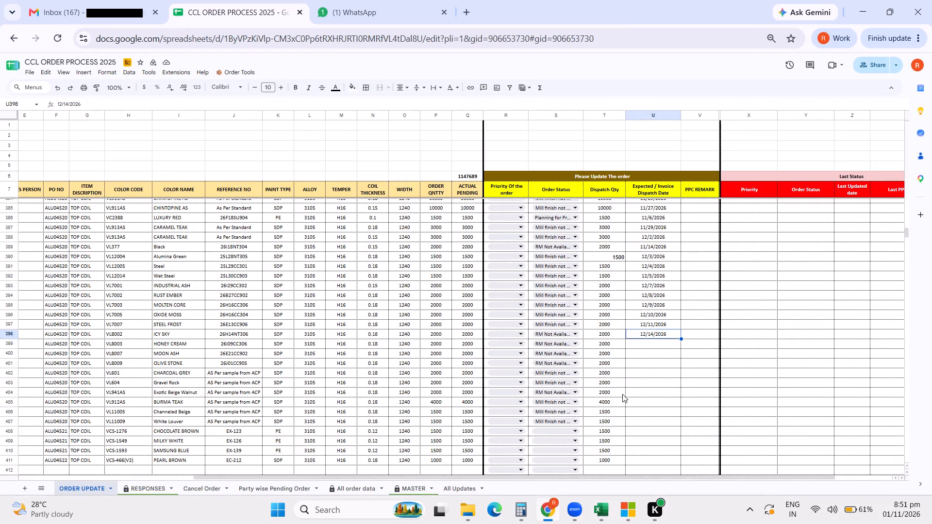
# Set consecutive expected dispatch dates from 11/20/2026 to 11/23/2026 for rows 398 to 401, Icy Sky through Olive Stone.
pyautogui.doubleClick(650, 334)
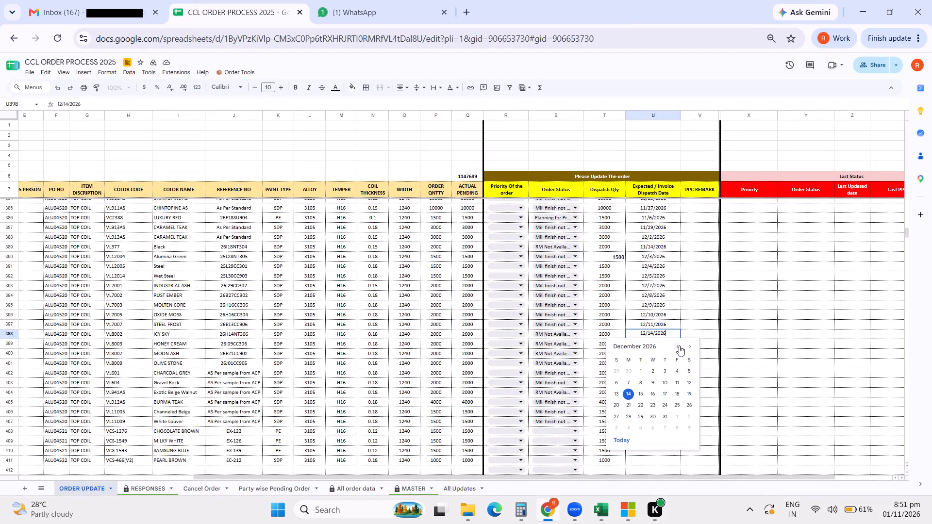
pyautogui.click(678, 345)
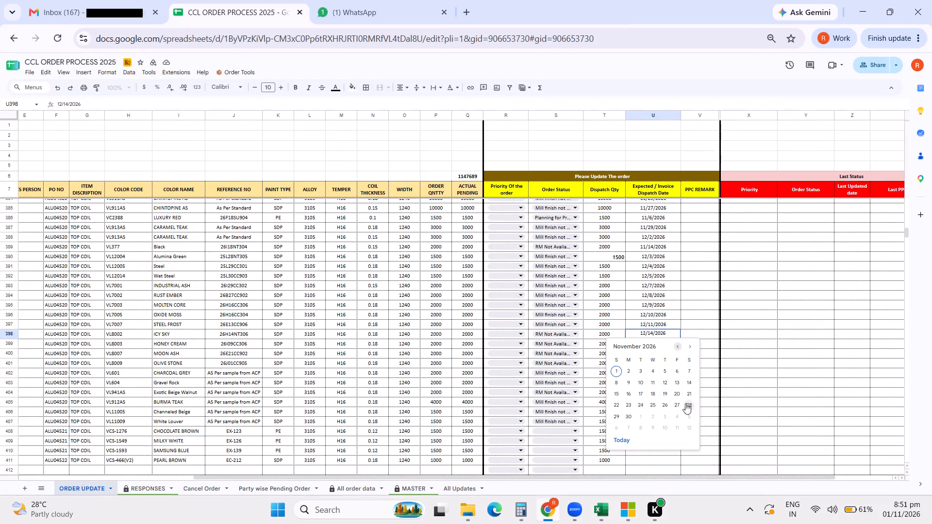
pyautogui.click(676, 394)
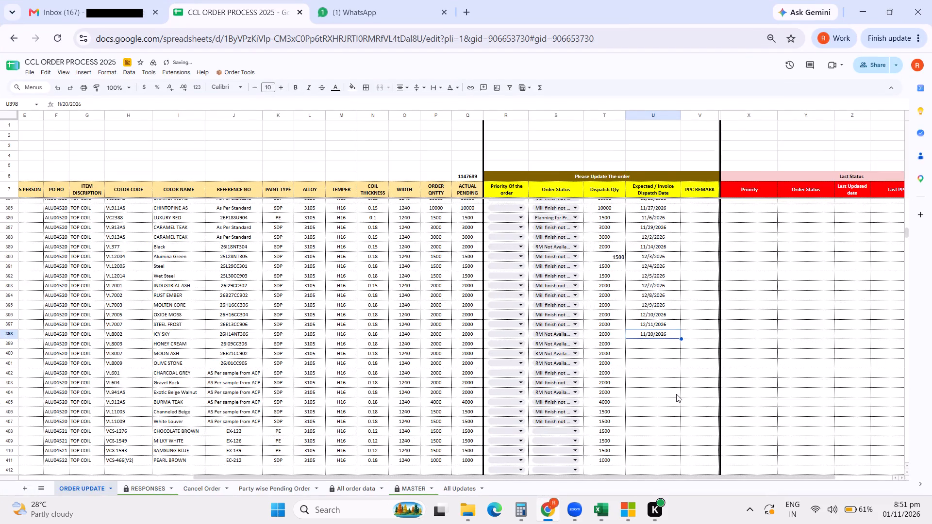
pyautogui.doubleClick(641, 344)
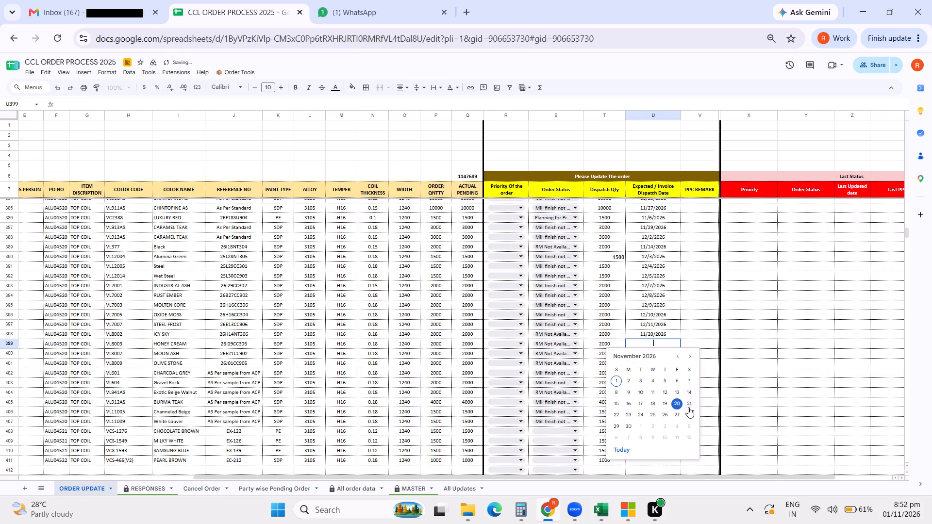
pyautogui.click(687, 406)
pyautogui.doubleClick(655, 357)
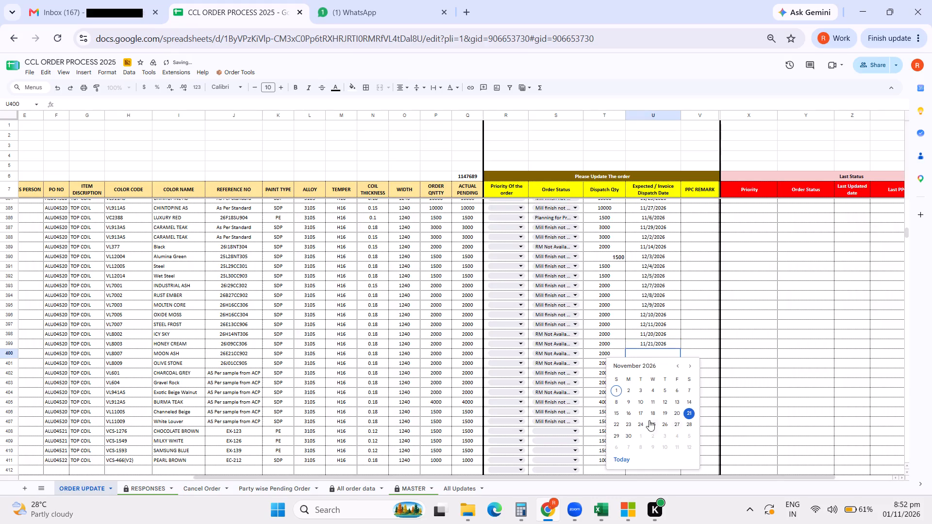
pyautogui.click(618, 422)
pyautogui.doubleClick(637, 366)
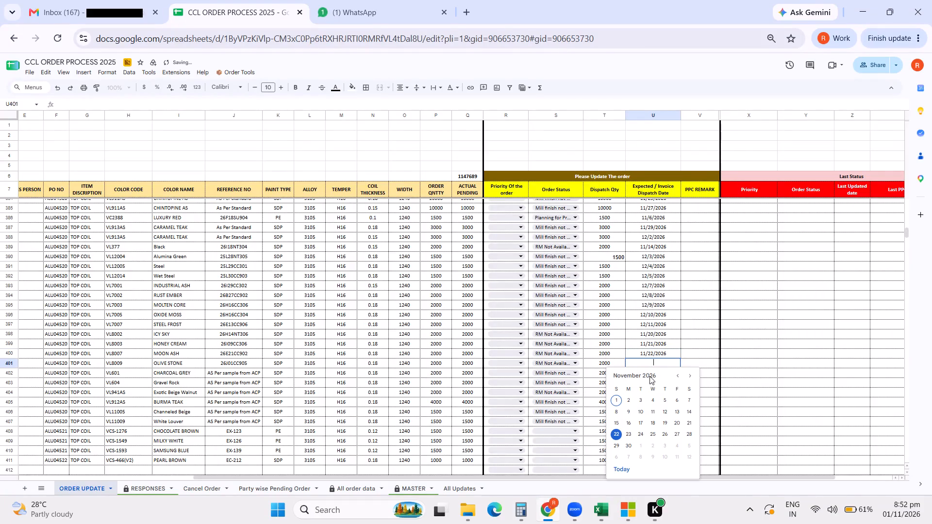
pyautogui.click(632, 434)
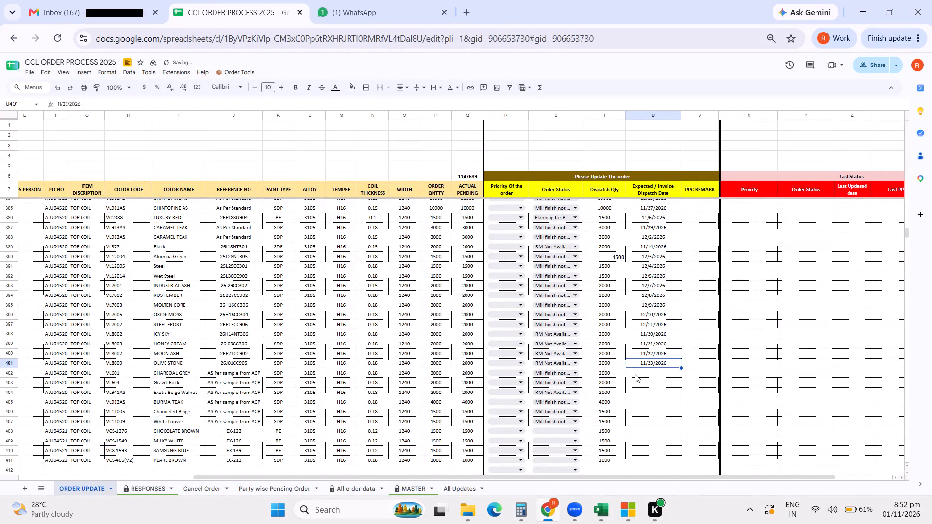
# Consult the Pending Order 1nov26 workbook and set expected dispatch dates 12/12/2026, 12/14/2026 and 12/15/2026 for rows 402 to 404, Charcoal Grey through Exotic Beige Walnut.
pyautogui.click(548, 515)
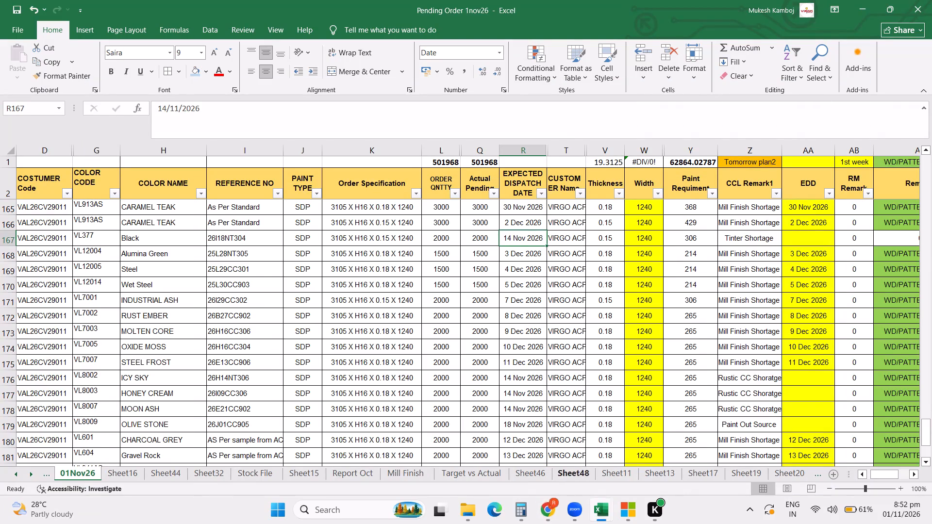
pyautogui.scroll(-2, 597, 384)
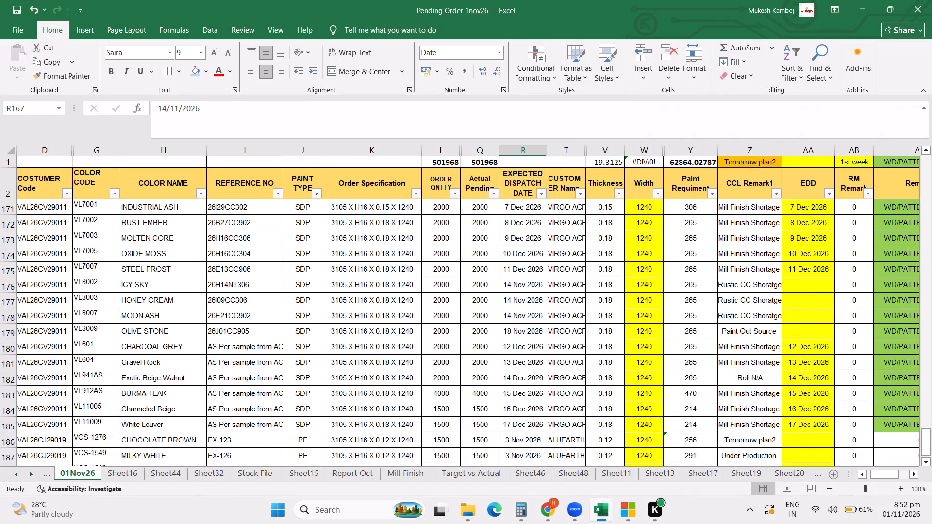
pyautogui.click(548, 512)
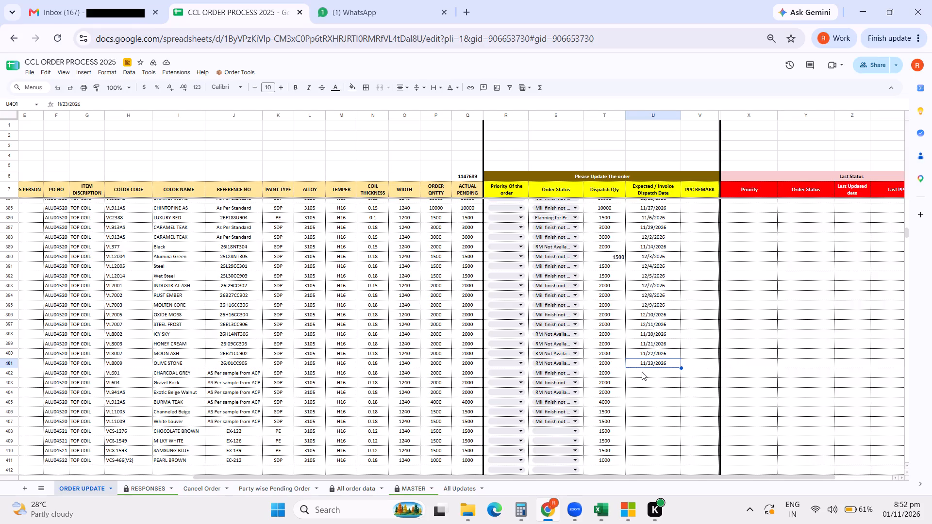
pyautogui.doubleClick(642, 372)
pyautogui.click(690, 386)
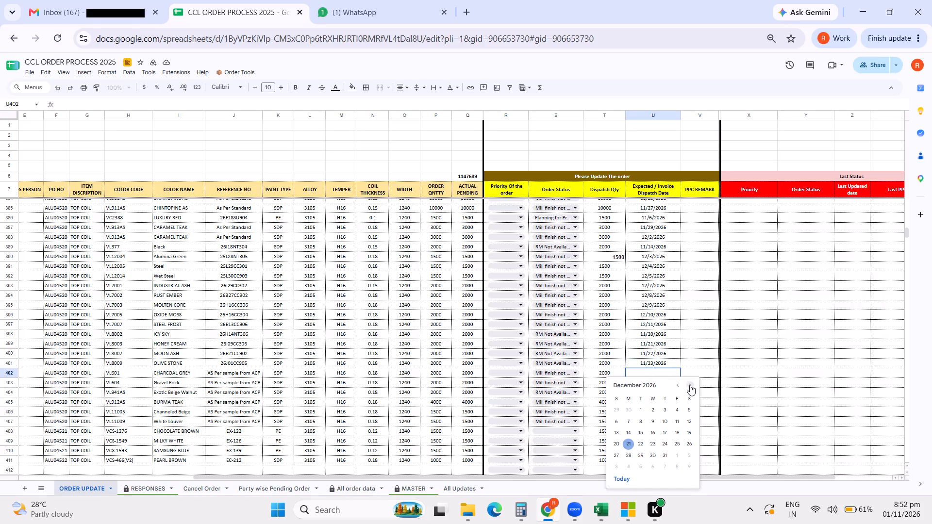
pyautogui.click(688, 422)
pyautogui.doubleClick(644, 383)
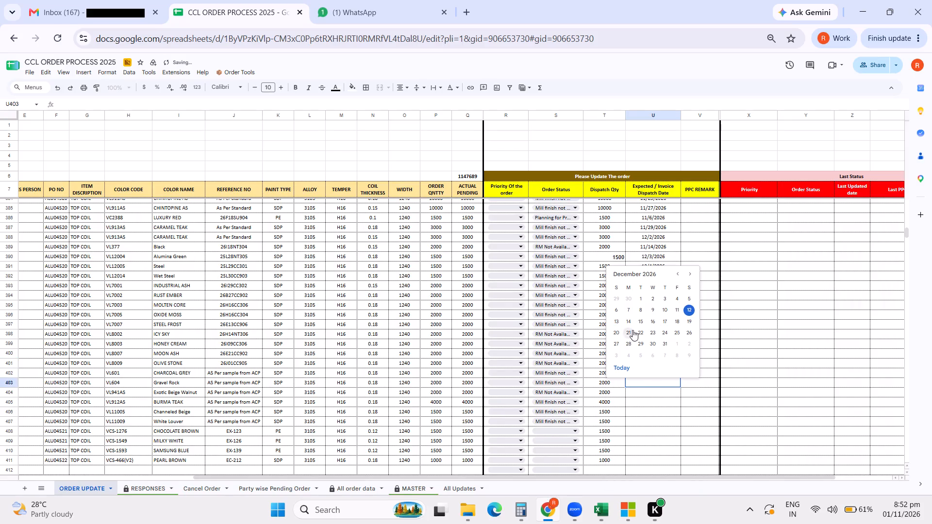
pyautogui.click(630, 324)
pyautogui.doubleClick(658, 393)
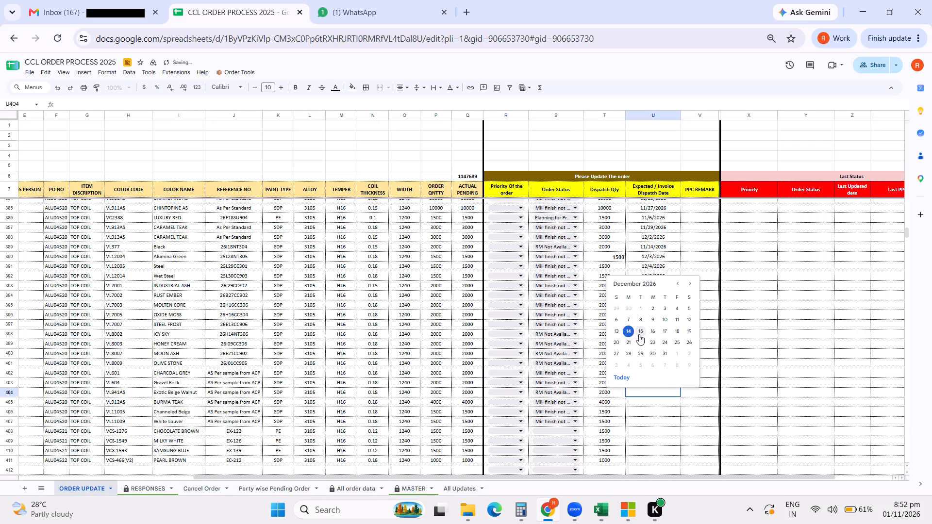
pyautogui.click(639, 334)
# Set expected dispatch dates 12/16/2026, 12/17/2026 and 12/18/2026 for Burma Teak, Channeled Beige and White Louver in rows 405 to 407.
pyautogui.doubleClick(650, 399)
pyautogui.click(655, 341)
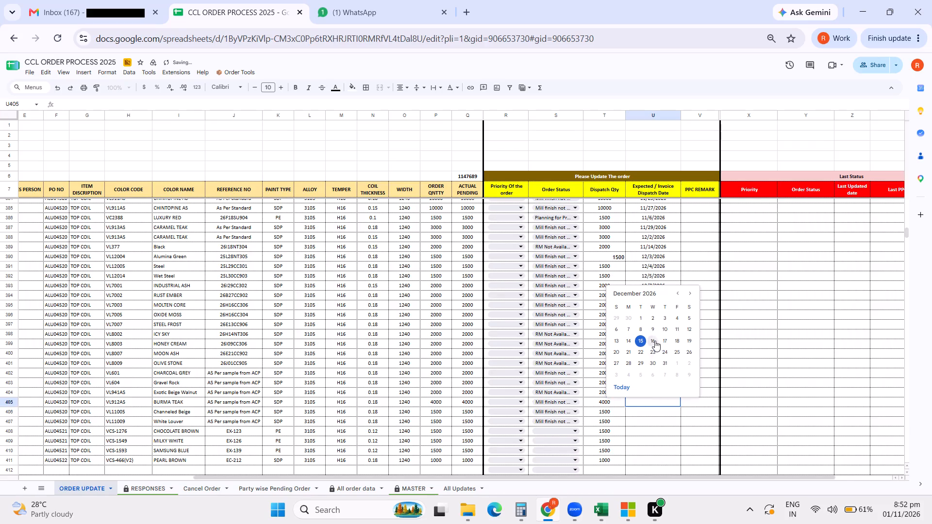
pyautogui.click(649, 411)
pyautogui.click(649, 411)
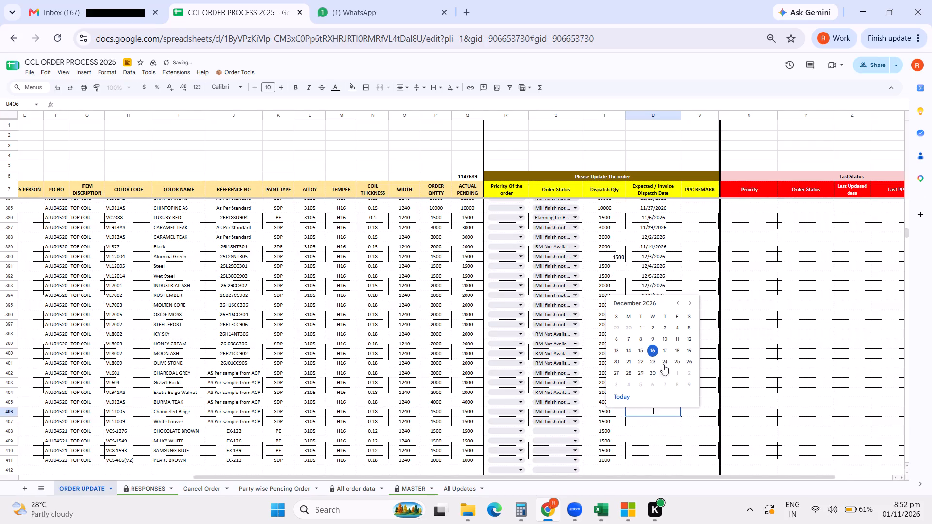
pyautogui.click(665, 351)
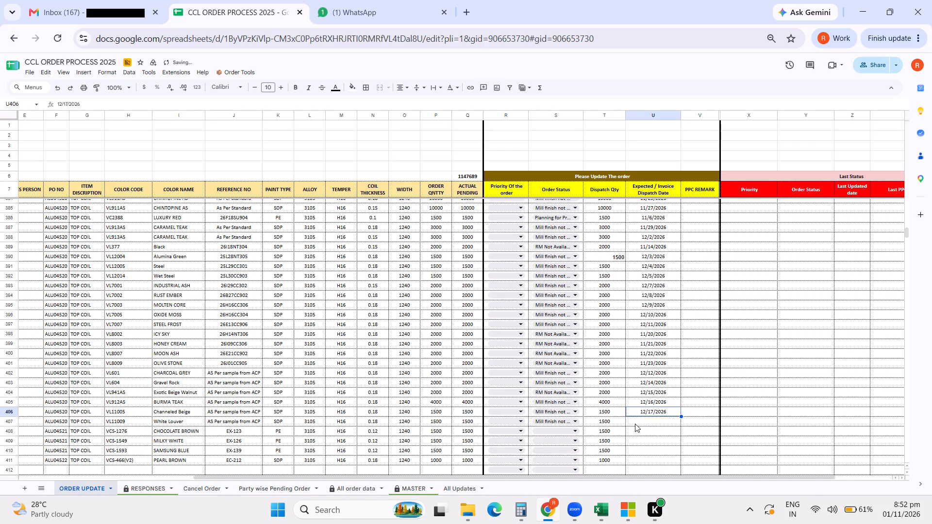
pyautogui.doubleClick(635, 422)
pyautogui.click(674, 361)
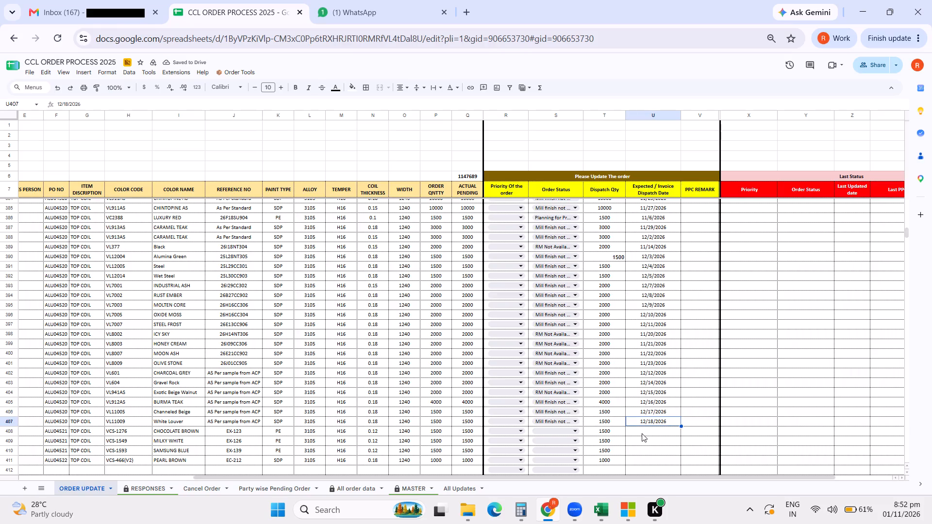
# Set the order status of rows 408 to 411, Chocolate Brown through Pearl Brown, to Planning for Production.
pyautogui.click(565, 432)
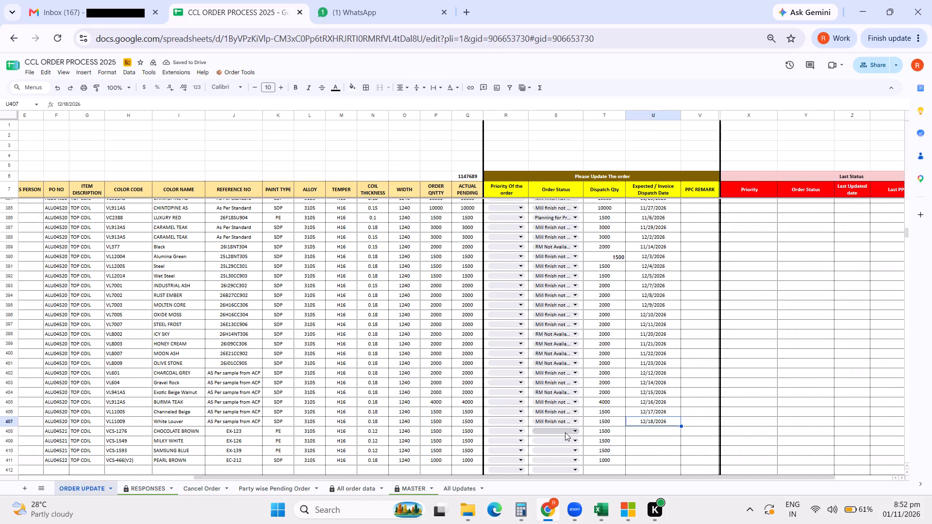
pyautogui.click(557, 316)
pyautogui.doubleClick(558, 439)
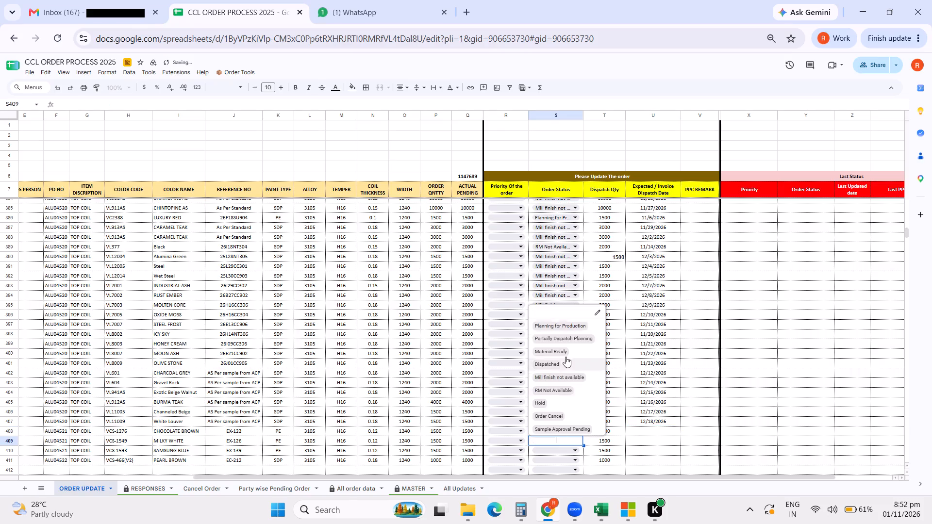
pyautogui.click(560, 326)
pyautogui.doubleClick(550, 449)
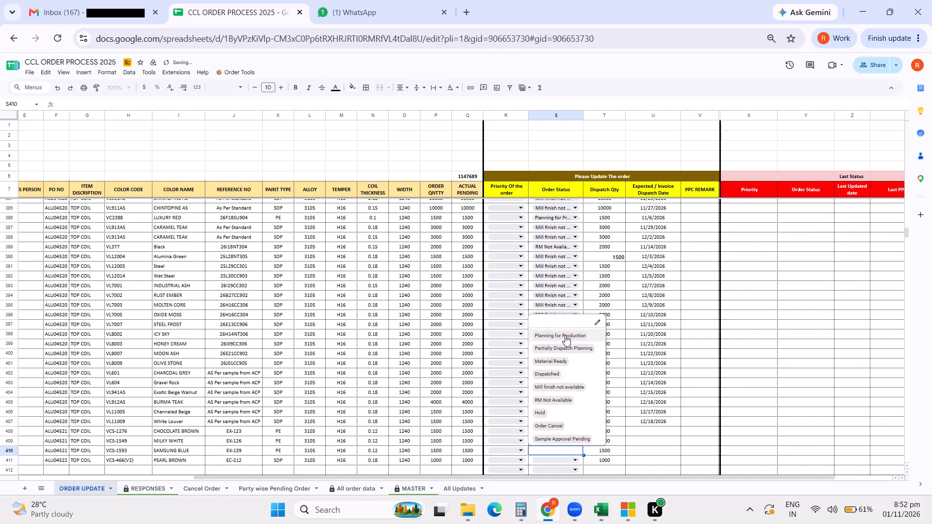
pyautogui.click(565, 335)
pyautogui.doubleClick(562, 462)
pyautogui.click(558, 345)
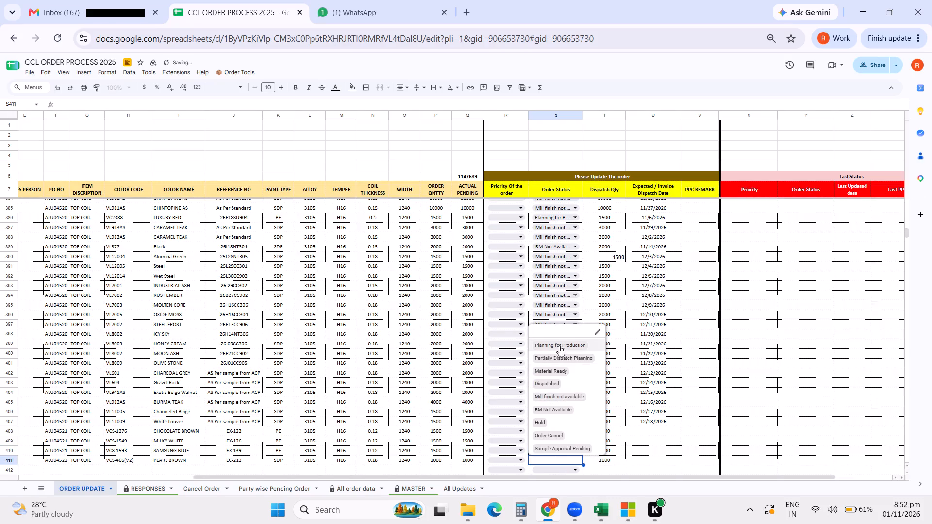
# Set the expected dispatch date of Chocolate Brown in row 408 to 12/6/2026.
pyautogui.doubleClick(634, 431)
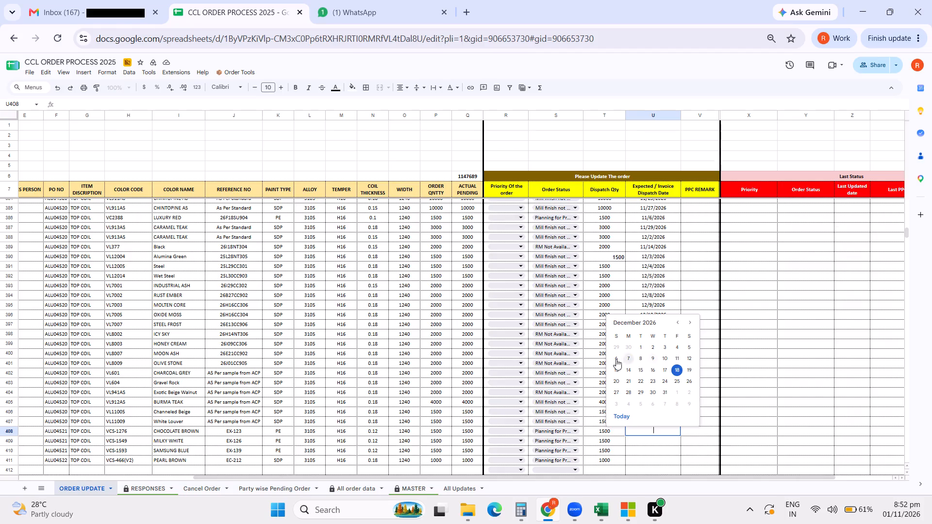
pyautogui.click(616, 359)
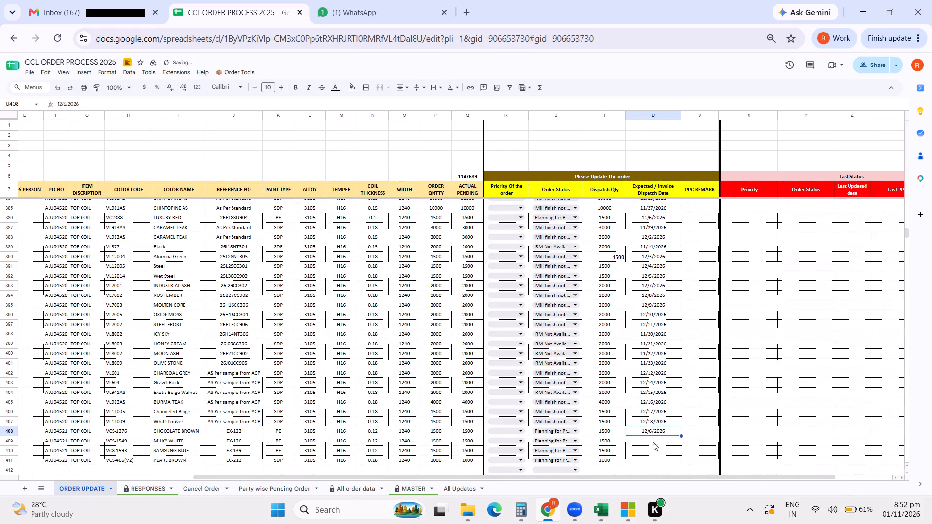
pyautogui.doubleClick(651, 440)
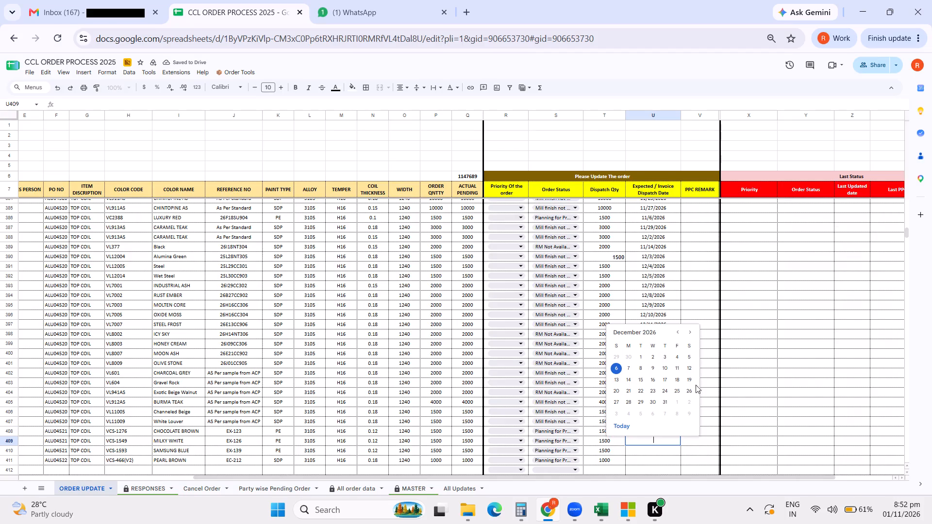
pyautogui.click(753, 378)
# Set expected dispatch dates 11/6/2026, 11/5/2026, 11/6/2026 and 11/7/2026 for rows 408 to 411, Chocolate Brown through Pearl Brown.
pyautogui.doubleClick(642, 430)
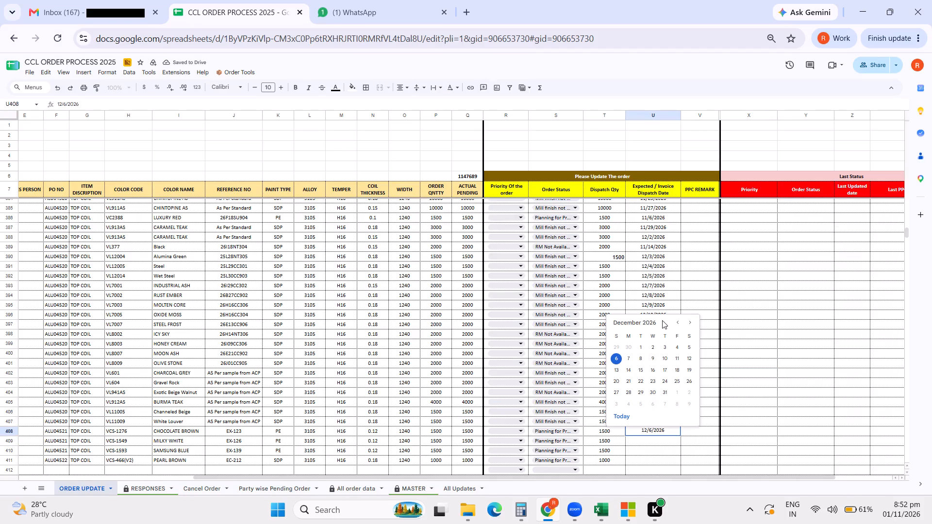
pyautogui.click(676, 322)
pyautogui.click(679, 350)
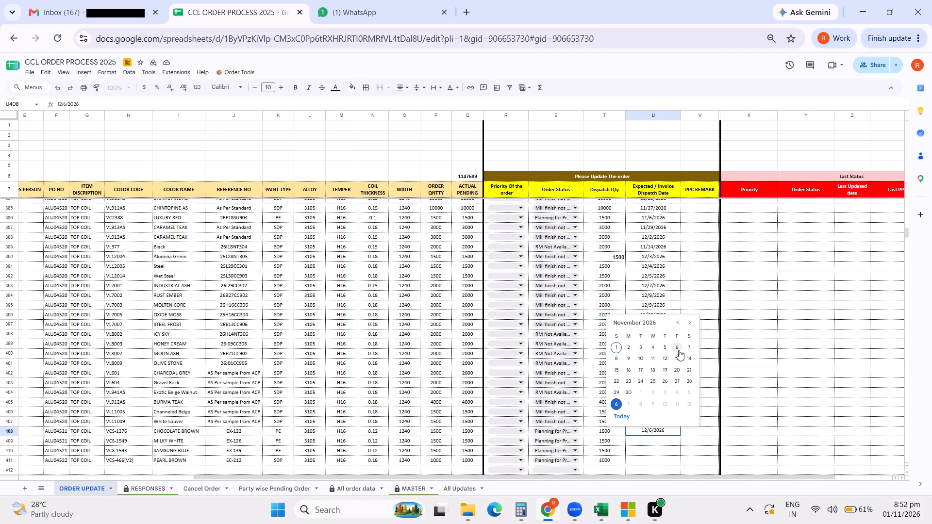
pyautogui.doubleClick(645, 438)
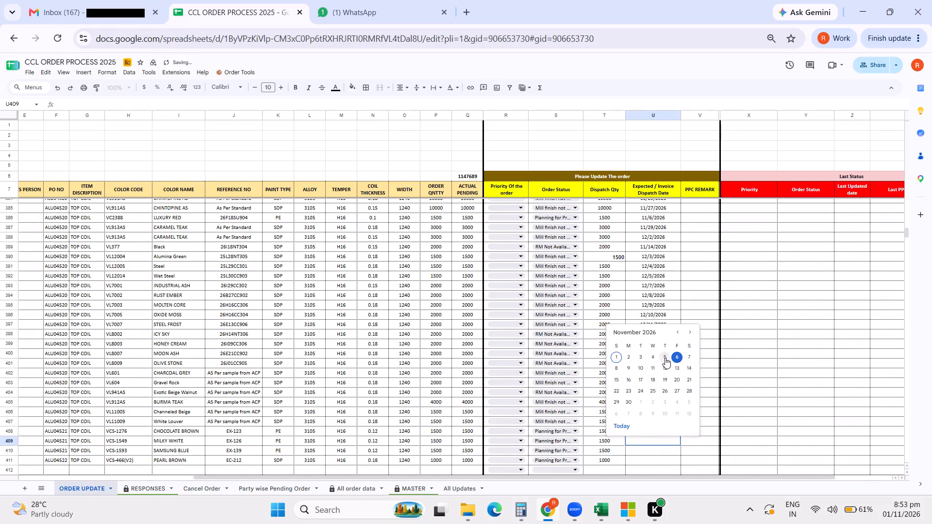
pyautogui.click(665, 358)
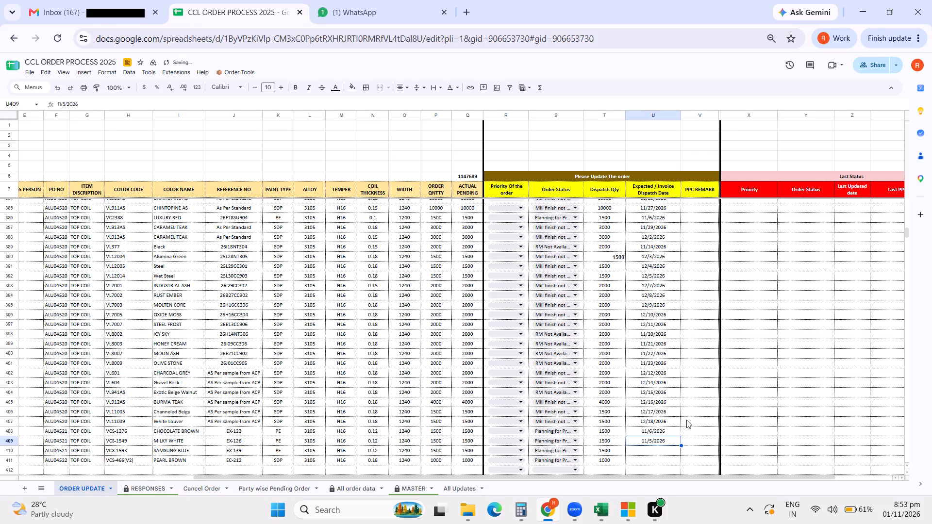
pyautogui.doubleClick(654, 450)
pyautogui.click(677, 370)
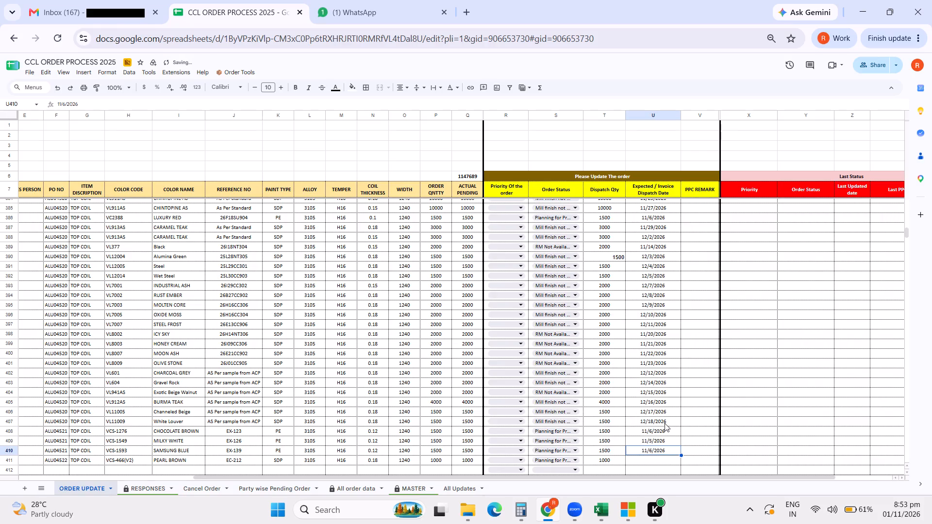
pyautogui.doubleClick(641, 460)
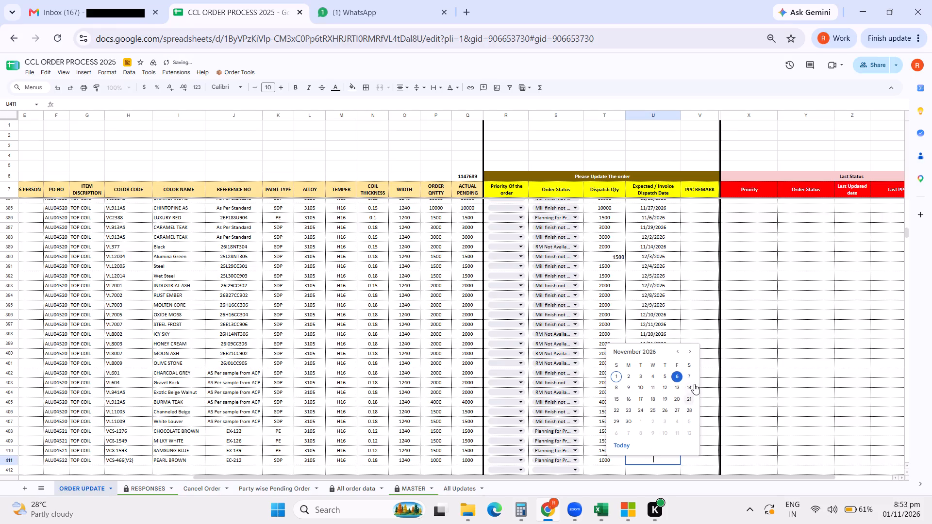
pyautogui.click(685, 377)
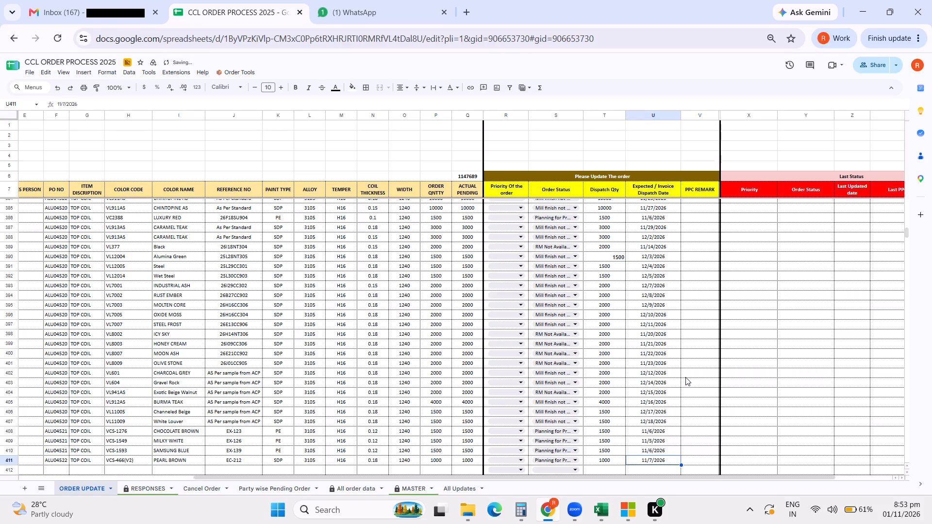
# Open the sheet's custom Order Tools commands.
pyautogui.click(241, 73)
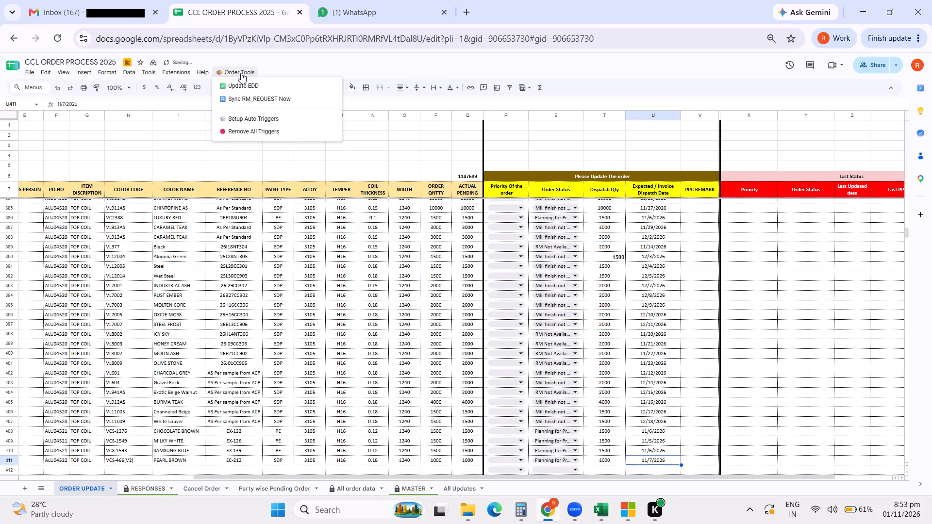
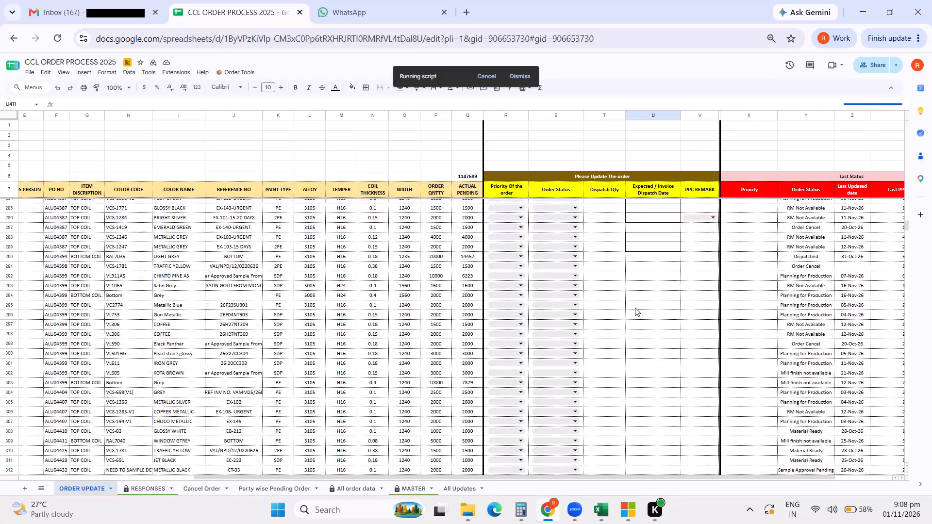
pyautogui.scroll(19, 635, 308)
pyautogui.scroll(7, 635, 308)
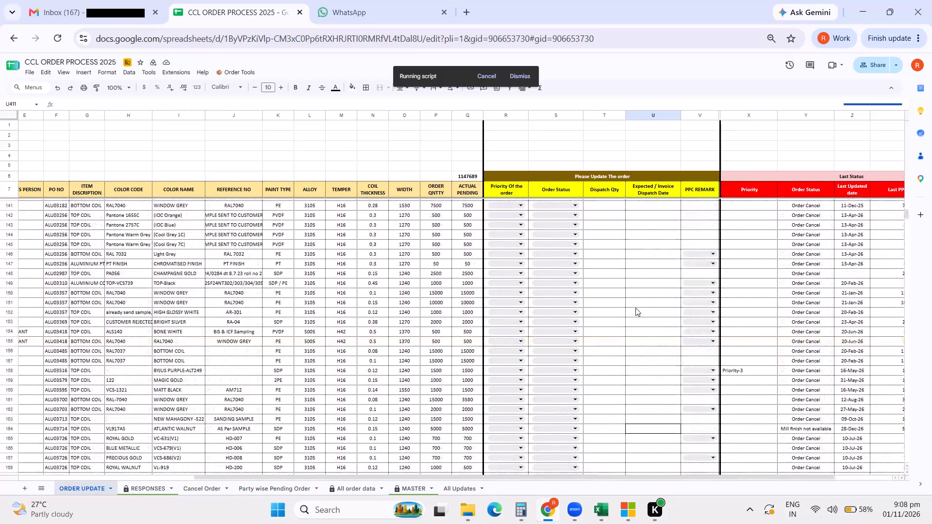